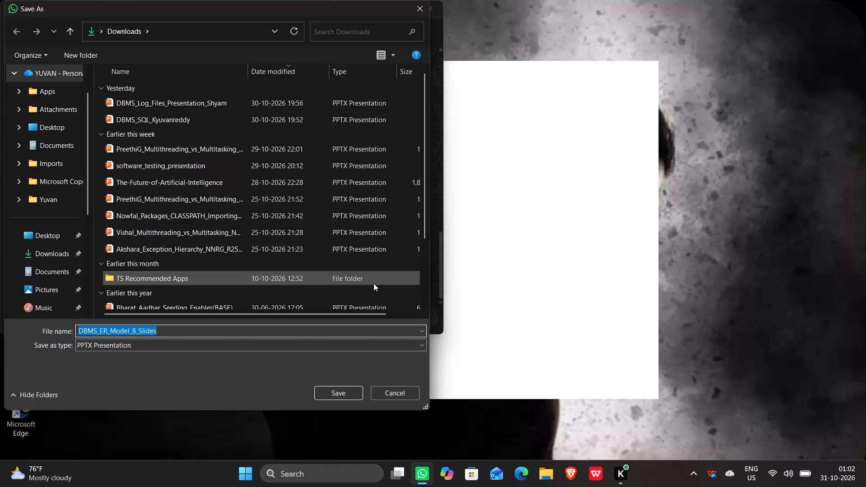
# Start editing the suggested file name DBMS_ER_Model_8_Slides for the presentation being saved in Downloads.
pyautogui.click(205, 333)
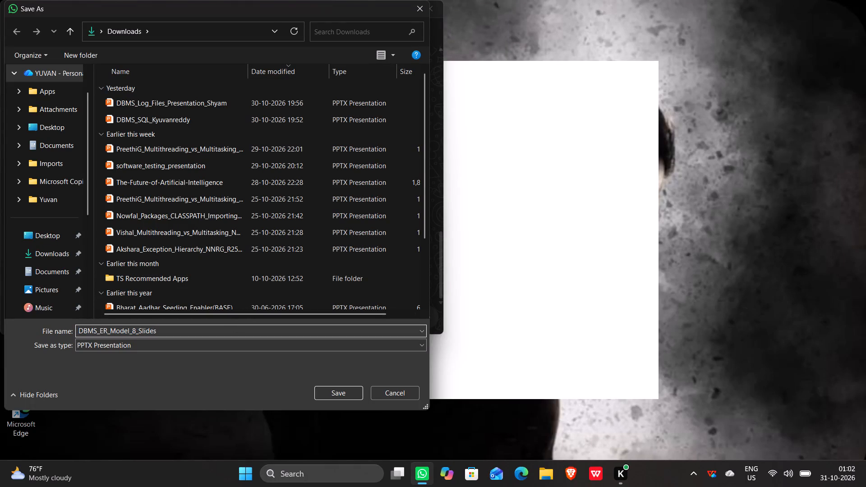
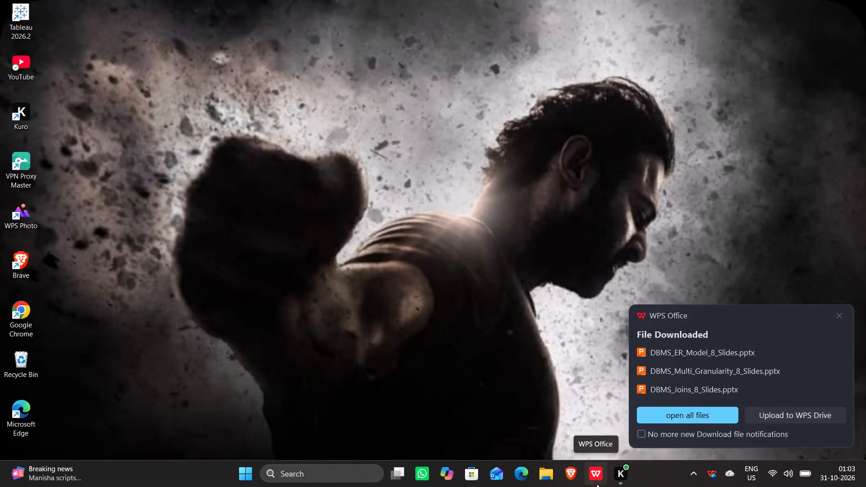
# Open the downloaded DBMS_ER_Model_8_Slides presentation from File Explorer's recent files, dismissing the WPS Office pop-ups.
pyautogui.click(547, 475)
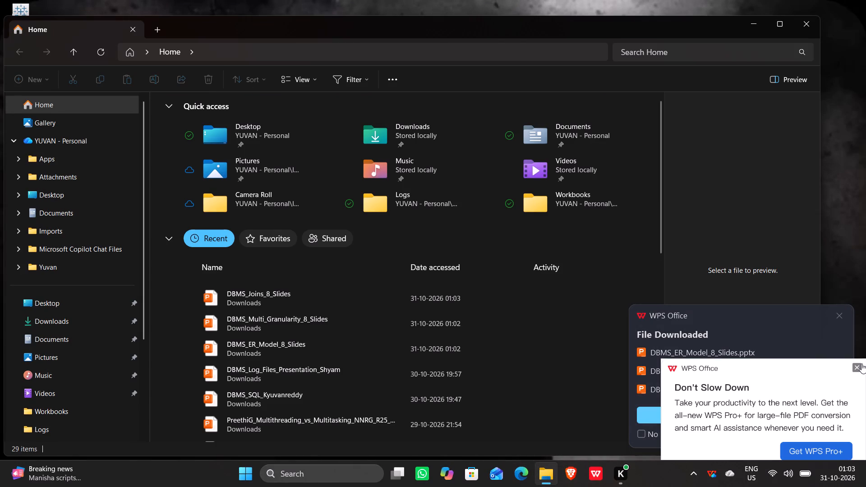
pyautogui.click(859, 365)
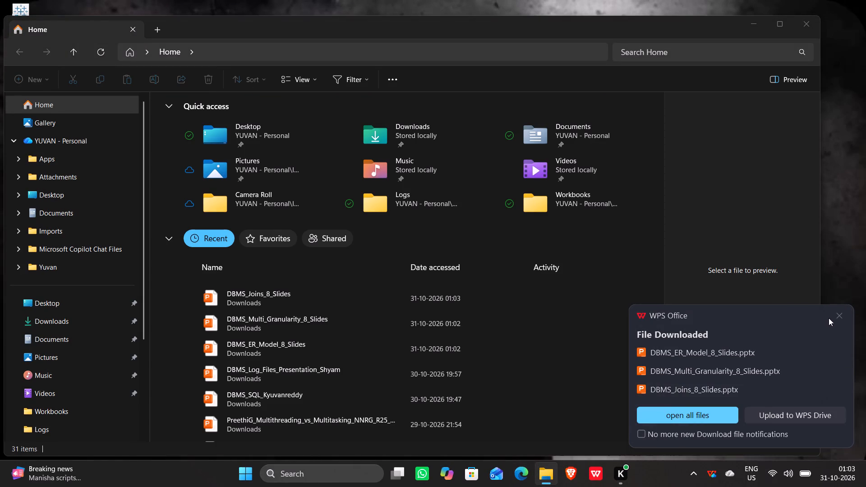
pyautogui.click(841, 318)
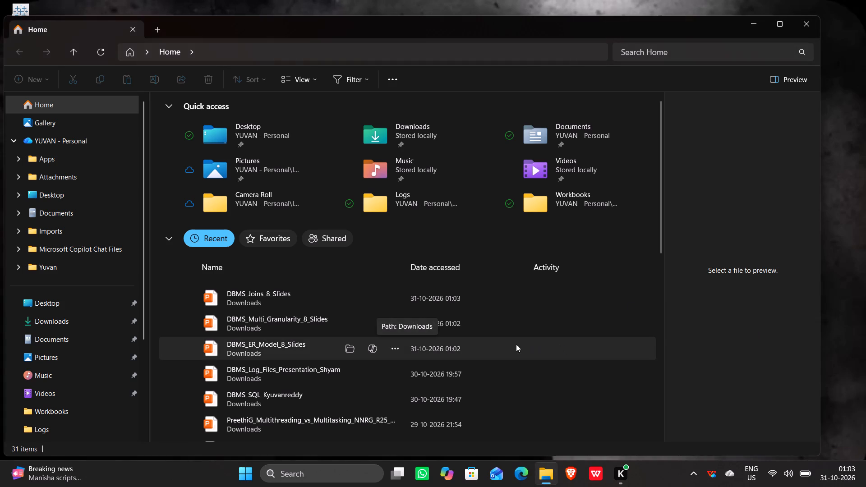
pyautogui.doubleClick(288, 355)
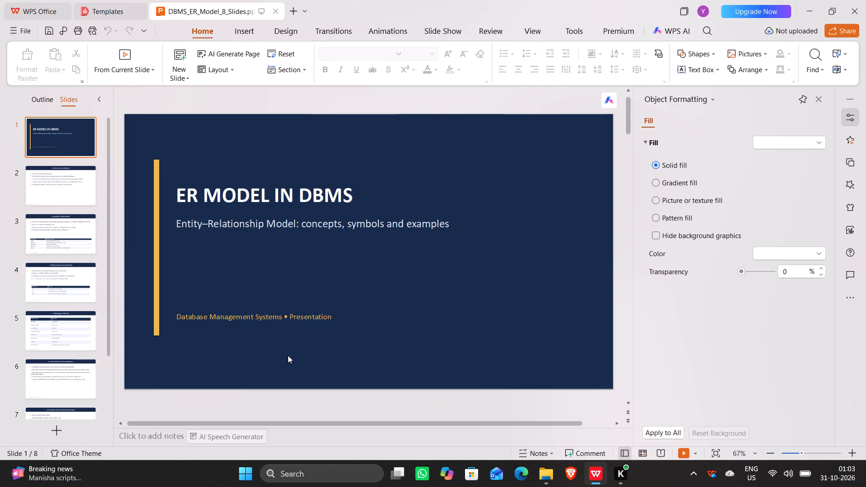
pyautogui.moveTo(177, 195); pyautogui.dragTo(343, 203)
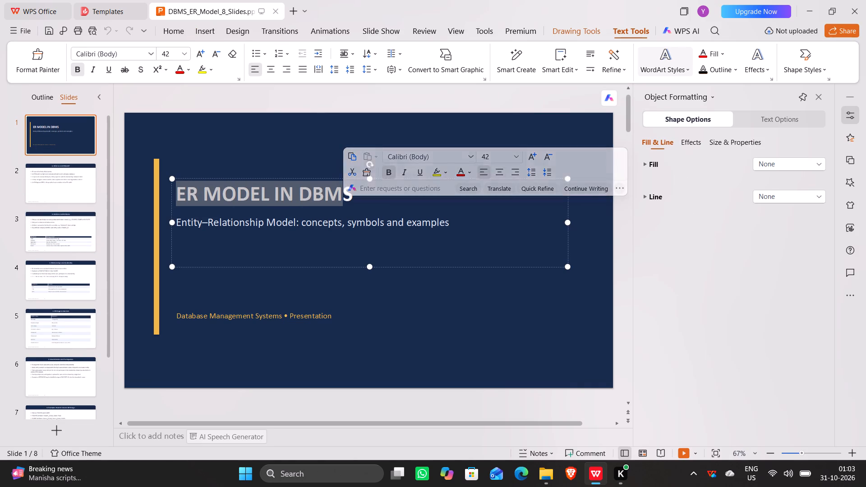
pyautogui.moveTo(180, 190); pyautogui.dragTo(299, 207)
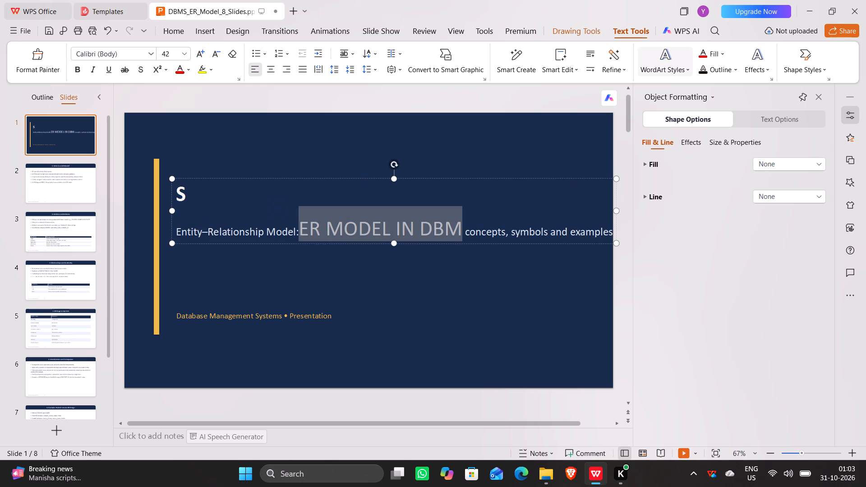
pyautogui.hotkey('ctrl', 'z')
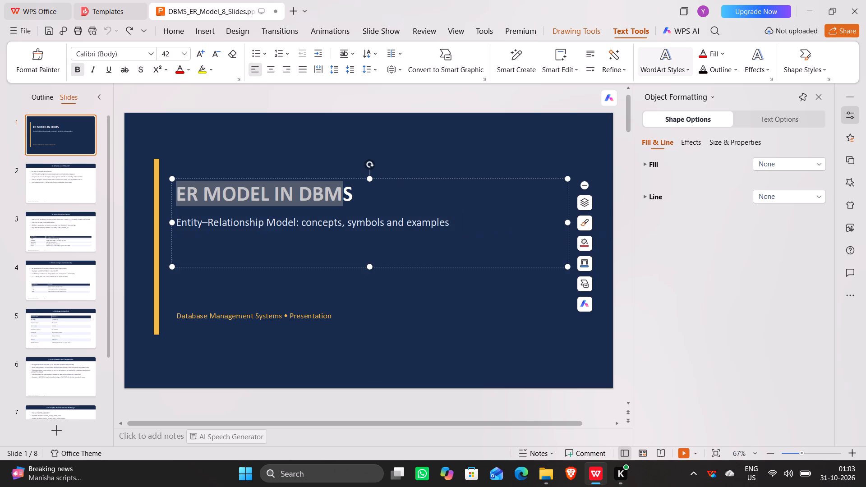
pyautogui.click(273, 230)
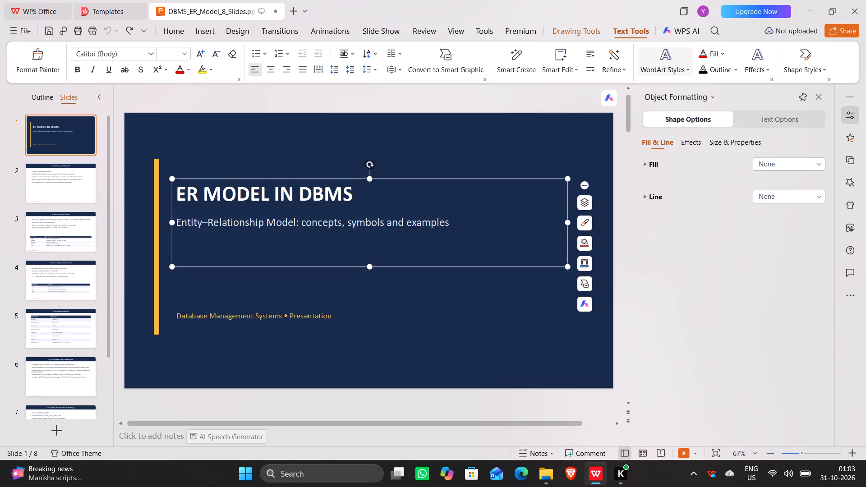
# Change the font colour of the title "ER MODEL IN DBMS" and its subtitle on slide 1 to black.
pyautogui.moveTo(180, 191); pyautogui.dragTo(483, 284)
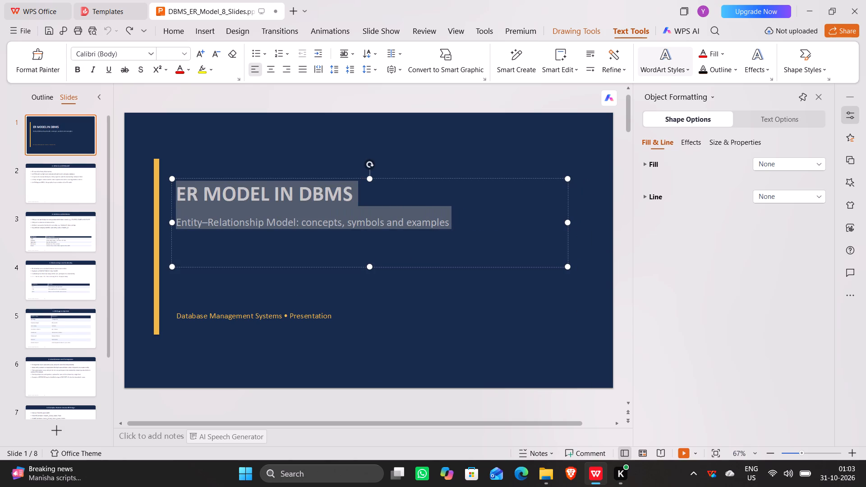
pyautogui.click(612, 253)
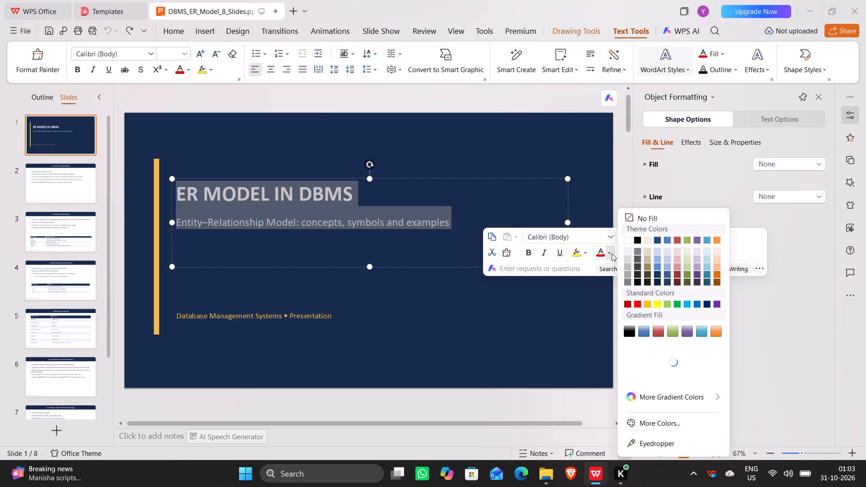
pyautogui.click(639, 241)
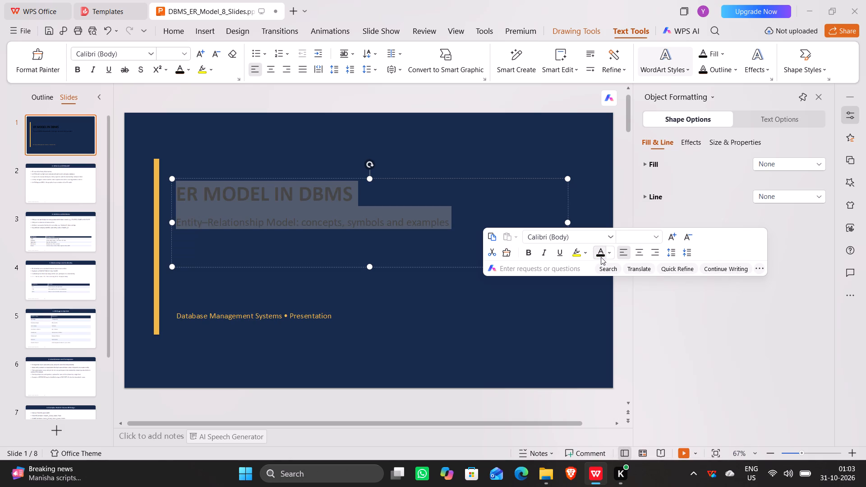
pyautogui.click(601, 257)
# Fill the dark blue background rectangle of slide 1 with solid white.
pyautogui.click(475, 332)
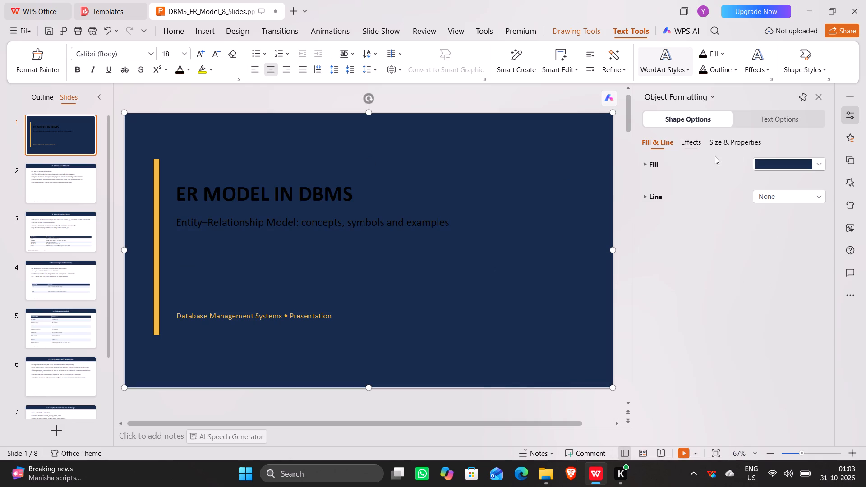
pyautogui.click(760, 167)
pyautogui.click(765, 203)
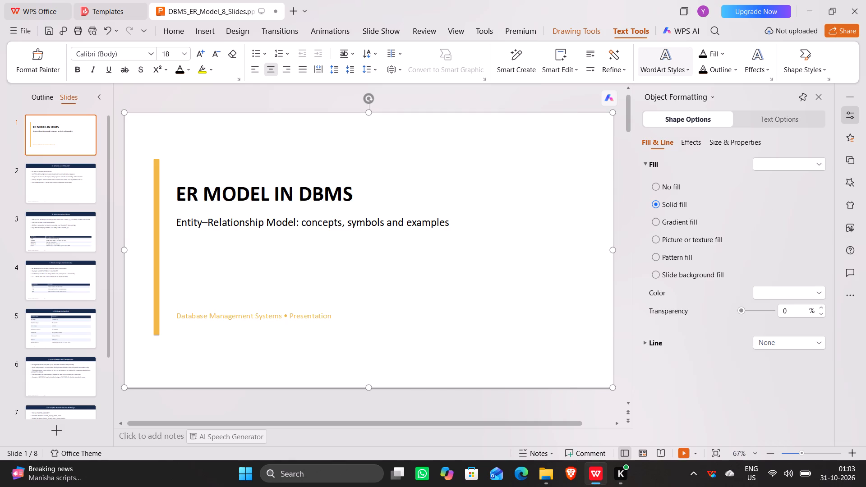
# On slide 2, make the heading "1. What is an ER Model?" black and fill its dark blue banner with white.
pyautogui.click(66, 186)
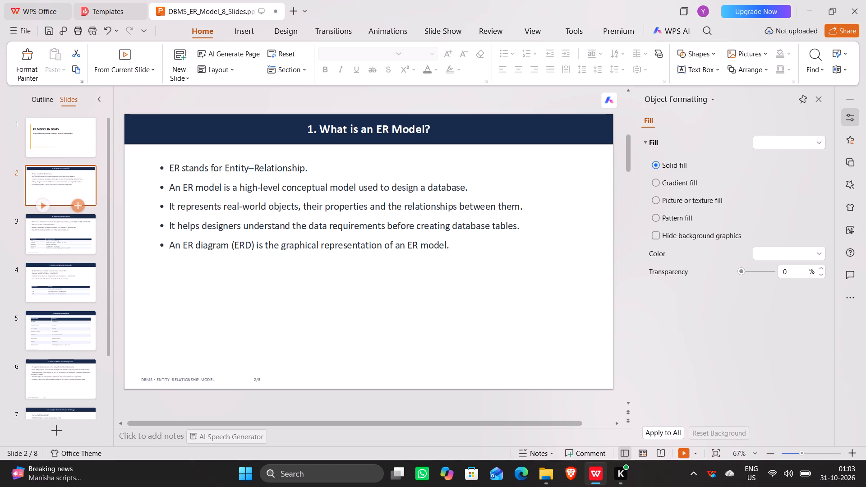
pyautogui.moveTo(309, 127); pyautogui.dragTo(324, 125)
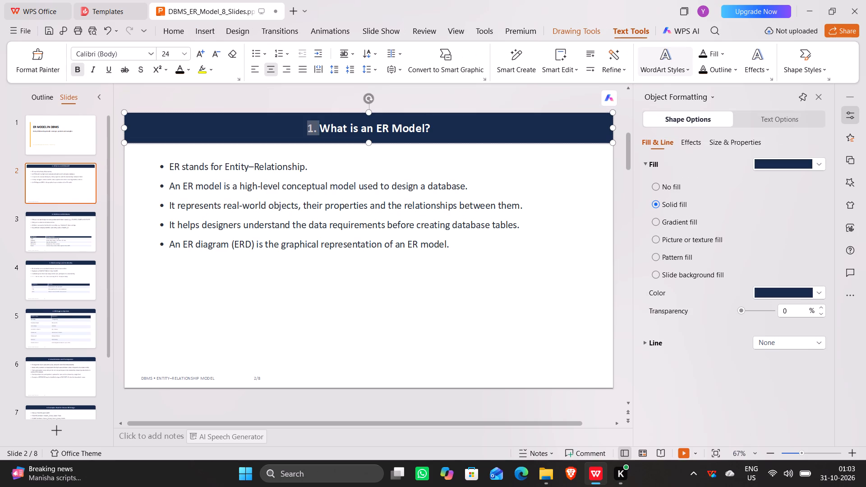
pyautogui.moveTo(324, 125); pyautogui.dragTo(433, 142)
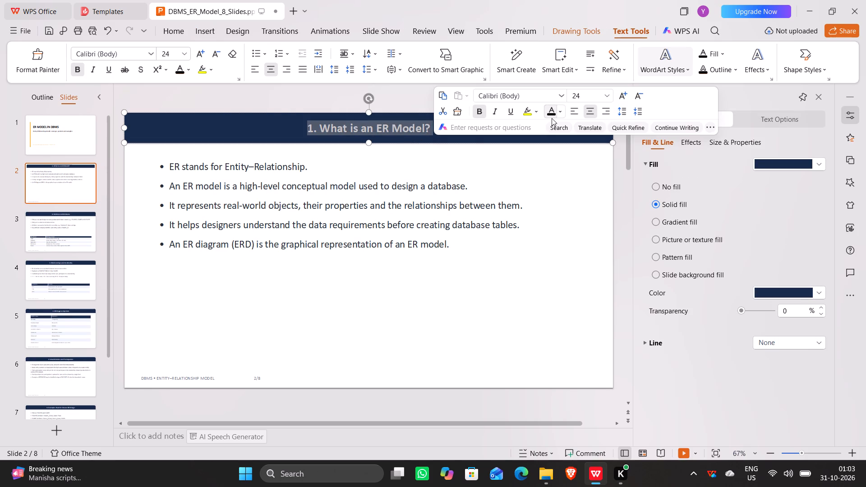
pyautogui.click(552, 118)
pyautogui.click(551, 113)
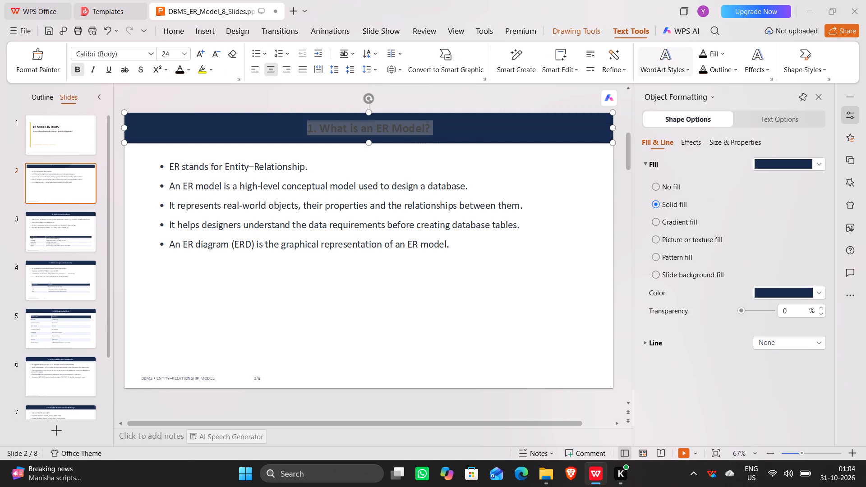
pyautogui.click(283, 129)
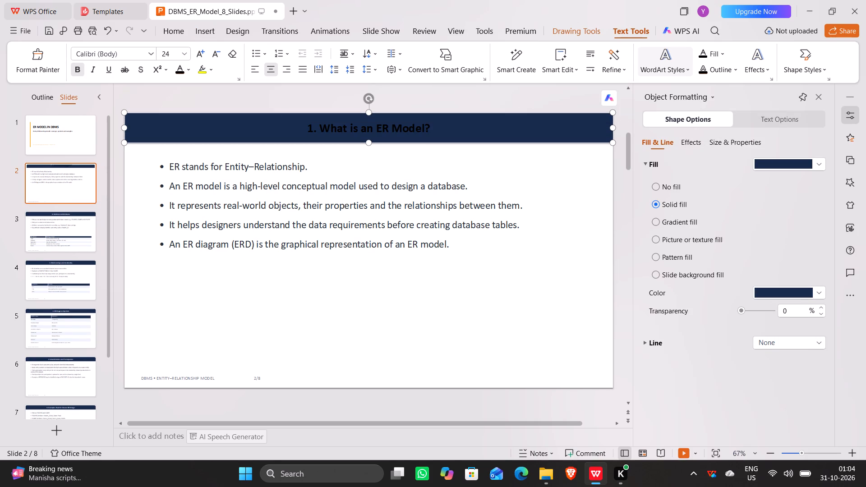
pyautogui.click(765, 161)
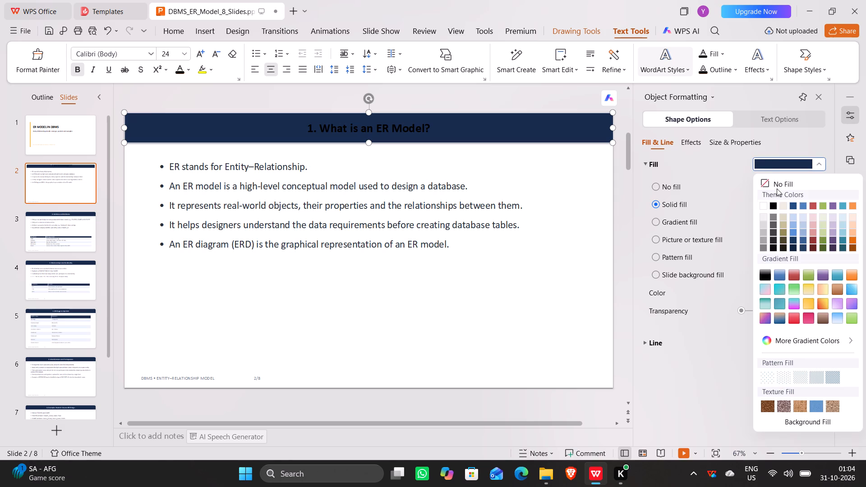
pyautogui.click(764, 202)
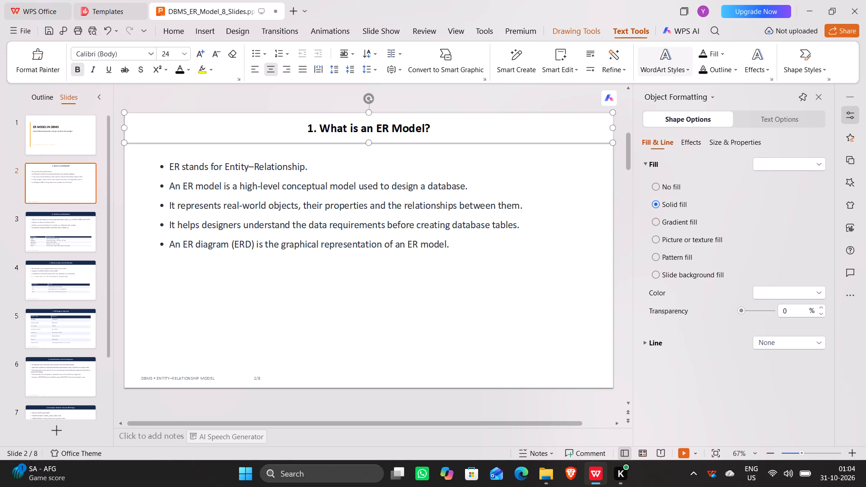
# On slide 3, make the heading "2. Entities and Attributes" black and fill its dark blue banner with white.
pyautogui.click(60, 230)
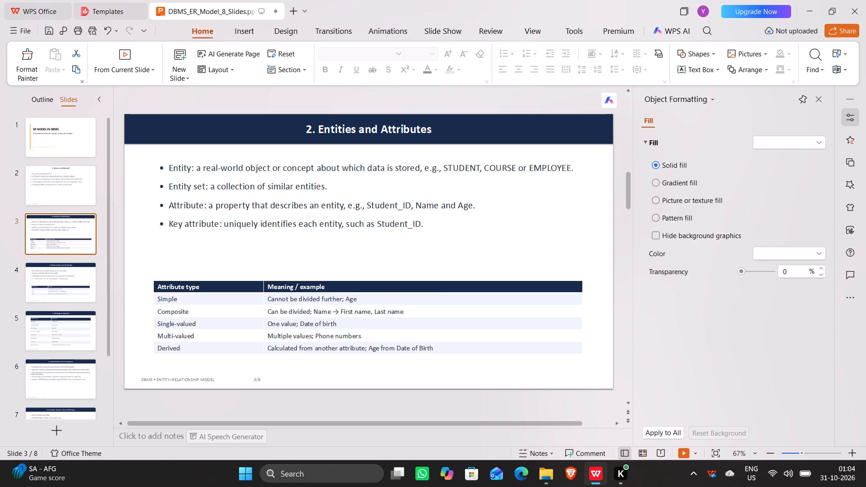
pyautogui.moveTo(309, 127); pyautogui.dragTo(451, 144)
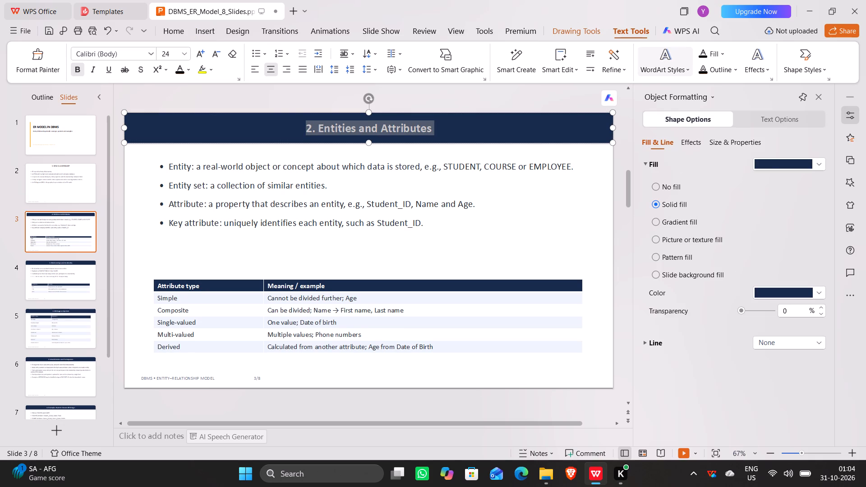
pyautogui.moveTo(451, 144); pyautogui.dragTo(471, 145)
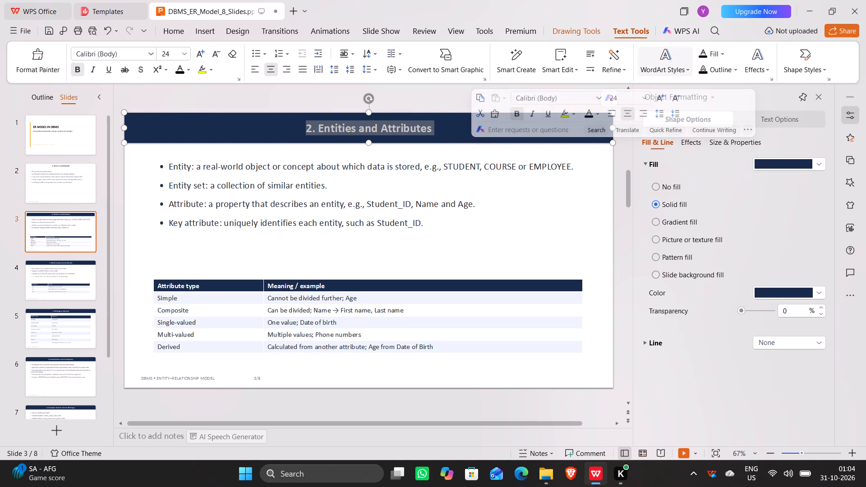
pyautogui.click(591, 119)
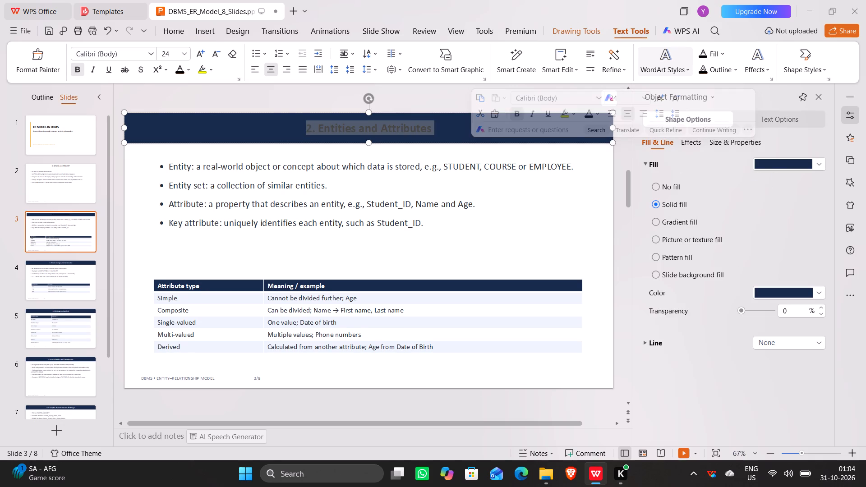
pyautogui.click(490, 179)
pyautogui.click(536, 132)
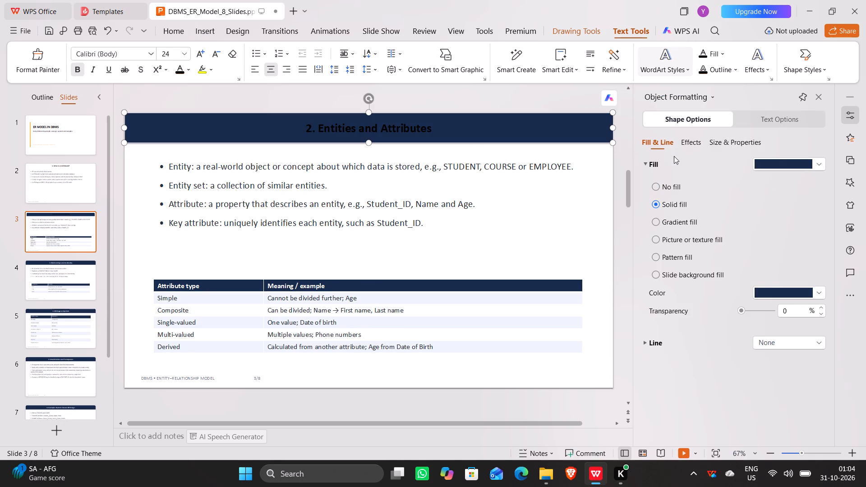
pyautogui.click(776, 162)
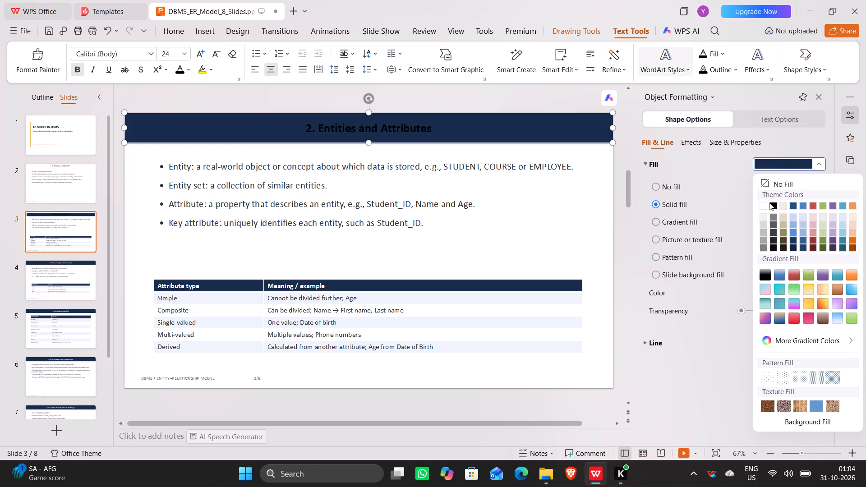
pyautogui.click(766, 206)
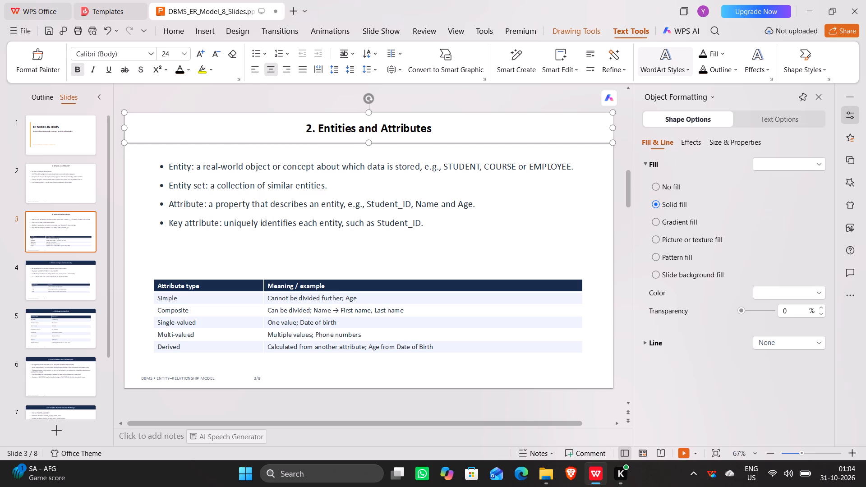
# Change the table header texts "Attribute type" and "Meaning / example" on slide 3 to black.
pyautogui.click(559, 290)
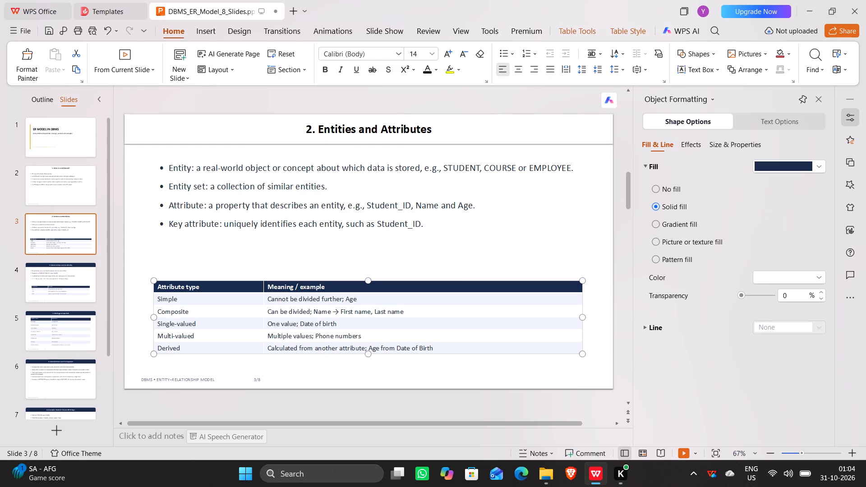
pyautogui.click(160, 284)
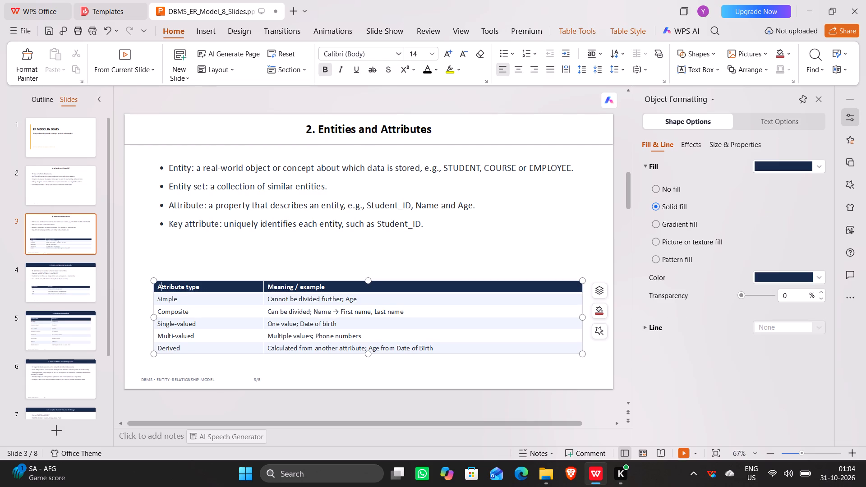
pyautogui.click(159, 286)
pyautogui.moveTo(159, 286); pyautogui.dragTo(226, 291)
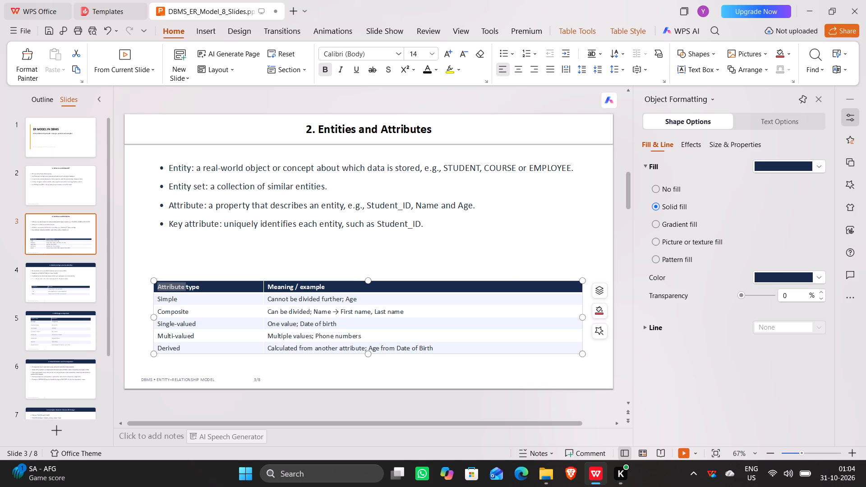
pyautogui.moveTo(226, 291); pyautogui.dragTo(227, 291)
pyautogui.click(342, 266)
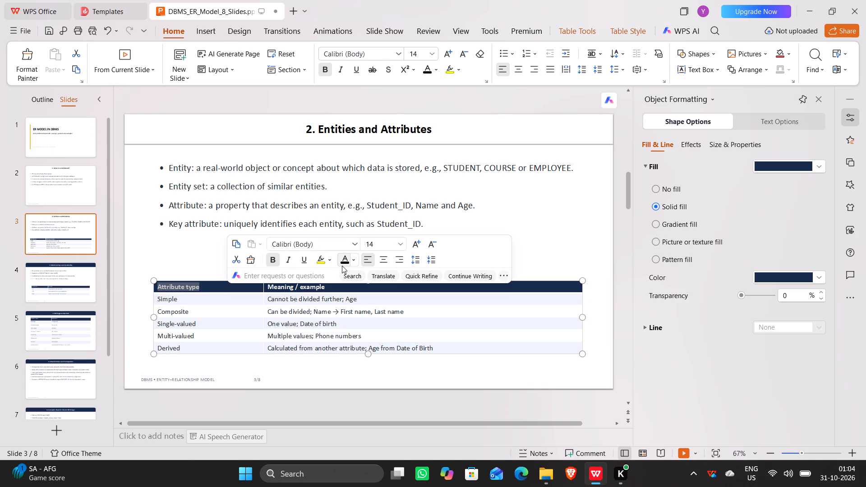
pyautogui.moveTo(265, 340); pyautogui.dragTo(270, 288)
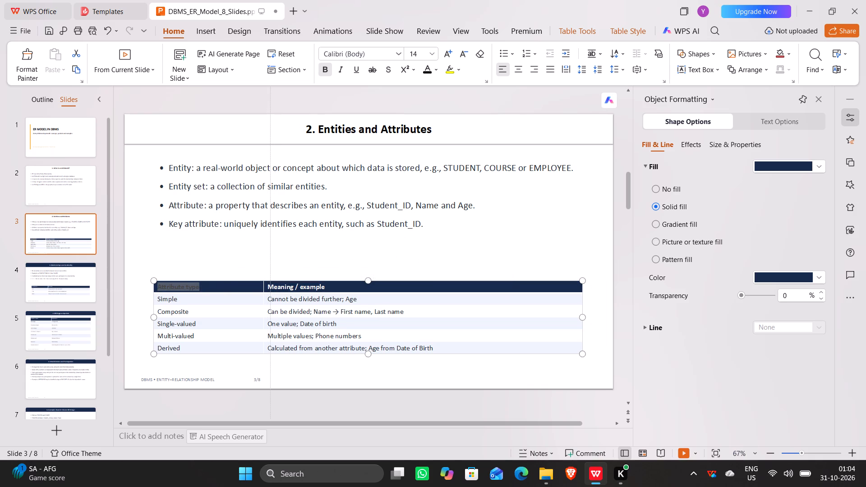
pyautogui.moveTo(270, 288); pyautogui.dragTo(263, 291)
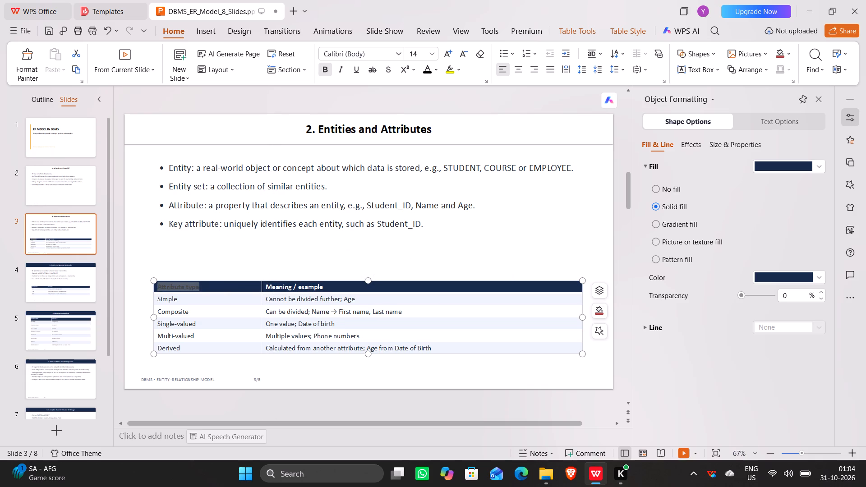
pyautogui.moveTo(266, 285); pyautogui.dragTo(341, 293)
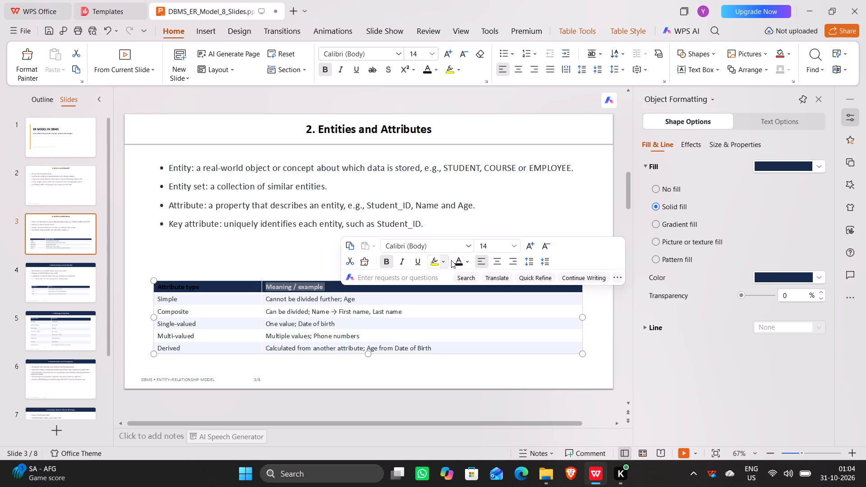
pyautogui.click(452, 260)
pyautogui.click(535, 353)
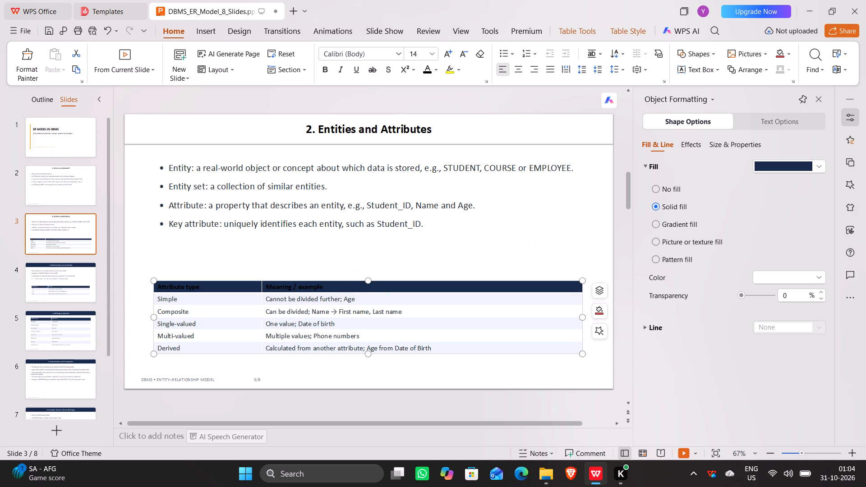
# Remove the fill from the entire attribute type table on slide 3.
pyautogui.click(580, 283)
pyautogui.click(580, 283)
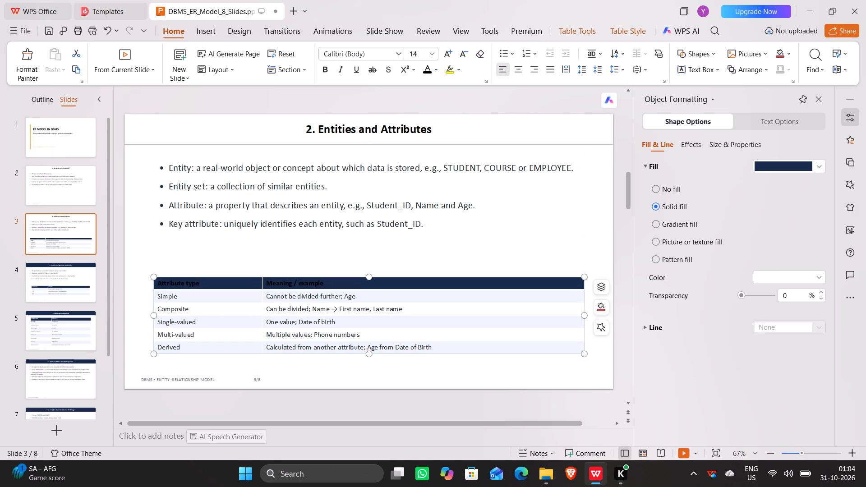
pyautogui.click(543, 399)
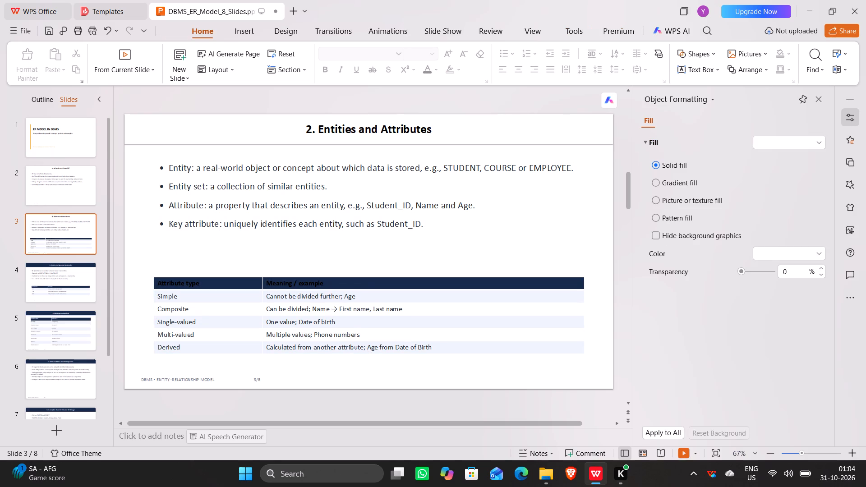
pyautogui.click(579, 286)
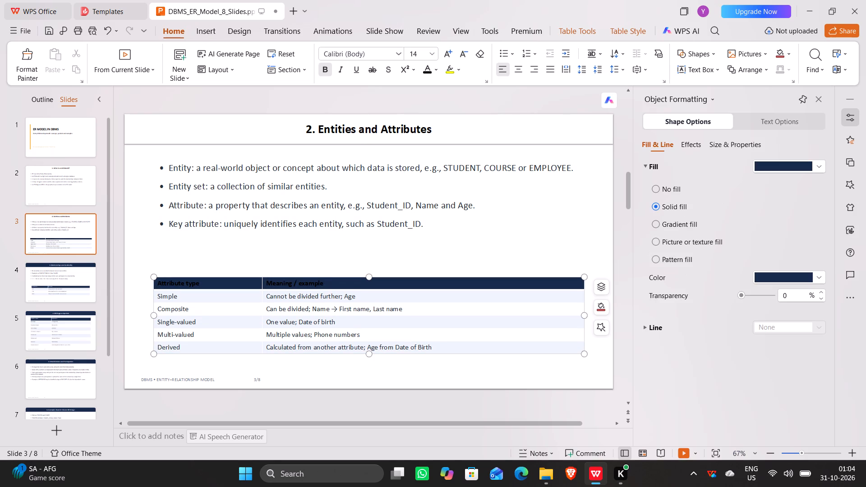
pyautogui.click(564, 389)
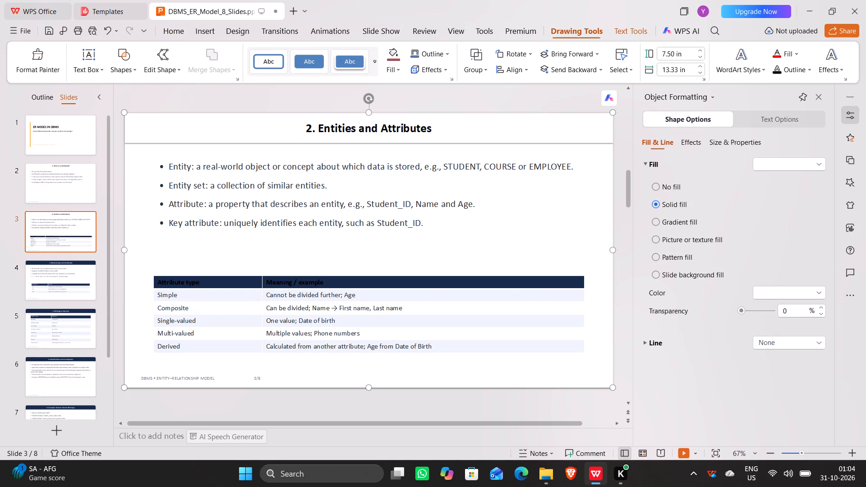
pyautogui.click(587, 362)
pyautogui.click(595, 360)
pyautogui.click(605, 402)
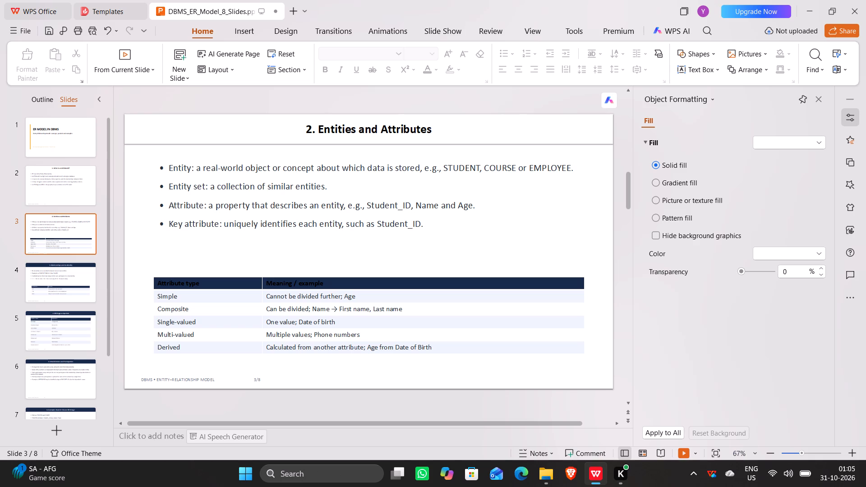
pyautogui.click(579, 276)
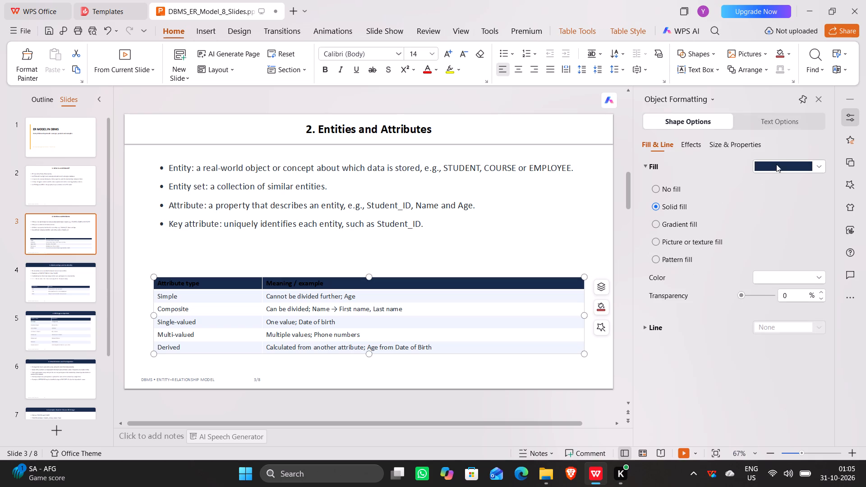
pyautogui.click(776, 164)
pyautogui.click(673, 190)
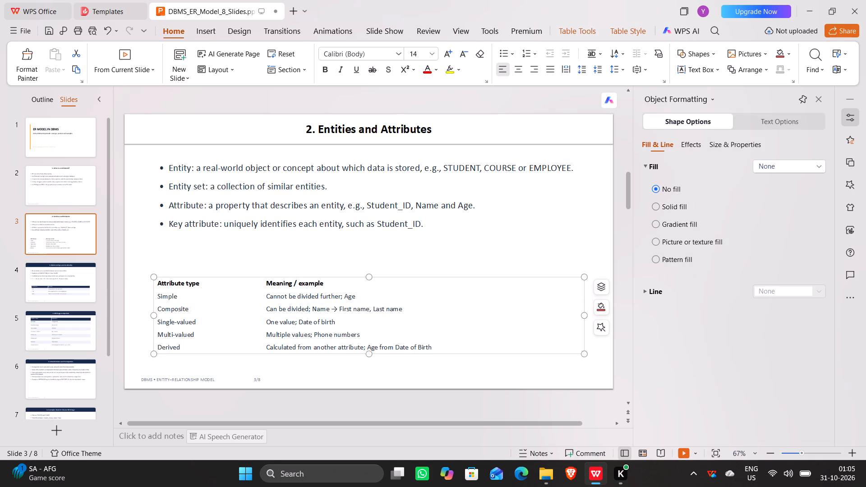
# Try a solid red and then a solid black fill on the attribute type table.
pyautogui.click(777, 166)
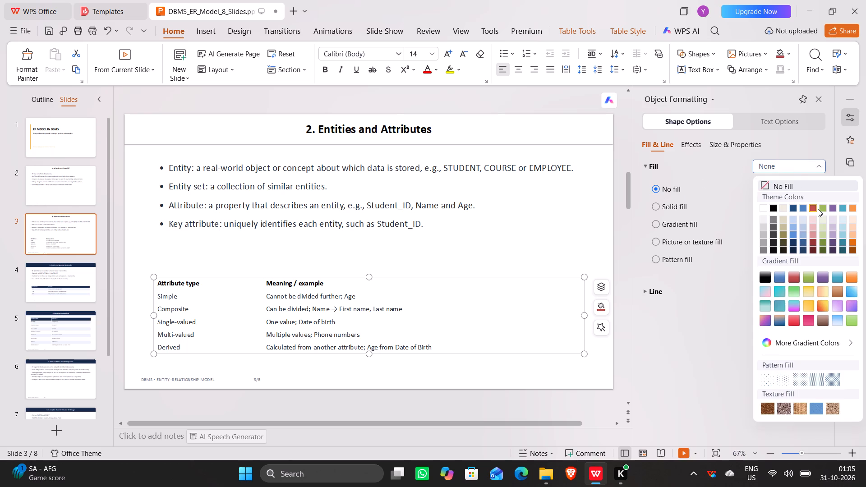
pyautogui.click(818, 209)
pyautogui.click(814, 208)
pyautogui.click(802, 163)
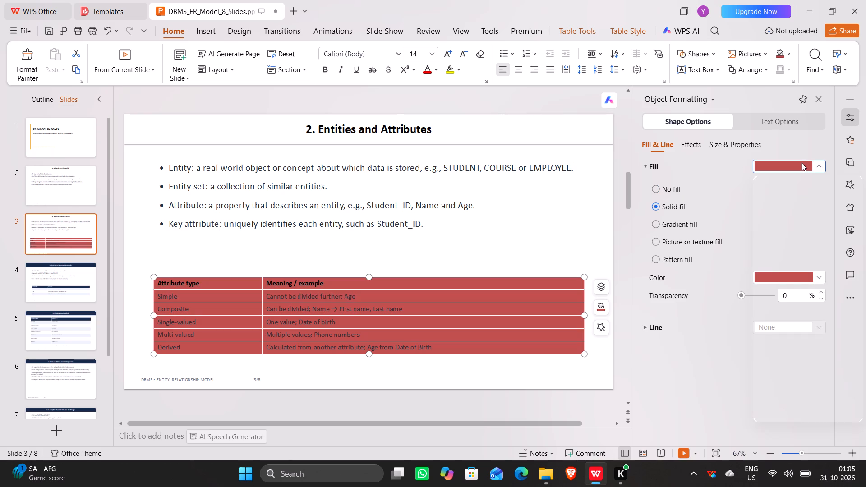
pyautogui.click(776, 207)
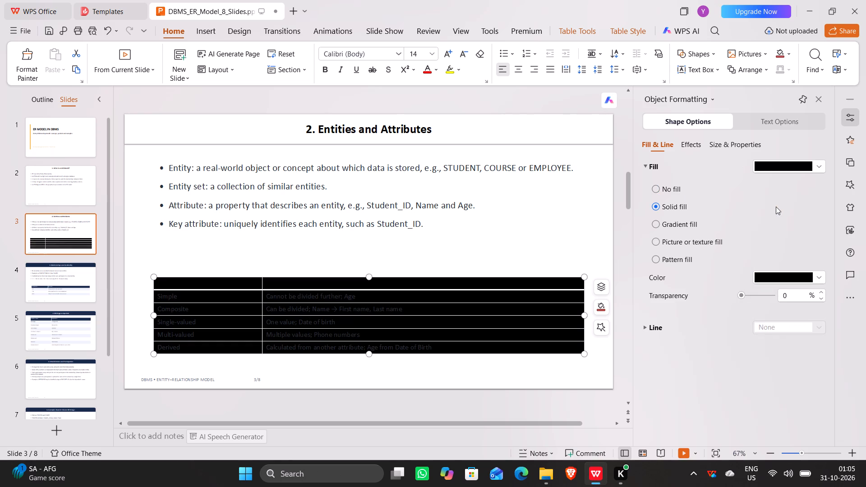
# Fill the entire attribute type table on slide 3 with solid white.
pyautogui.click(790, 162)
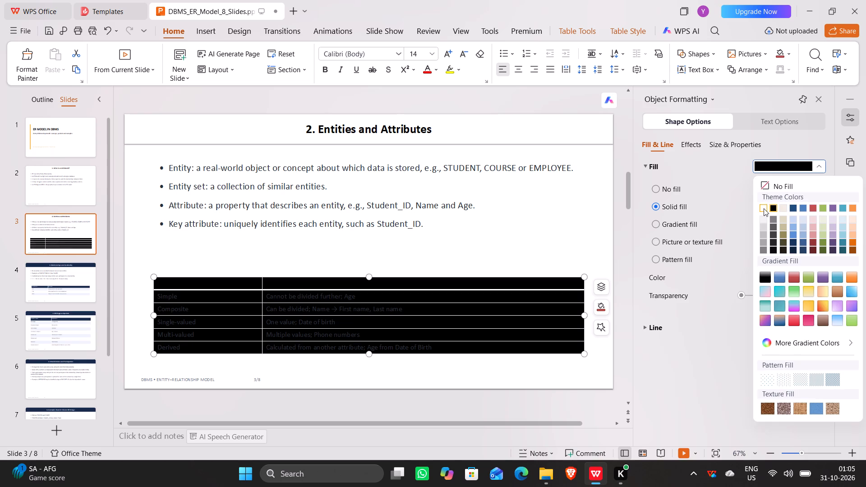
pyautogui.click(764, 208)
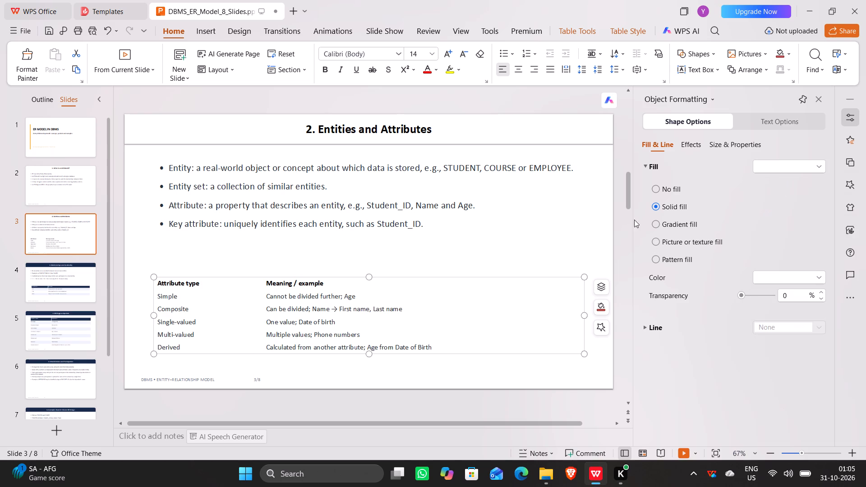
pyautogui.click(579, 230)
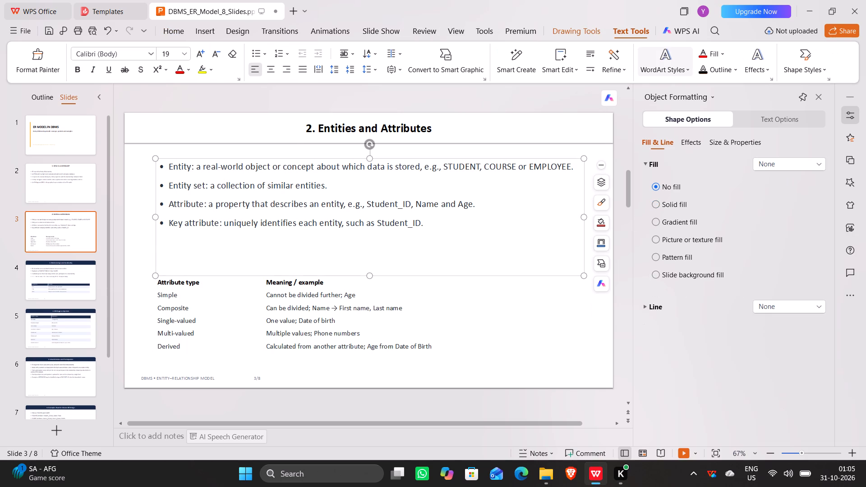
# On slide 4, change the table header texts "Cardinality" and "Example" to black.
pyautogui.click(67, 268)
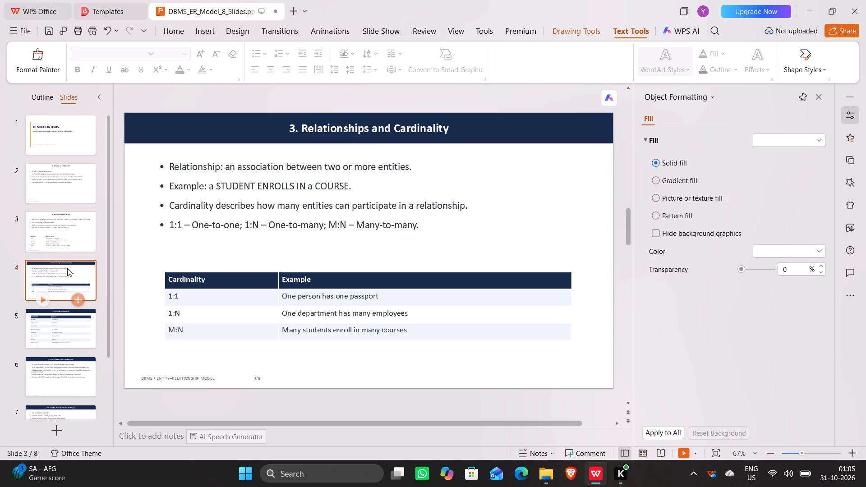
pyautogui.click(252, 284)
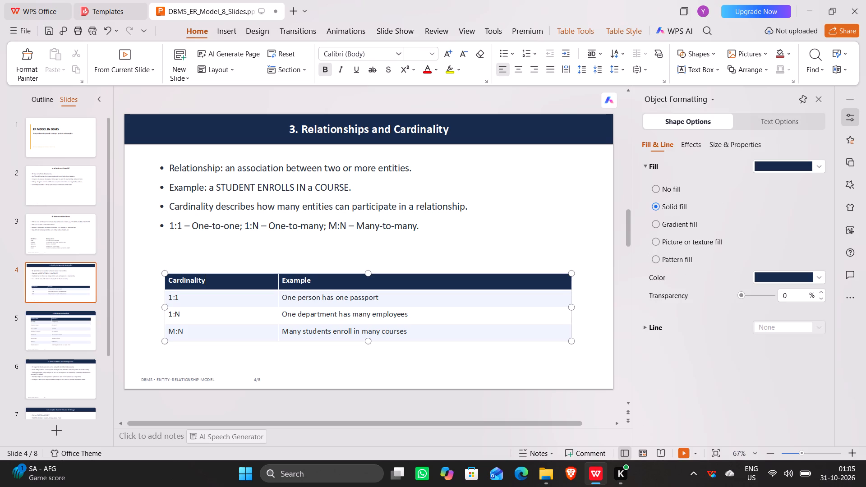
pyautogui.click(253, 280)
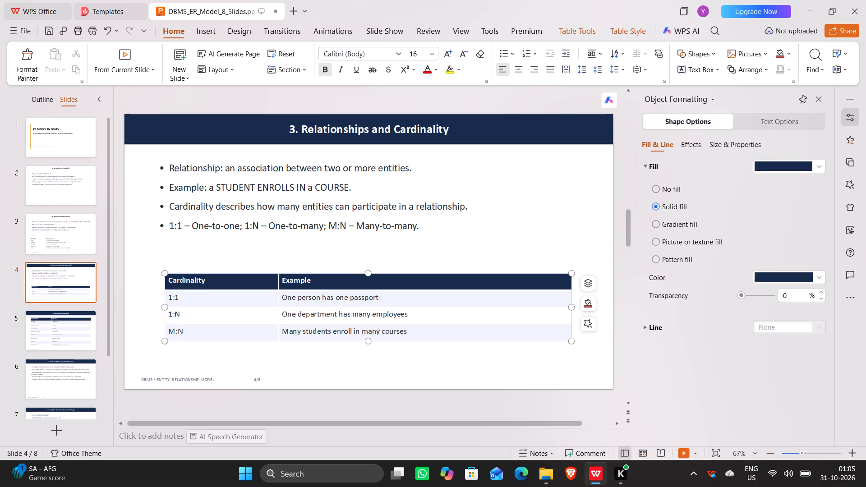
pyautogui.moveTo(203, 280); pyautogui.dragTo(138, 280)
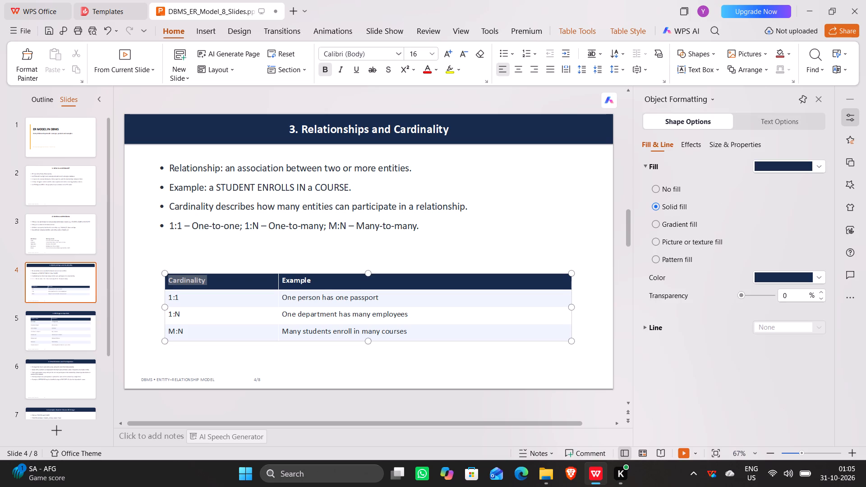
pyautogui.moveTo(138, 280); pyautogui.dragTo(138, 280)
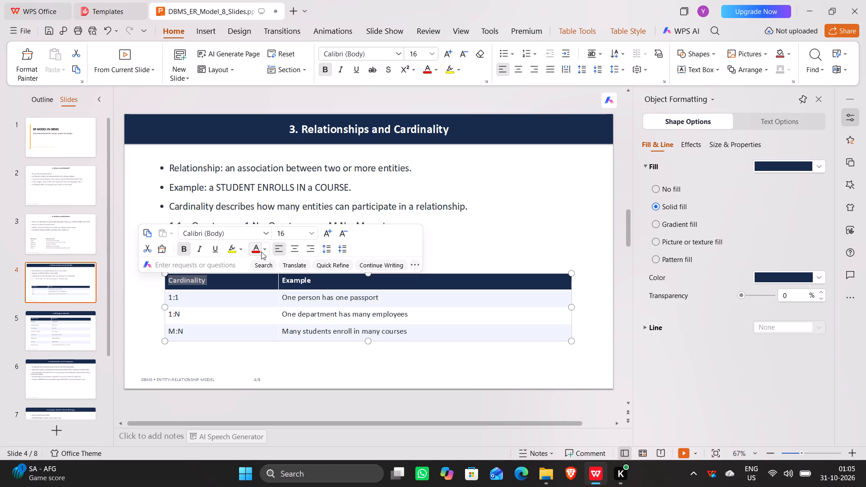
pyautogui.click(261, 252)
pyautogui.click(267, 251)
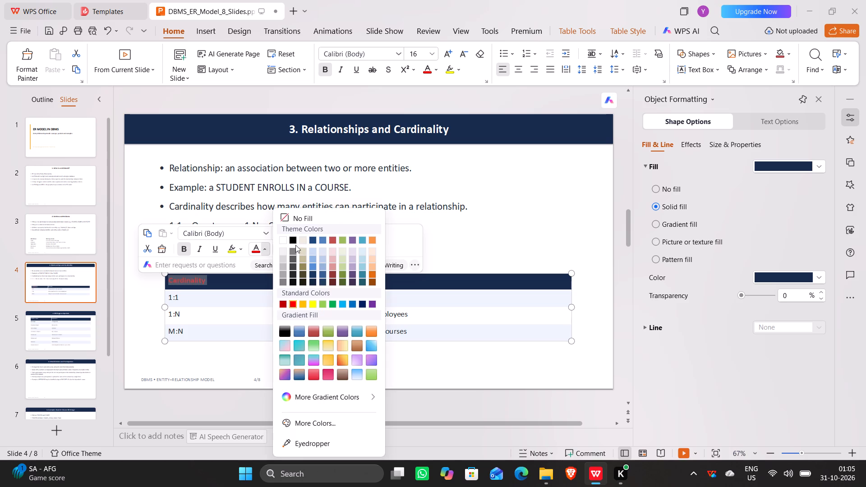
pyautogui.click(291, 237)
pyautogui.click(249, 299)
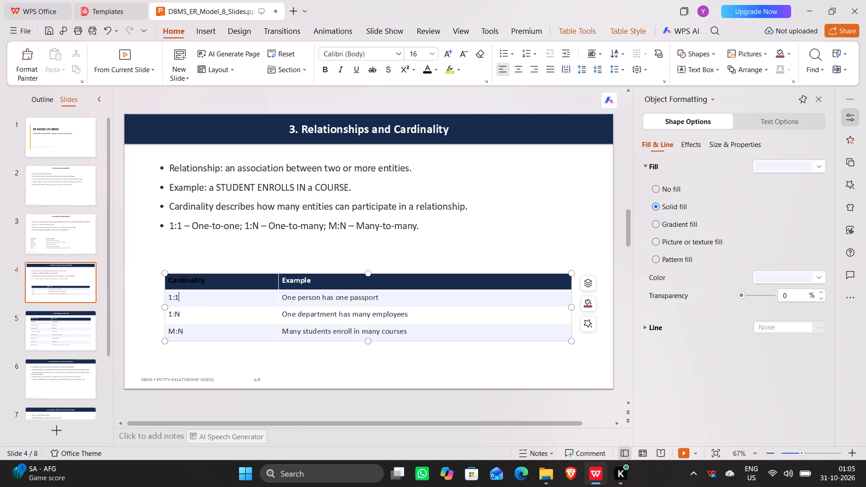
pyautogui.moveTo(312, 279); pyautogui.dragTo(279, 282)
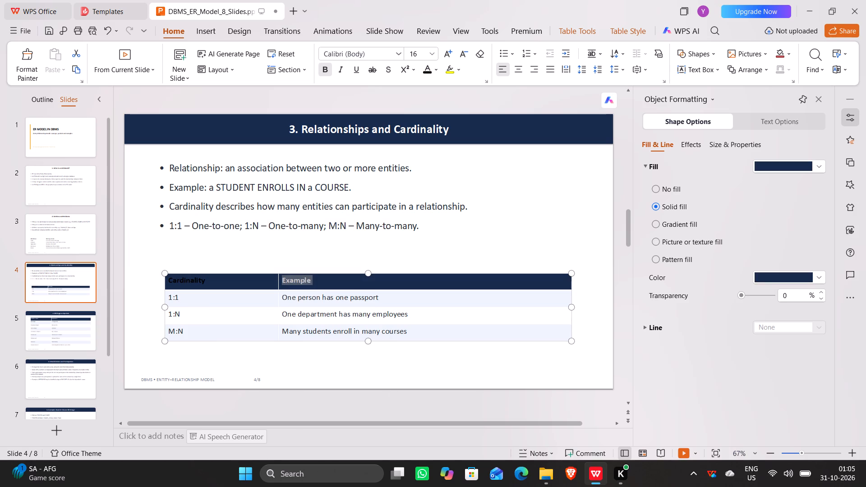
pyautogui.click(394, 251)
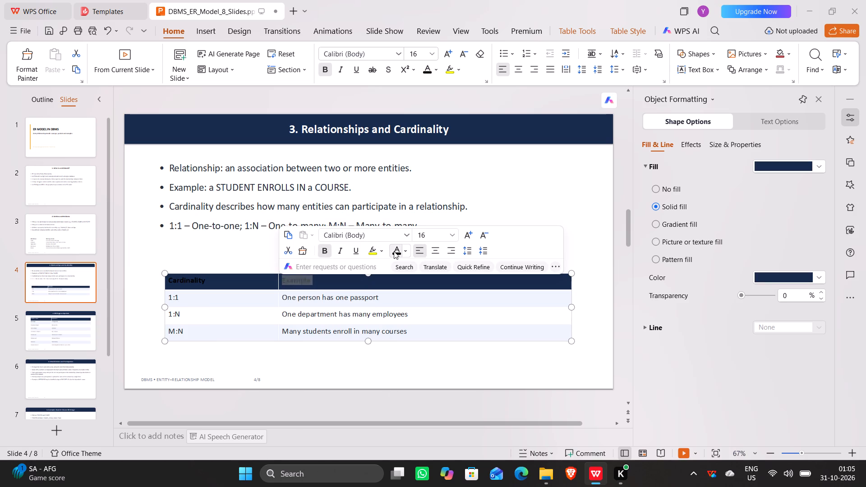
pyautogui.click(250, 368)
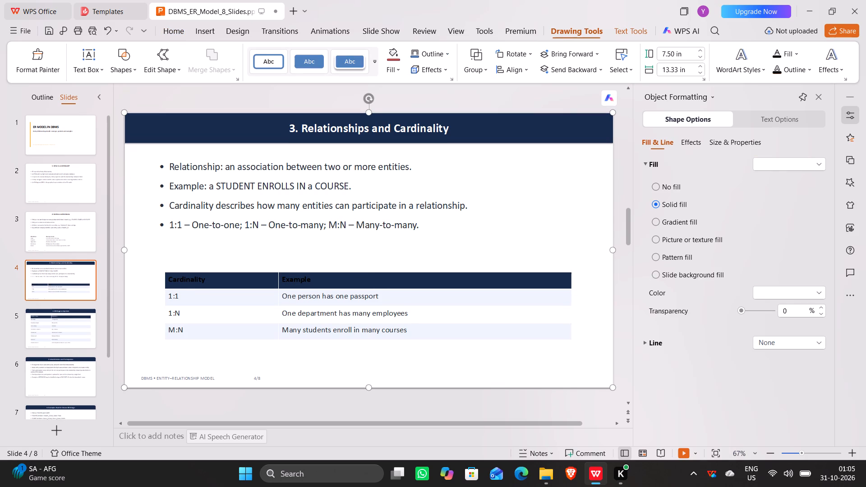
# Widen the cardinality table on slide 4 slightly by moving its left edge outward.
pyautogui.moveTo(168, 273); pyautogui.dragTo(162, 274)
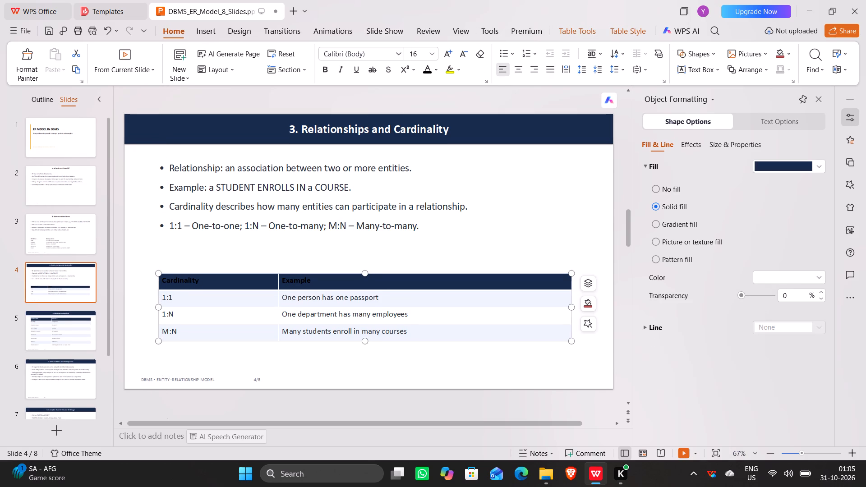
pyautogui.click(286, 398)
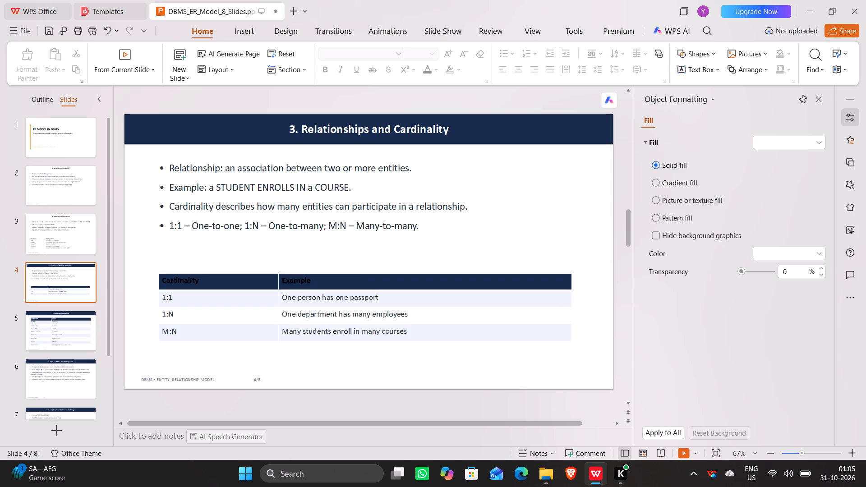
# On slide 4, make the heading "3. Relationships and Cardinality" black and set its dark blue banner to no fill.
pyautogui.moveTo(447, 129); pyautogui.dragTo(398, 144)
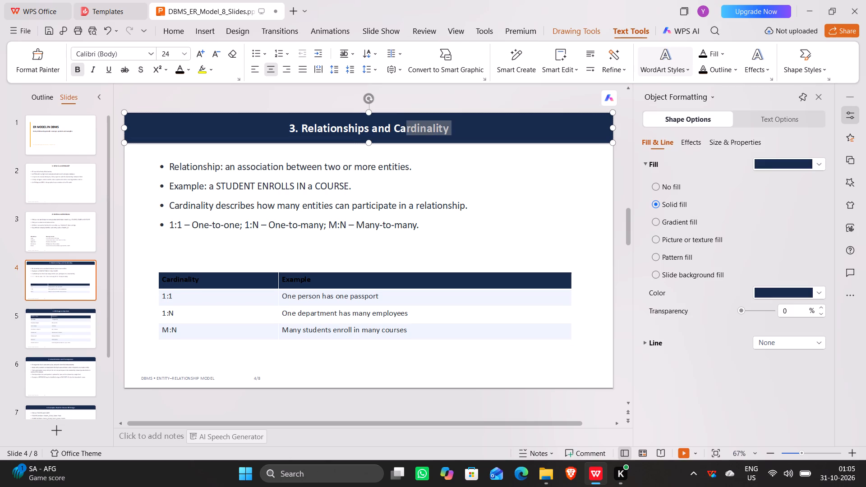
pyautogui.moveTo(398, 144); pyautogui.dragTo(271, 165)
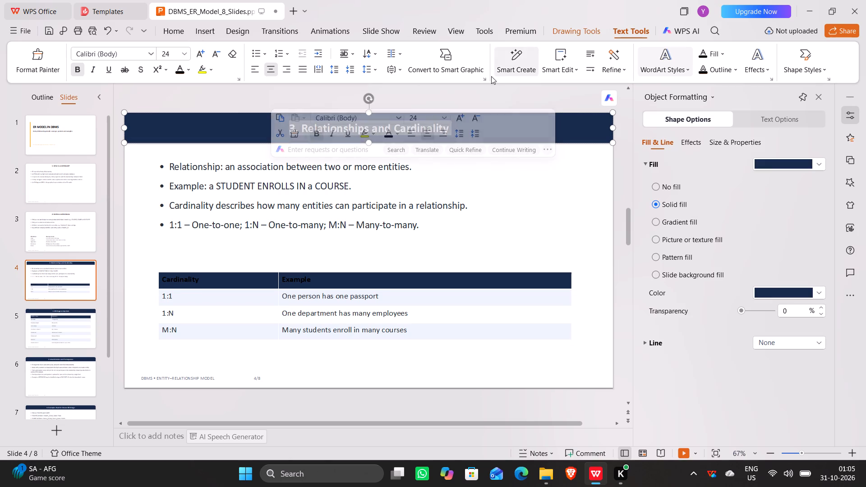
pyautogui.click(387, 136)
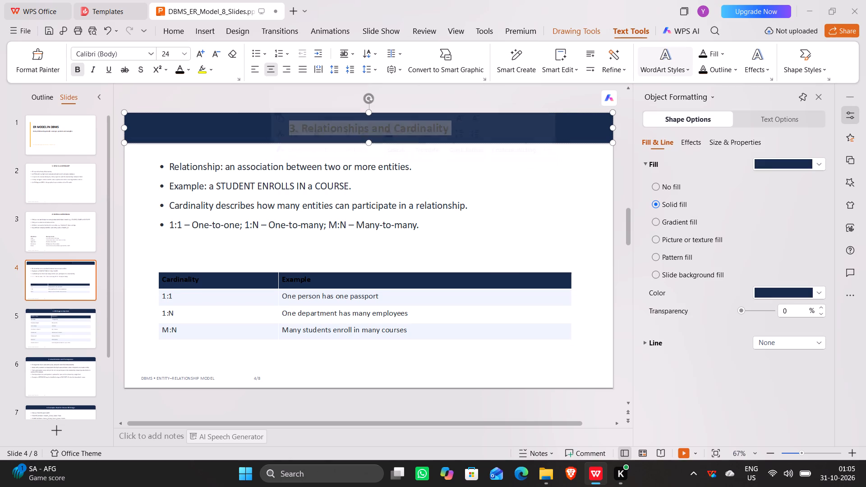
pyautogui.click(149, 132)
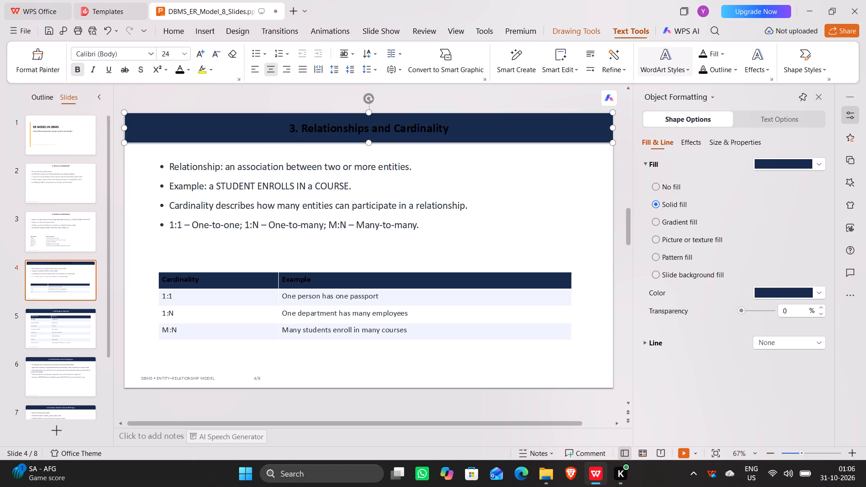
pyautogui.click(656, 185)
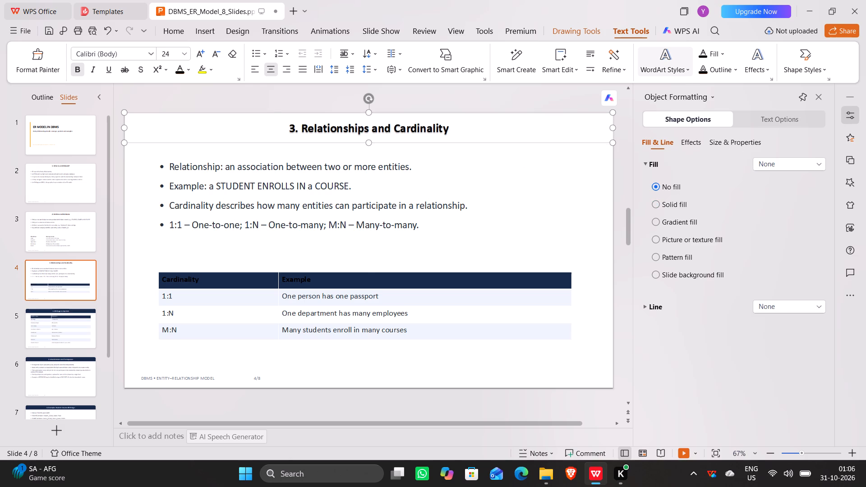
# Set the "Example" and "Cardinality" header cells of the table on slide 4 to no fill.
pyautogui.moveTo(567, 279); pyautogui.dragTo(653, 191)
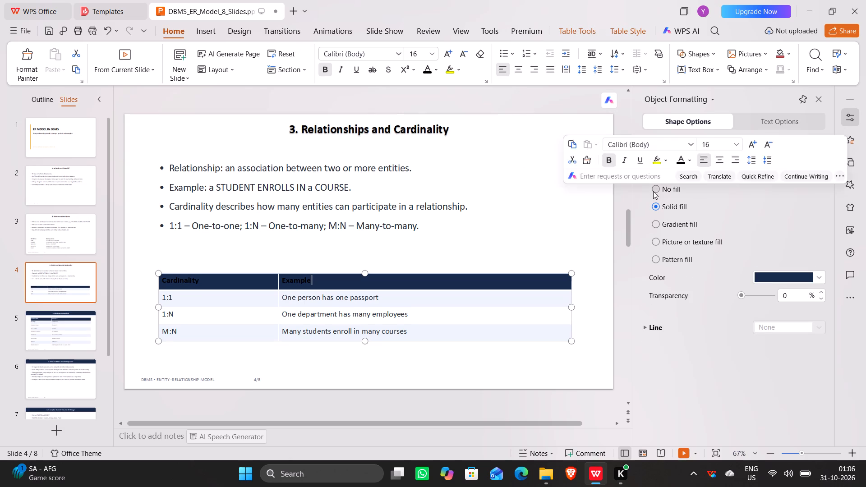
pyautogui.click(653, 191)
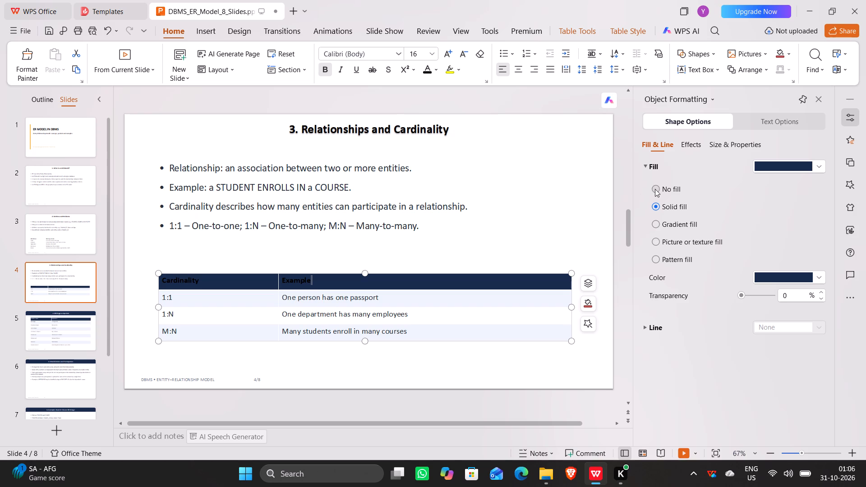
pyautogui.click(655, 190)
pyautogui.click(269, 289)
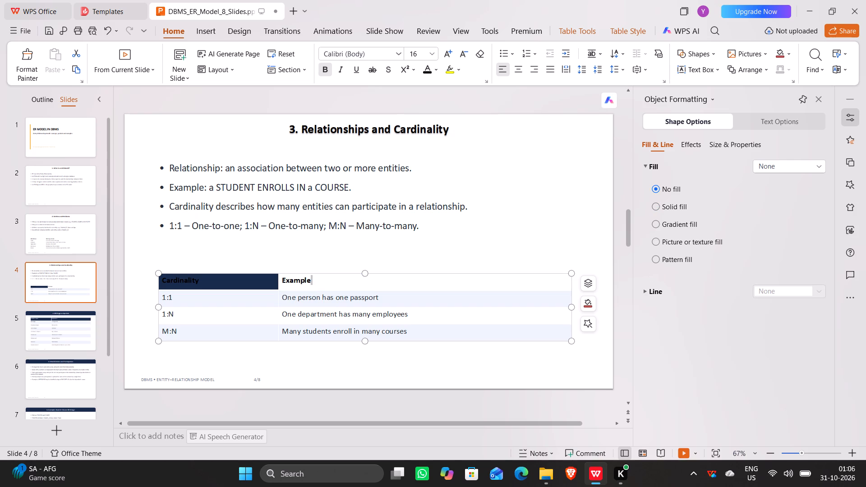
pyautogui.click(275, 281)
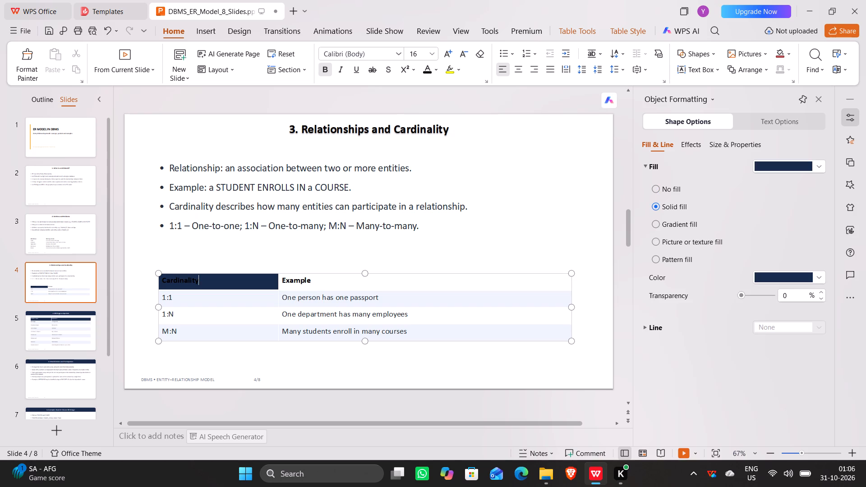
pyautogui.click(656, 188)
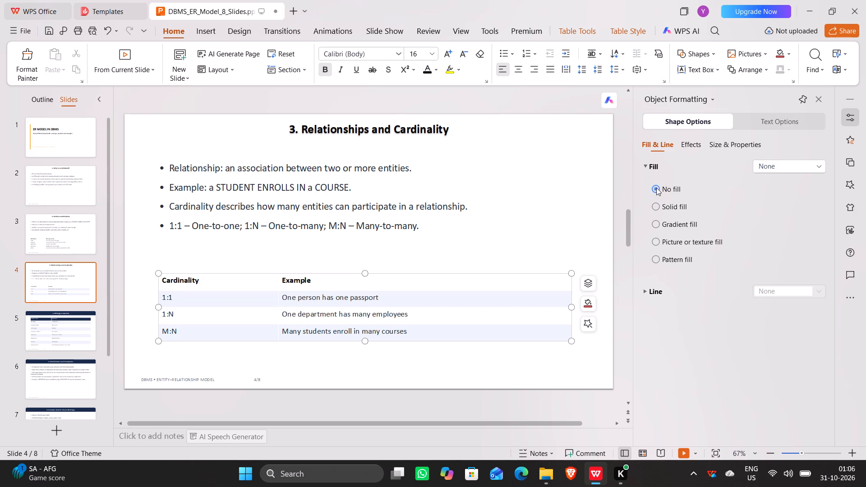
# On slide 5, set the dark blue banner of the heading "4. ER Diagram Symbols" to no fill.
pyautogui.click(70, 333)
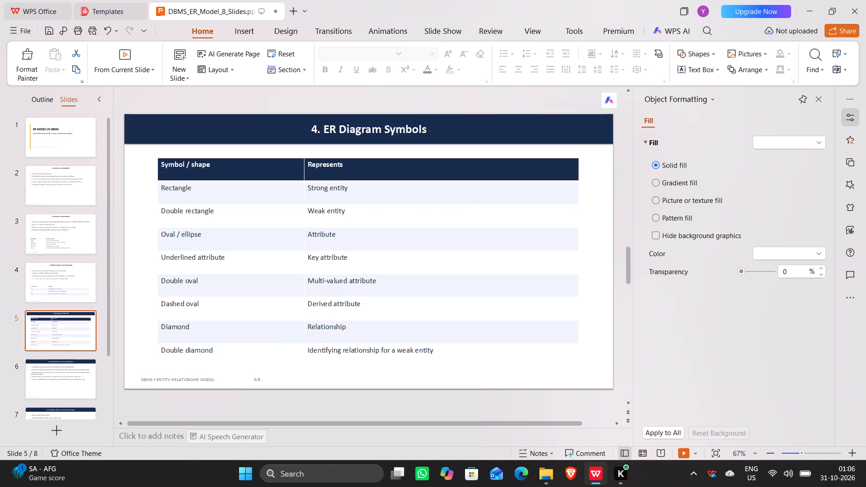
pyautogui.moveTo(425, 129); pyautogui.dragTo(310, 146)
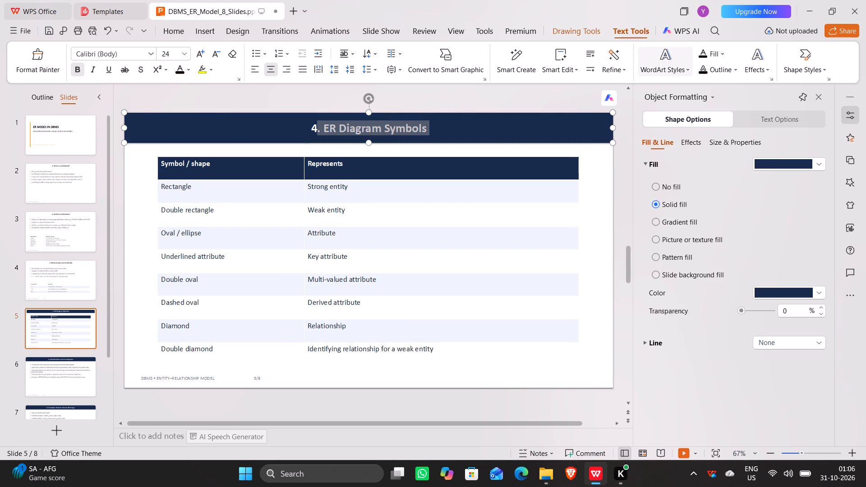
pyautogui.moveTo(310, 146); pyautogui.dragTo(307, 147)
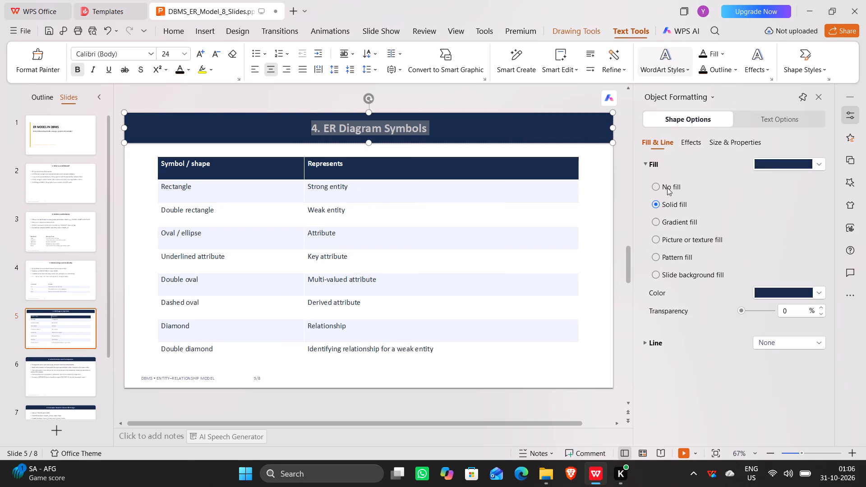
pyautogui.click(667, 188)
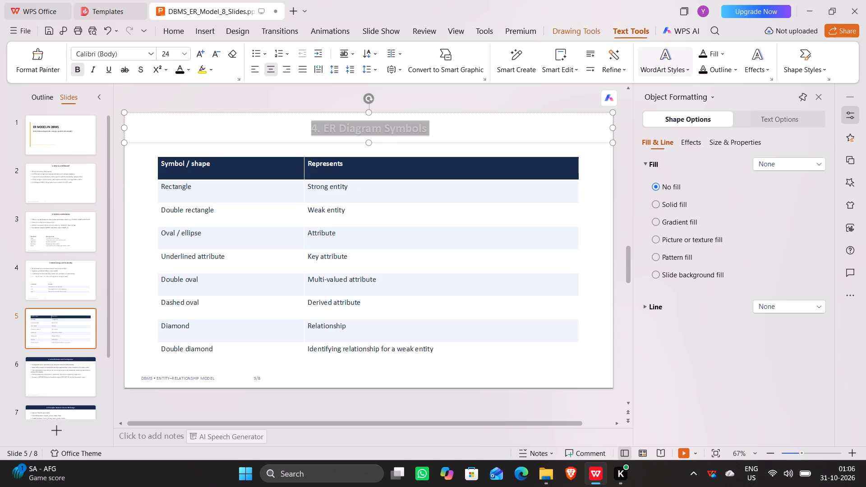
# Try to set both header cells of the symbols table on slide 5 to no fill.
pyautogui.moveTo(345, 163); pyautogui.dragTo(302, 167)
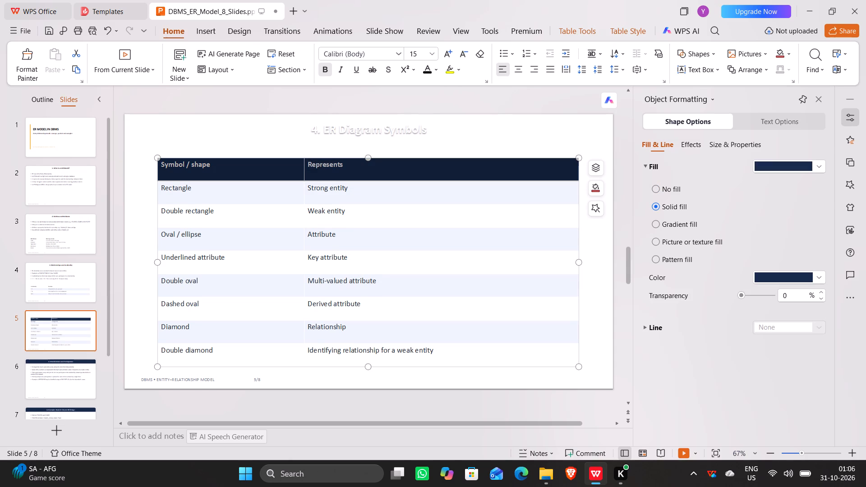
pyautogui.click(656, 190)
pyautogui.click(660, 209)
# Change the table header texts "Represents" and "Symbol / shape" on slide 5 to black.
pyautogui.moveTo(341, 165); pyautogui.dragTo(308, 169)
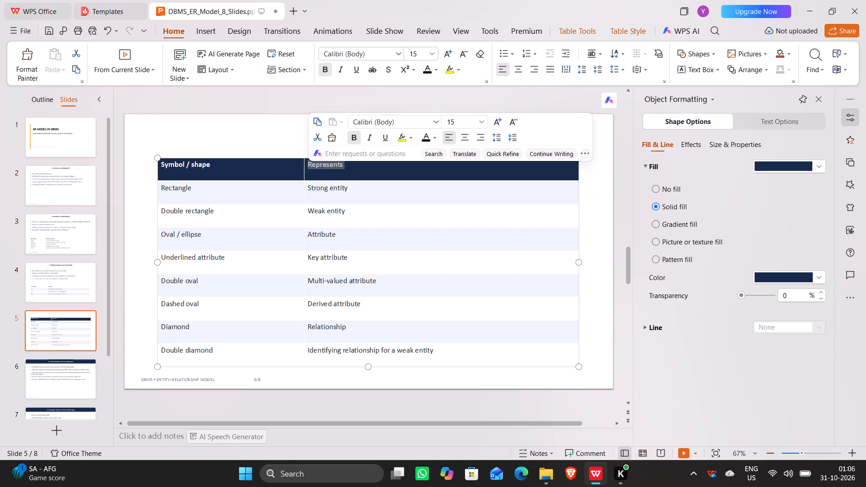
pyautogui.click(423, 142)
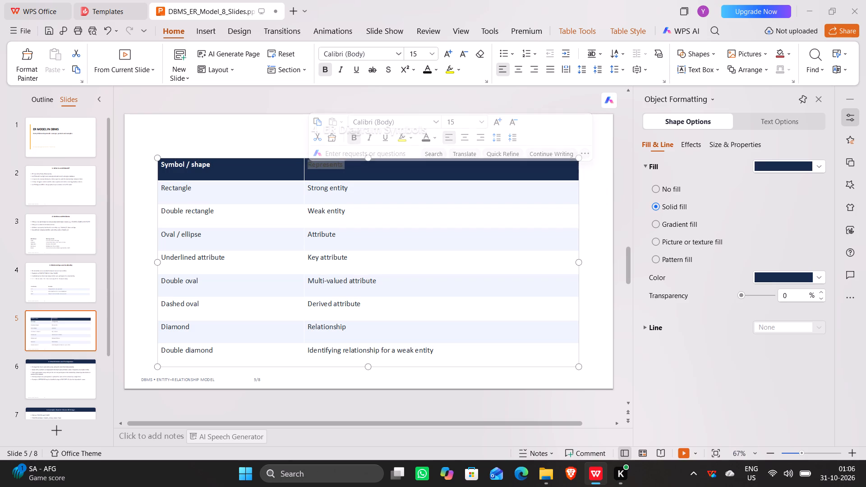
pyautogui.moveTo(208, 166); pyautogui.dragTo(196, 165)
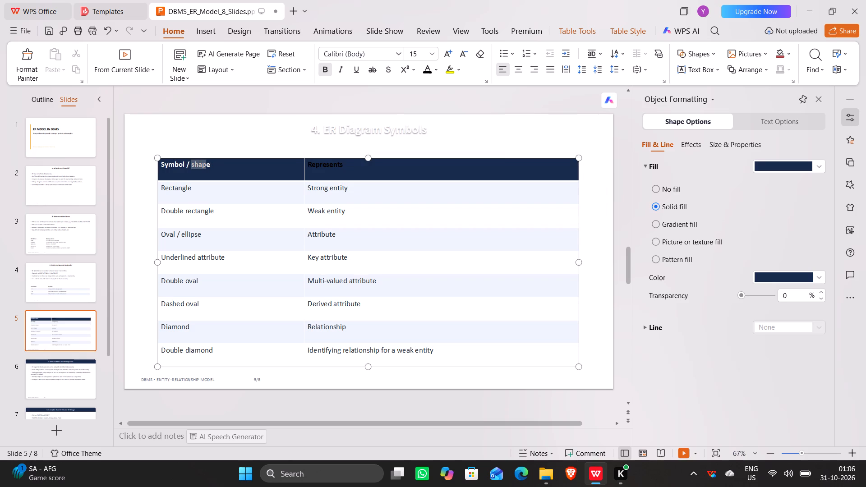
pyautogui.moveTo(196, 165); pyautogui.dragTo(211, 162)
pyautogui.click(211, 162)
pyautogui.click(211, 162)
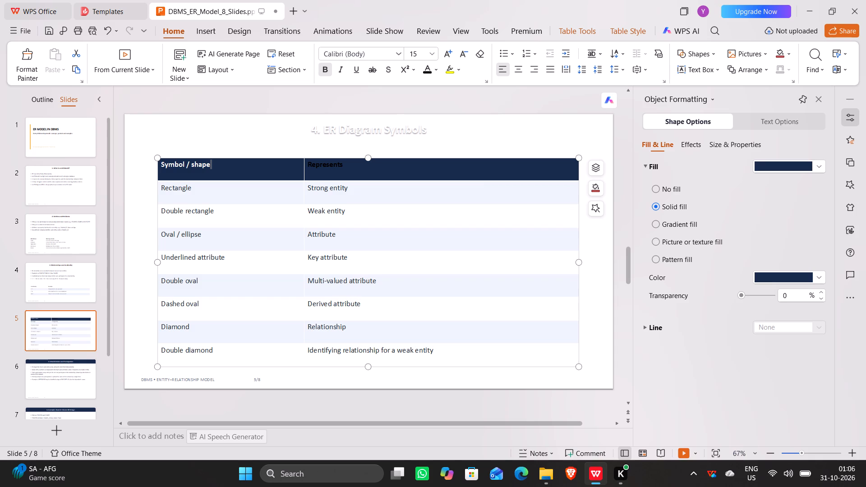
pyautogui.moveTo(210, 165); pyautogui.dragTo(159, 169)
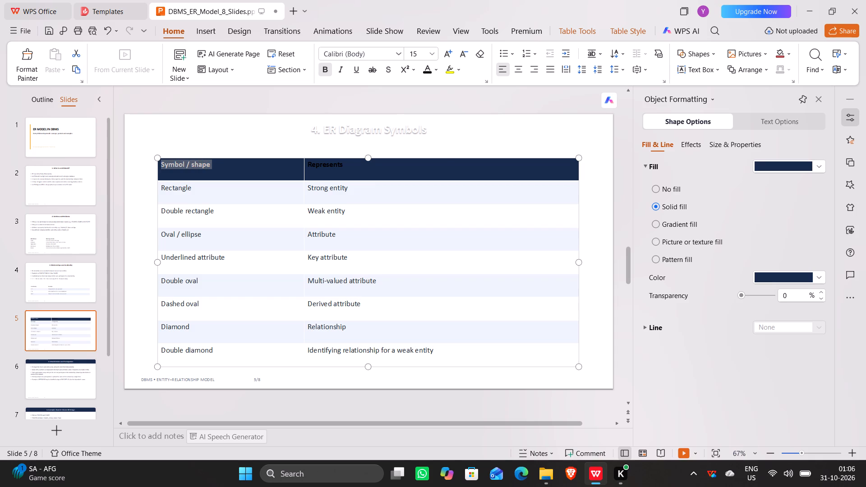
pyautogui.click(275, 136)
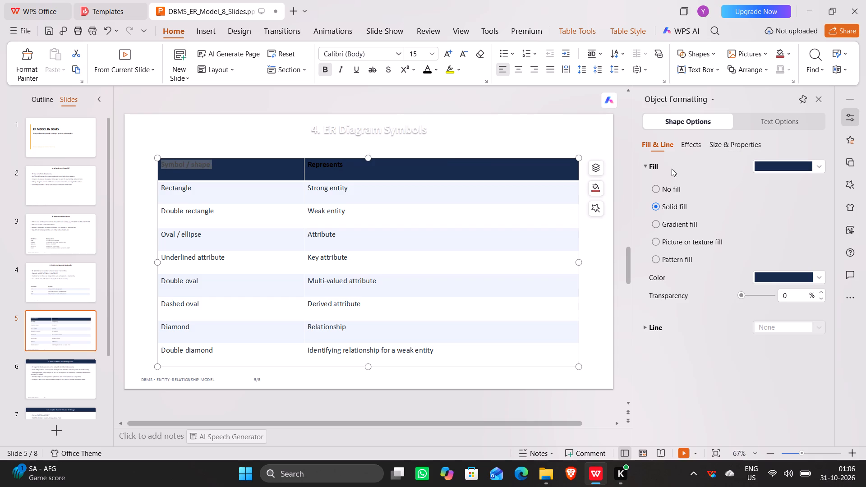
# Set the "Symbol / shape" and "Represents" header cells on slide 5 to no fill.
pyautogui.click(664, 184)
pyautogui.click(539, 173)
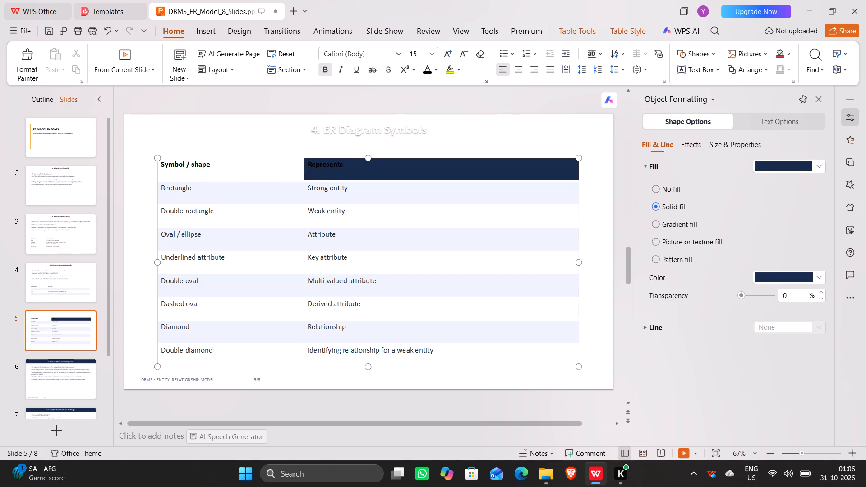
pyautogui.click(656, 190)
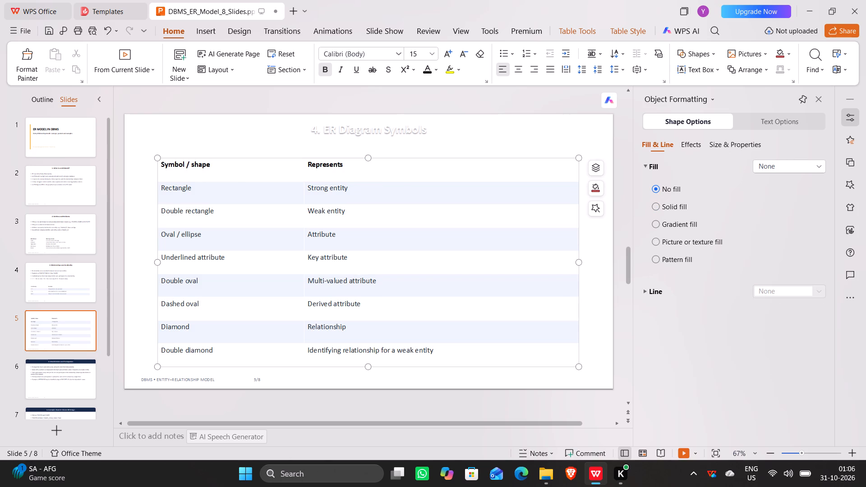
# On slide 6, make the heading "5. Weak Entities and Participation" black and set its dark blue banner to no fill.
pyautogui.click(67, 357)
pyautogui.click(69, 371)
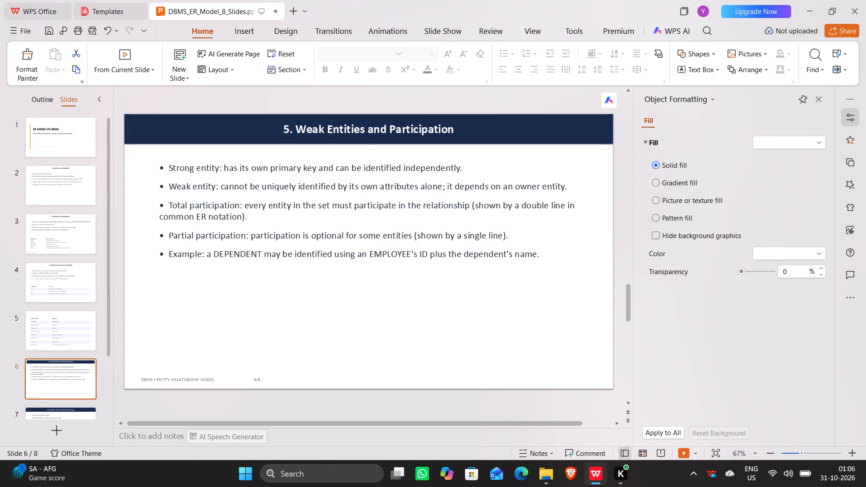
pyautogui.moveTo(453, 130); pyautogui.dragTo(274, 155)
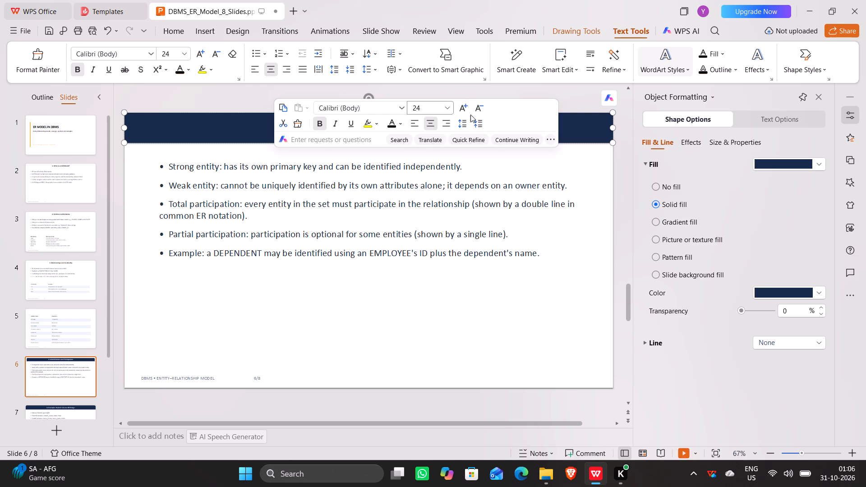
pyautogui.click(390, 124)
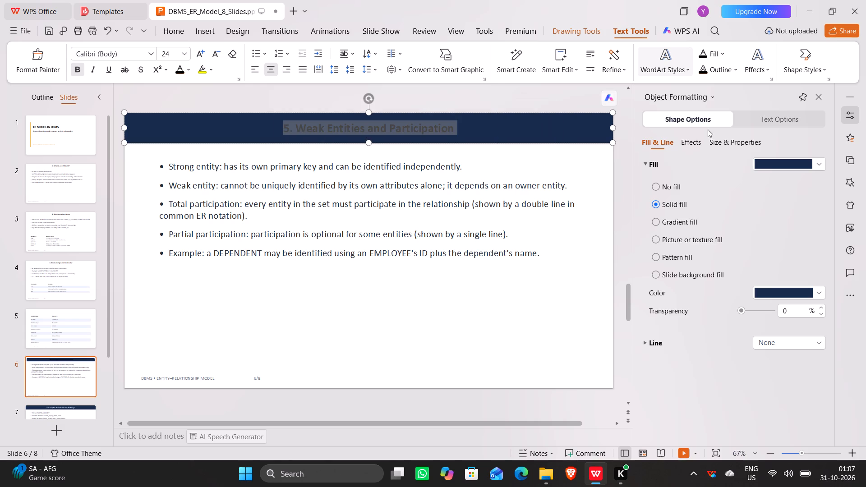
pyautogui.click(817, 159)
pyautogui.click(679, 188)
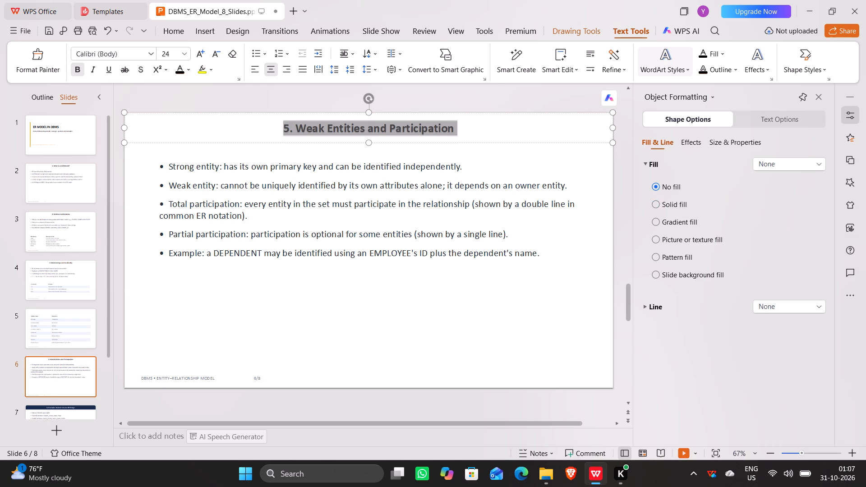
# On slide 7, change the whole heading "6. Example: Student–Course ER Design", including its number, to black.
pyautogui.click(84, 406)
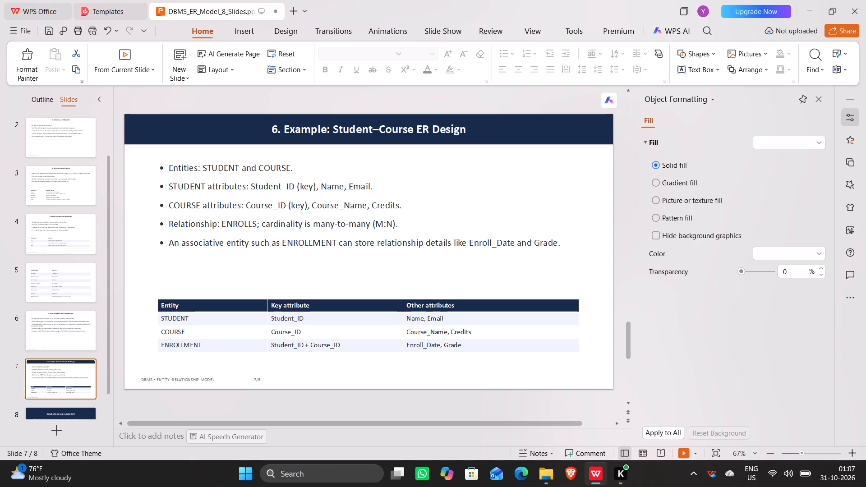
pyautogui.moveTo(465, 130); pyautogui.dragTo(276, 159)
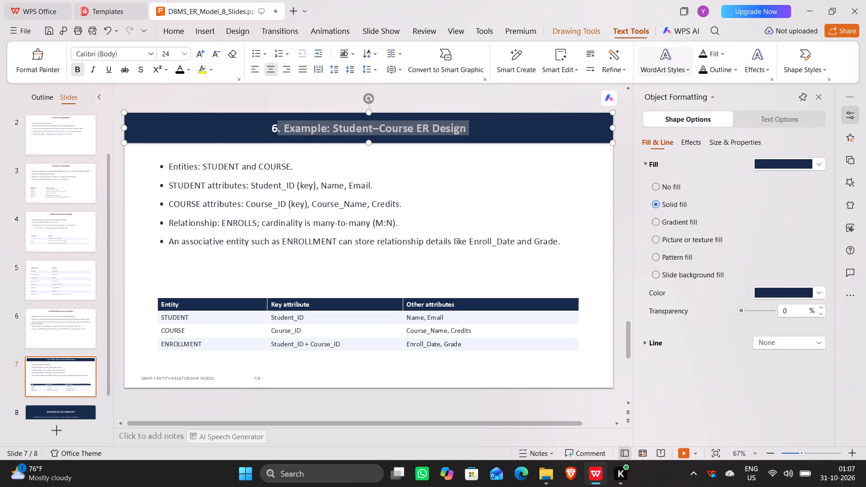
pyautogui.moveTo(276, 159); pyautogui.dragTo(275, 159)
pyautogui.click(394, 125)
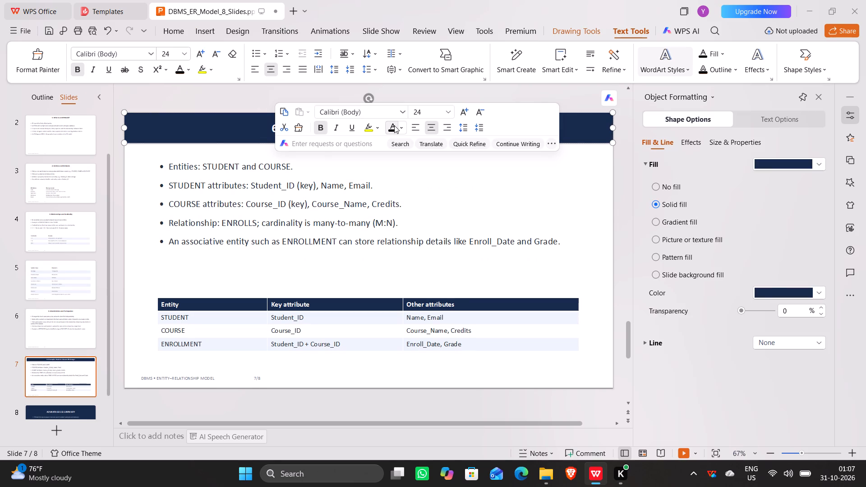
pyautogui.click(220, 129)
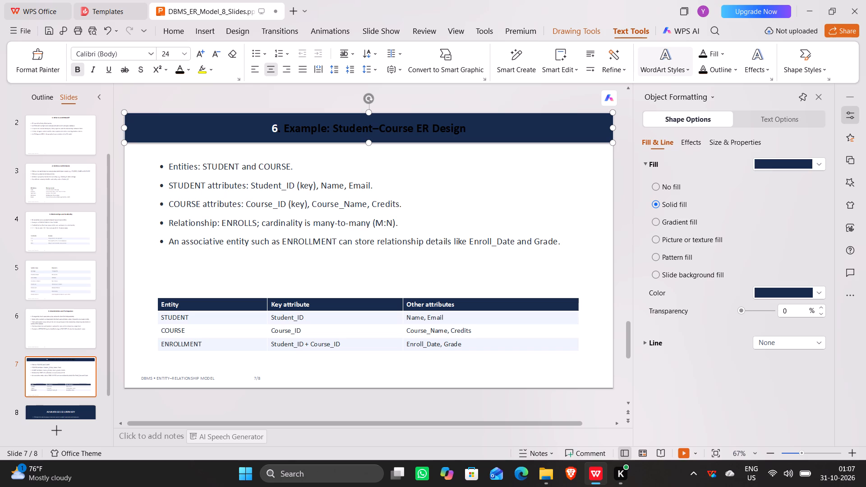
pyautogui.moveTo(284, 128); pyautogui.dragTo(245, 132)
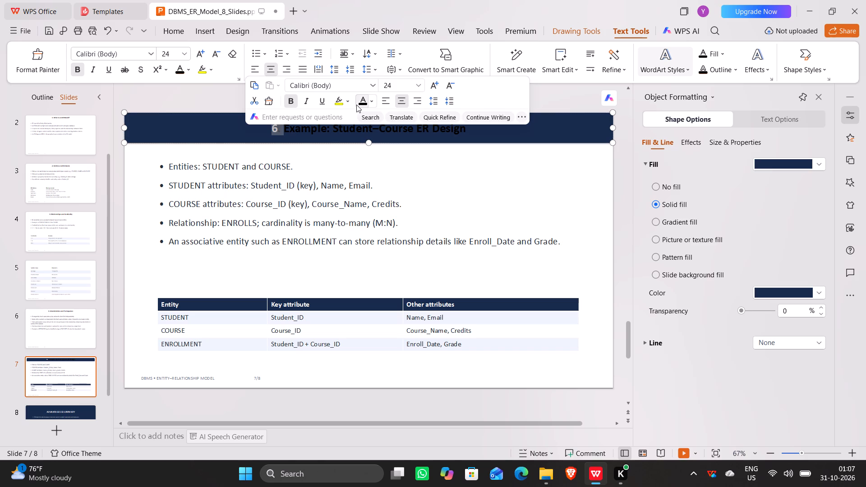
pyautogui.click(357, 105)
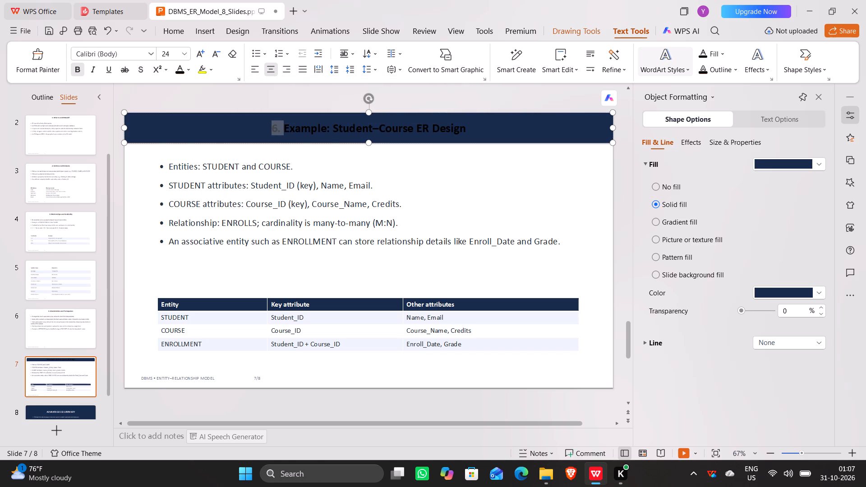
# Change the table header texts "Entity", "Key attribute" and "Other attributes" on slide 7 to black.
pyautogui.moveTo(179, 304); pyautogui.dragTo(152, 304)
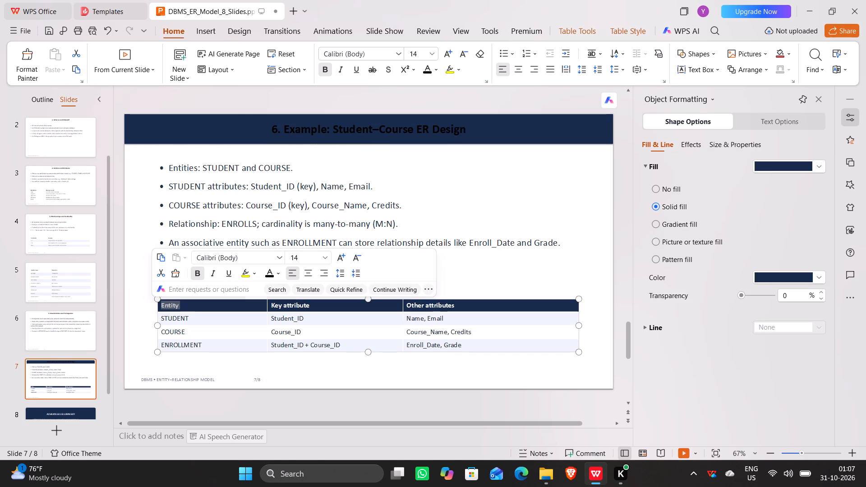
pyautogui.moveTo(267, 271); pyautogui.dragTo(321, 302)
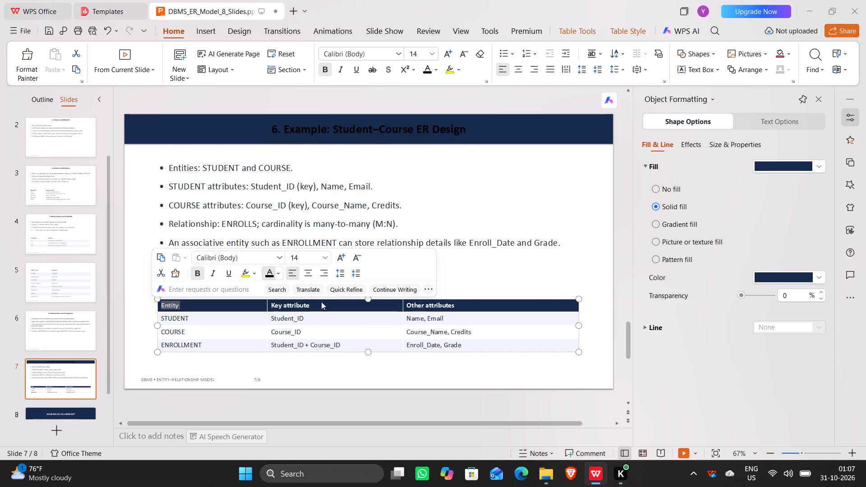
pyautogui.moveTo(321, 302); pyautogui.dragTo(316, 306)
pyautogui.moveTo(316, 306); pyautogui.dragTo(251, 308)
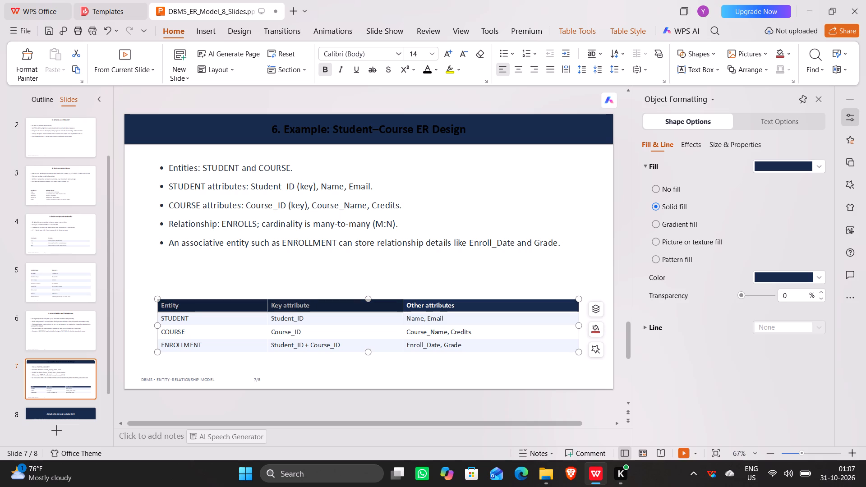
pyautogui.moveTo(312, 306); pyautogui.dragTo(256, 314)
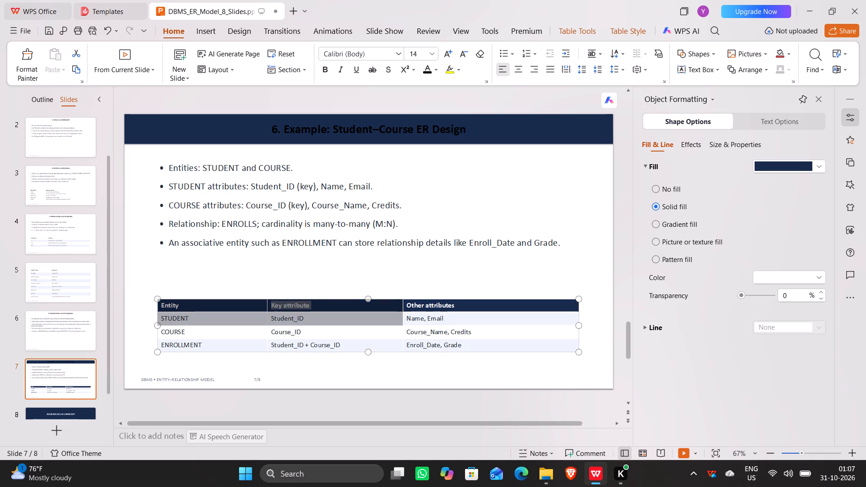
pyautogui.moveTo(313, 305); pyautogui.dragTo(270, 307)
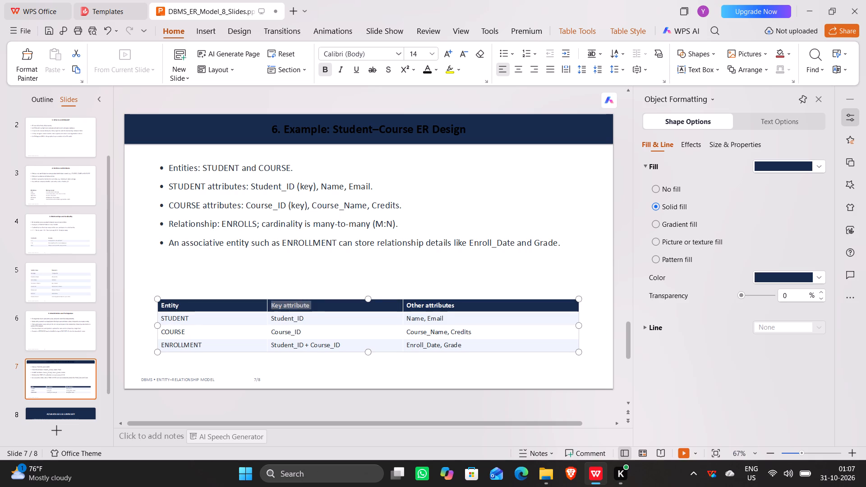
pyautogui.moveTo(270, 307); pyautogui.dragTo(266, 308)
pyautogui.moveTo(310, 303); pyautogui.dragTo(271, 306)
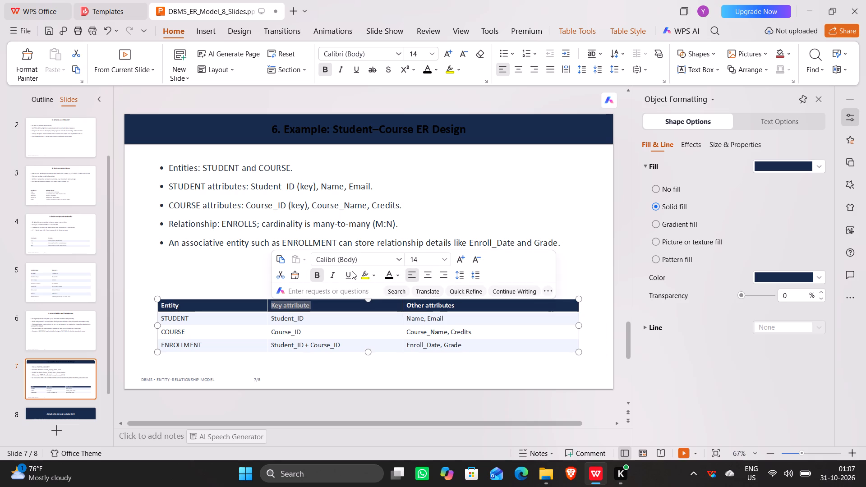
pyautogui.click(385, 276)
pyautogui.moveTo(178, 307); pyautogui.dragTo(153, 307)
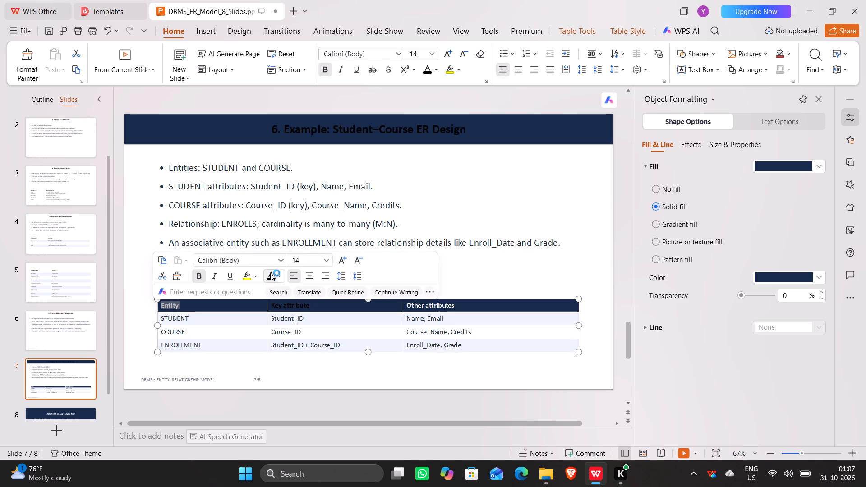
pyautogui.click(268, 278)
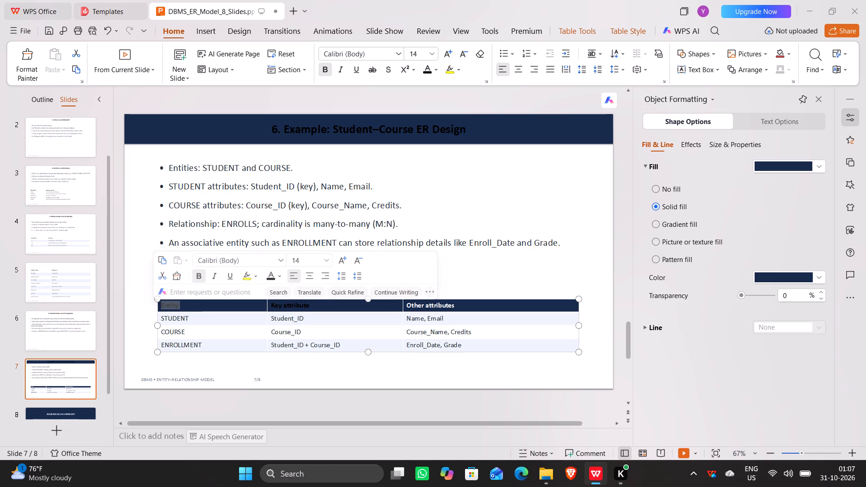
pyautogui.moveTo(453, 304); pyautogui.dragTo(409, 308)
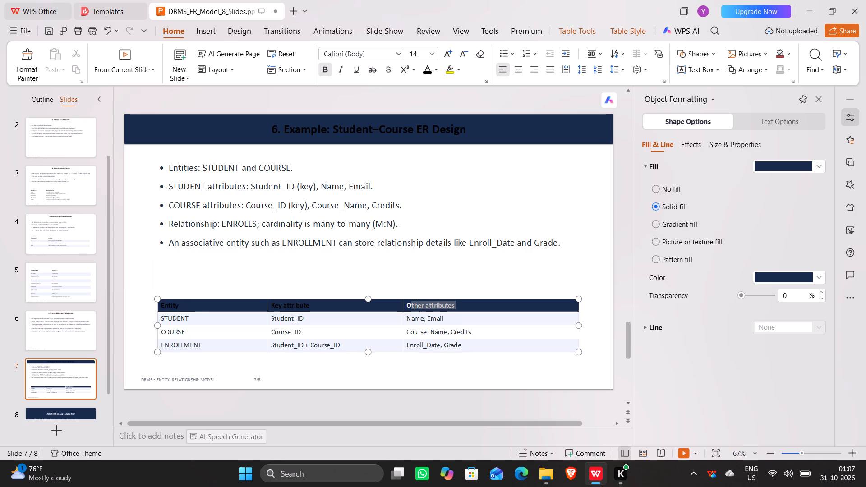
pyautogui.moveTo(409, 308); pyautogui.dragTo(408, 308)
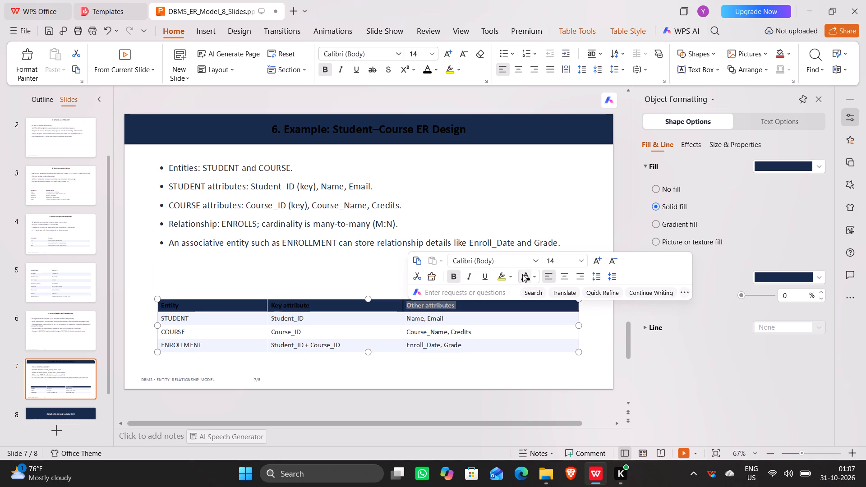
pyautogui.click(522, 274)
# Set the dark blue banner behind the slide 7 heading to no fill.
pyautogui.moveTo(482, 335); pyautogui.dragTo(546, 119)
pyautogui.moveTo(546, 119); pyautogui.dragTo(659, 159)
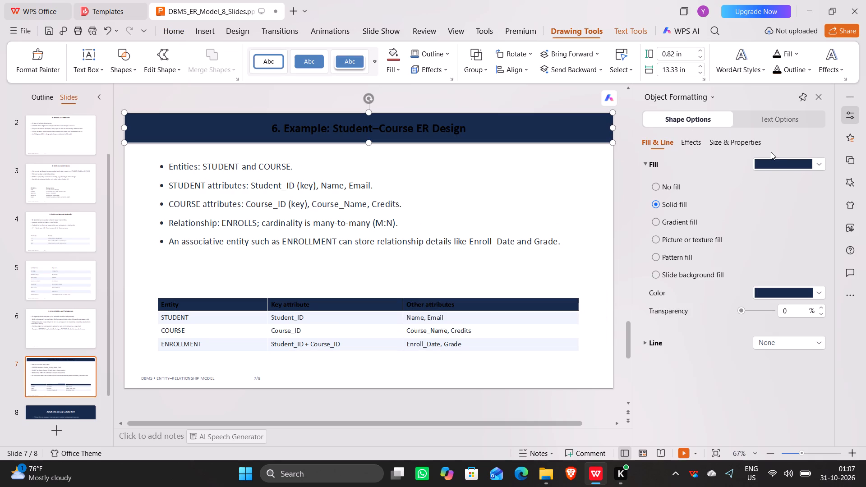
pyautogui.click(775, 161)
pyautogui.click(673, 184)
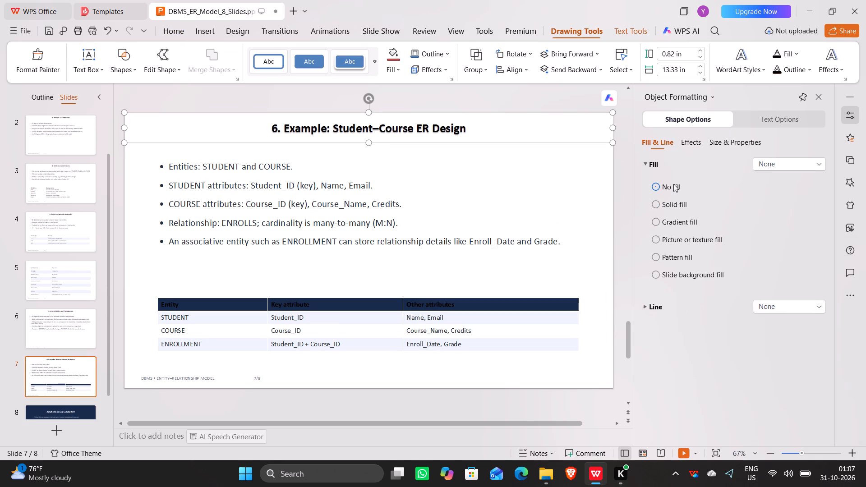
# Set the "Other attributes", "Key attribute" and "Entity" header cells of the slide 7 table to no fill.
pyautogui.click(542, 297)
pyautogui.click(552, 302)
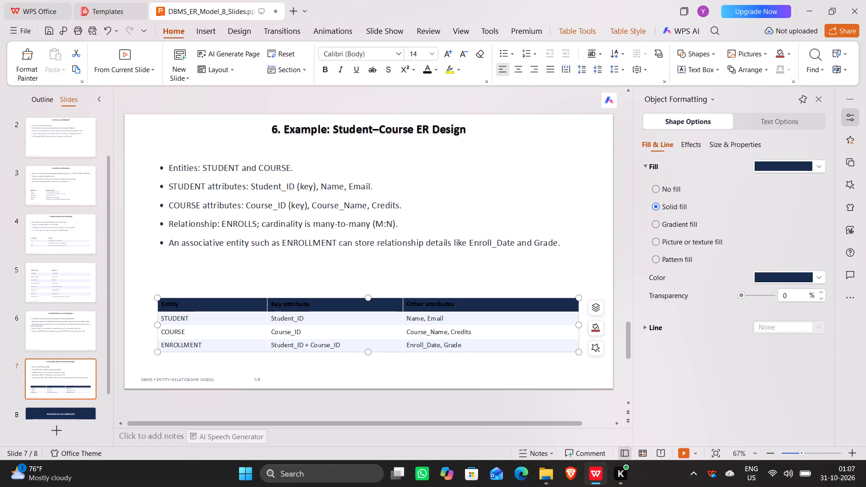
pyautogui.click(662, 193)
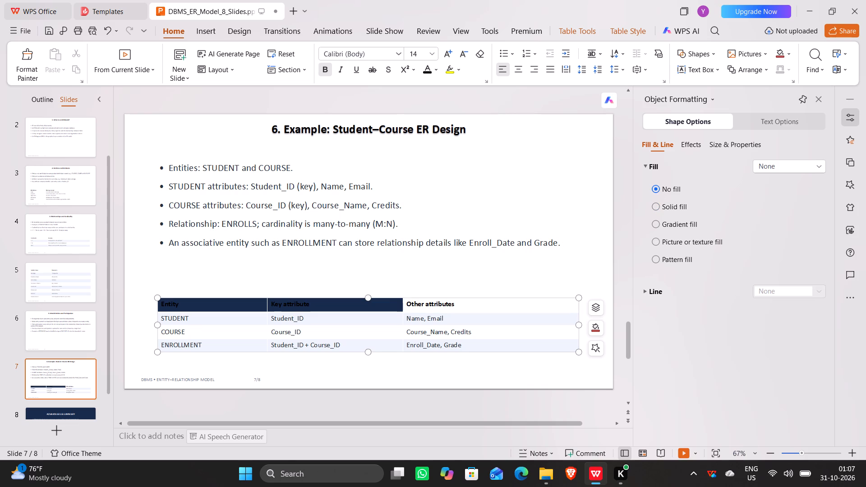
pyautogui.click(398, 299)
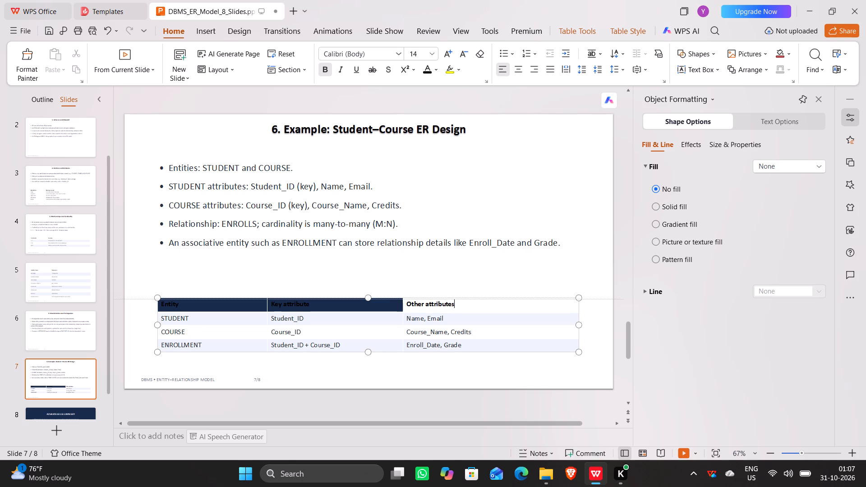
pyautogui.click(390, 304)
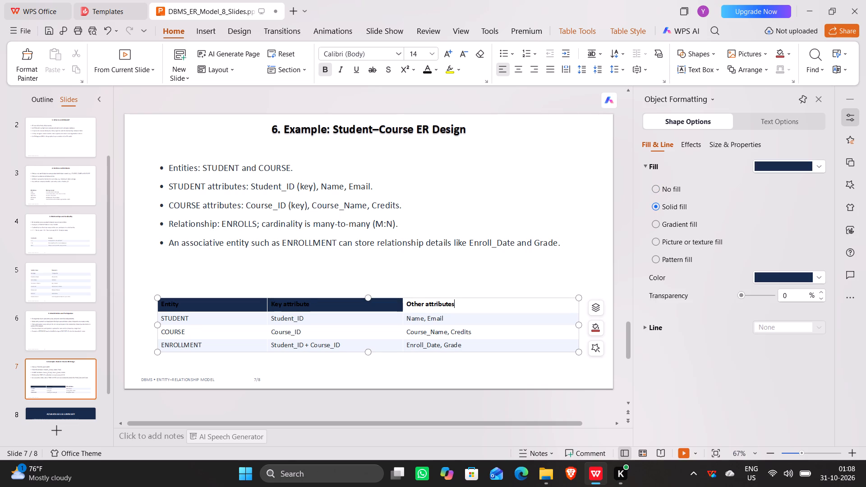
pyautogui.click(661, 187)
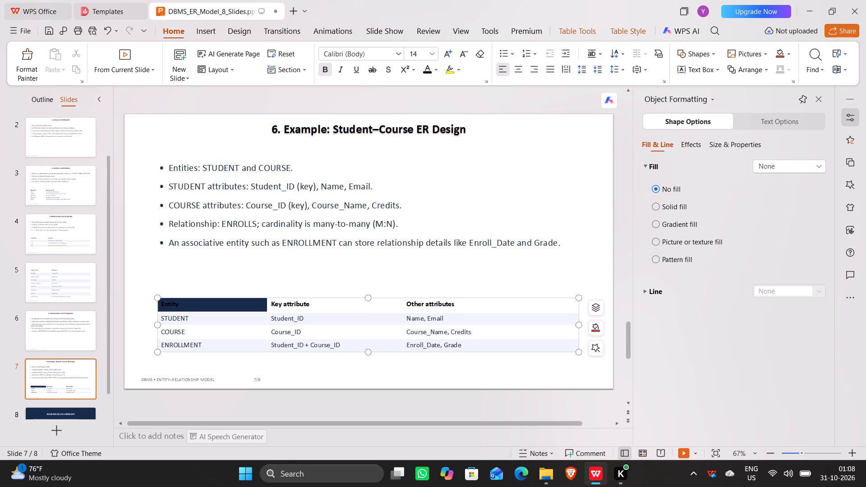
pyautogui.click(249, 308)
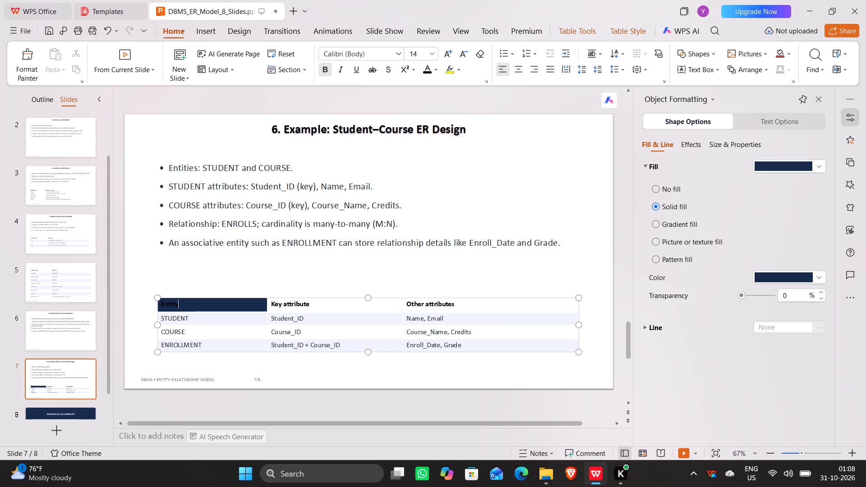
pyautogui.click(659, 190)
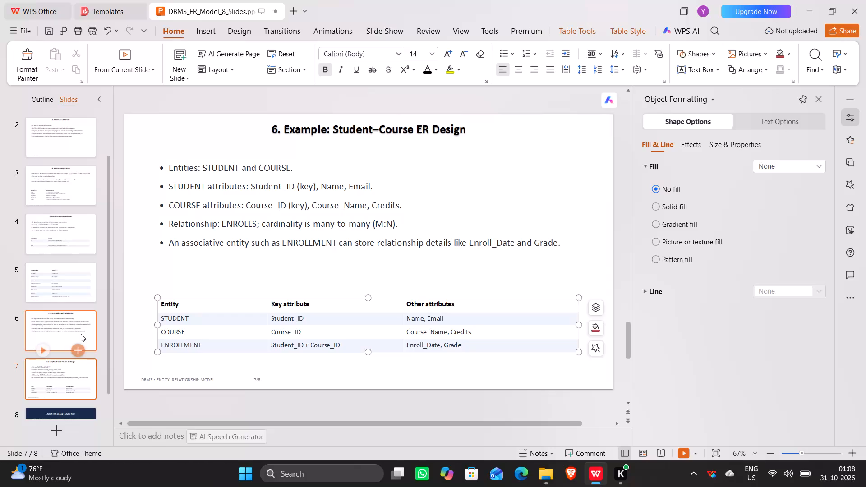
# On slide 8, change the whole title "ADVANTAGES & SUMMARY" to black.
pyautogui.press('Down')
pyautogui.press('Down')
pyautogui.scroll(-5, 81, 334)
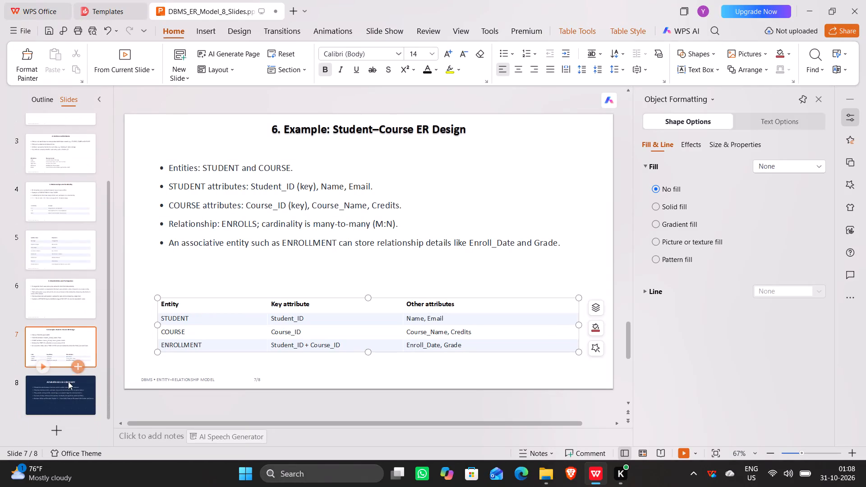
pyautogui.click(65, 399)
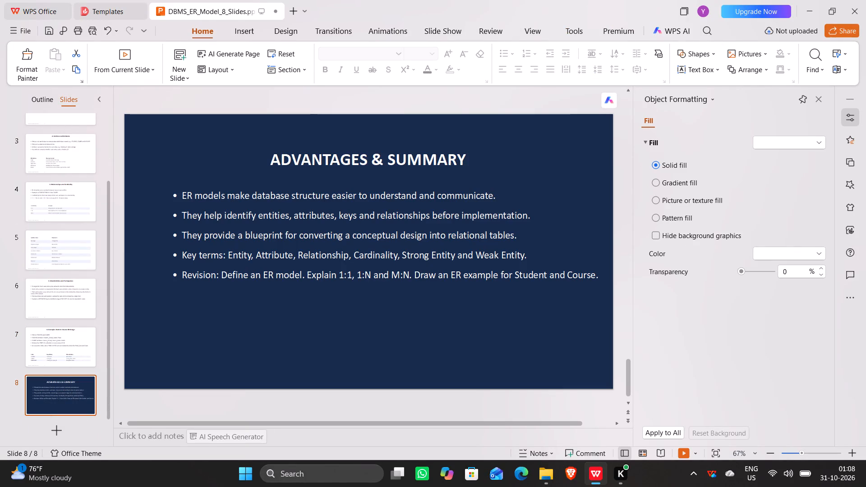
pyautogui.moveTo(463, 160); pyautogui.dragTo(283, 180)
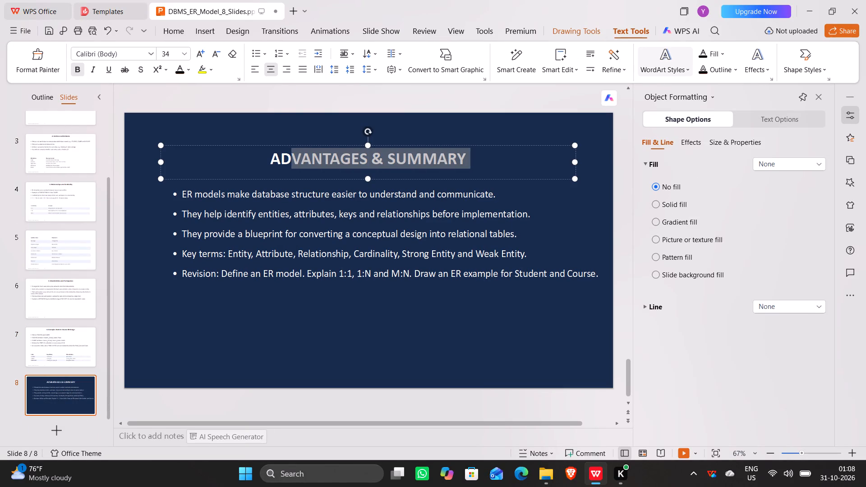
pyautogui.moveTo(283, 180); pyautogui.dragTo(269, 182)
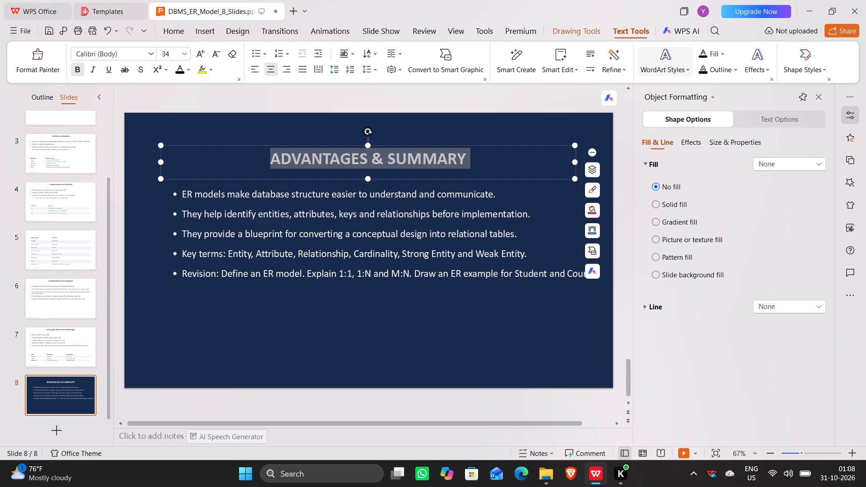
pyautogui.click(474, 153)
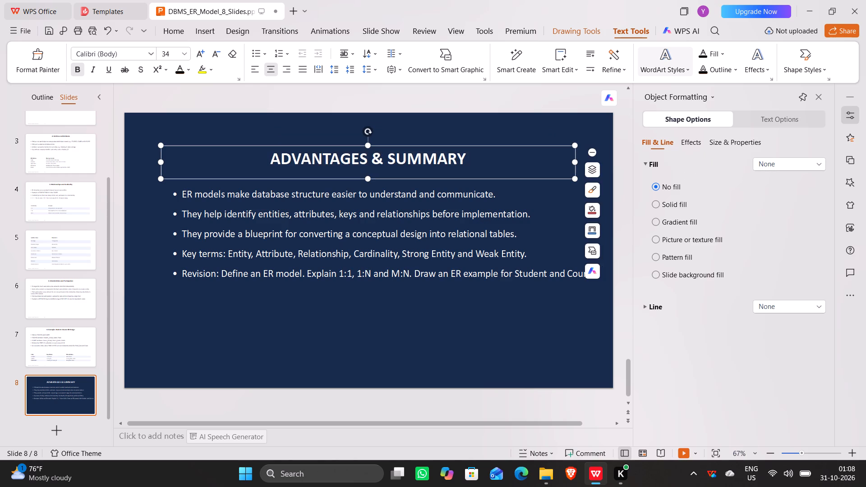
pyautogui.moveTo(465, 158); pyautogui.dragTo(273, 193)
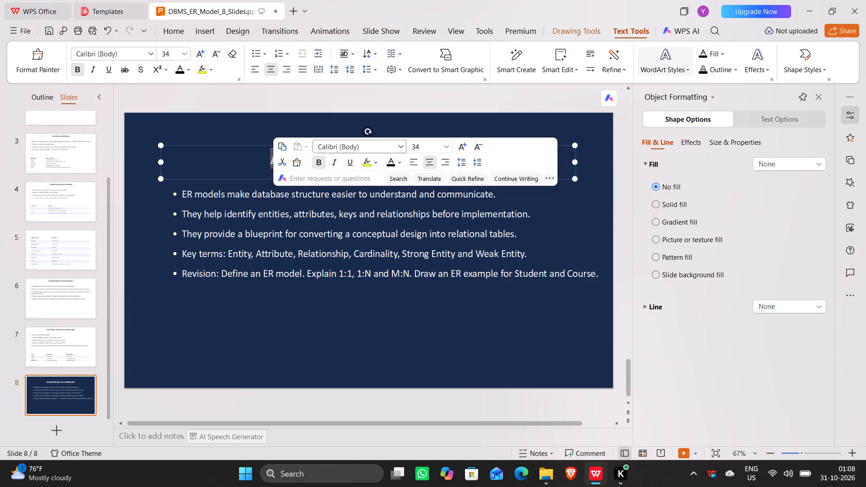
pyautogui.click(392, 161)
# Change all five bullet lines on slide 8 to black, including the end of the "Revision" line.
pyautogui.click(304, 317)
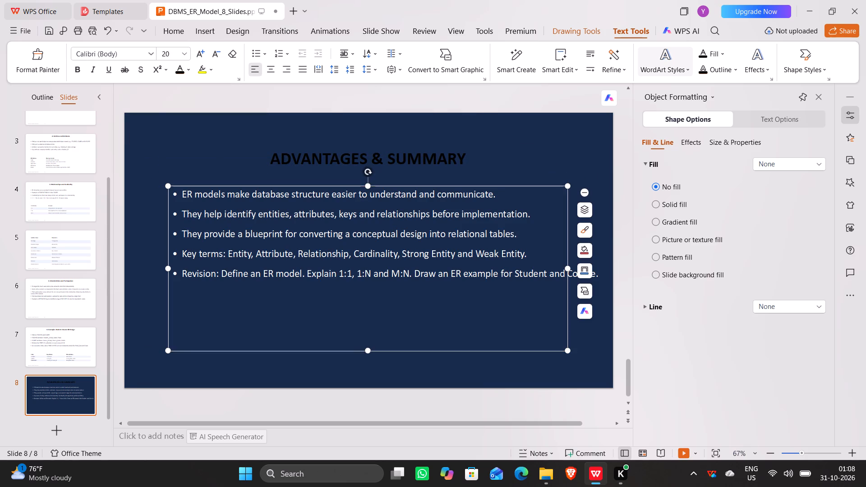
pyautogui.moveTo(172, 194); pyautogui.dragTo(397, 317)
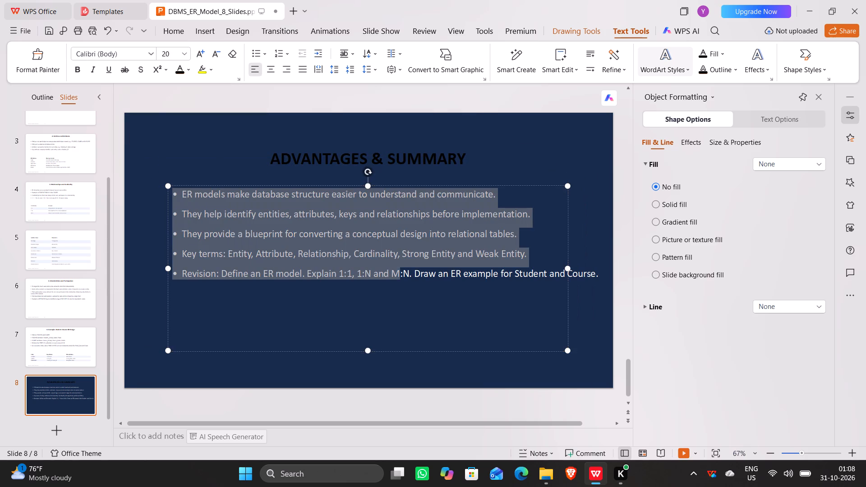
pyautogui.click(517, 282)
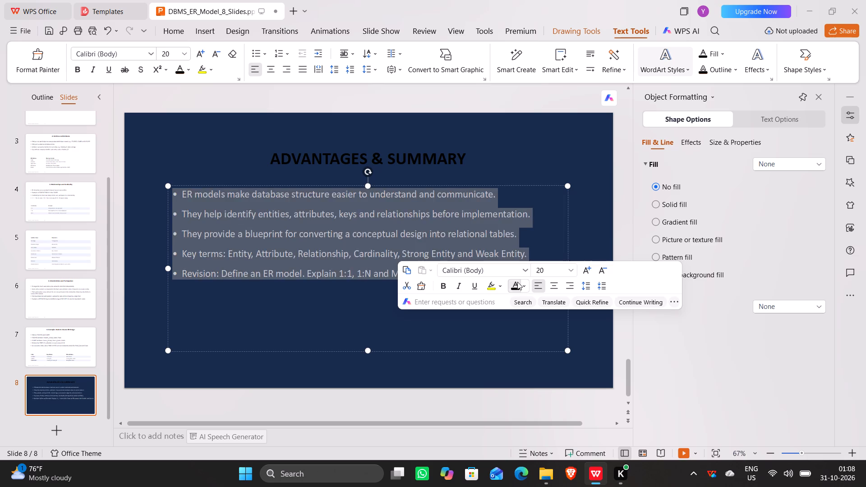
pyautogui.click(379, 317)
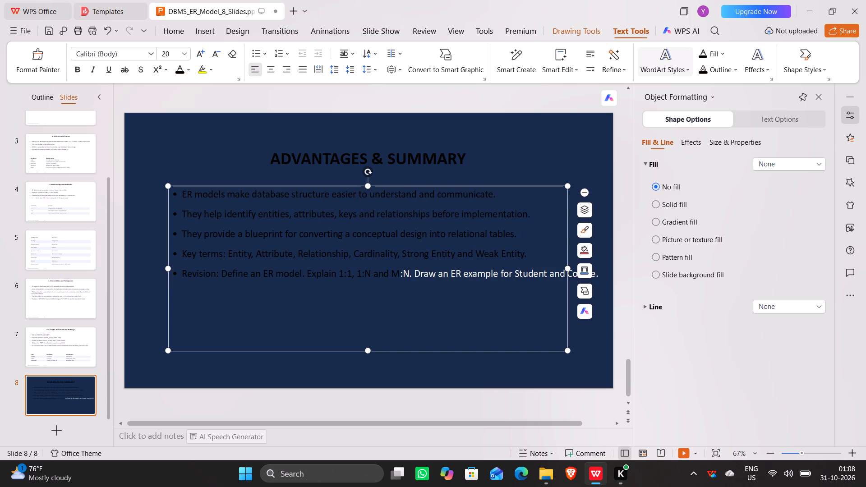
pyautogui.moveTo(397, 274); pyautogui.dragTo(480, 270)
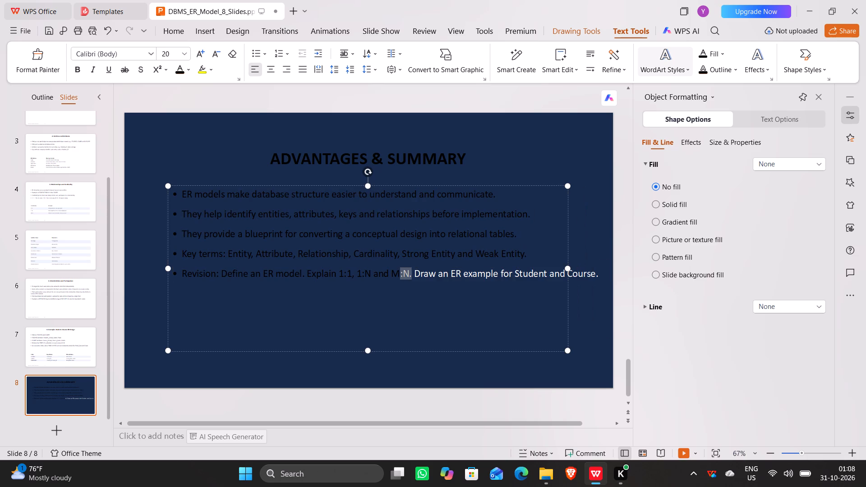
pyautogui.moveTo(480, 270); pyautogui.dragTo(645, 276)
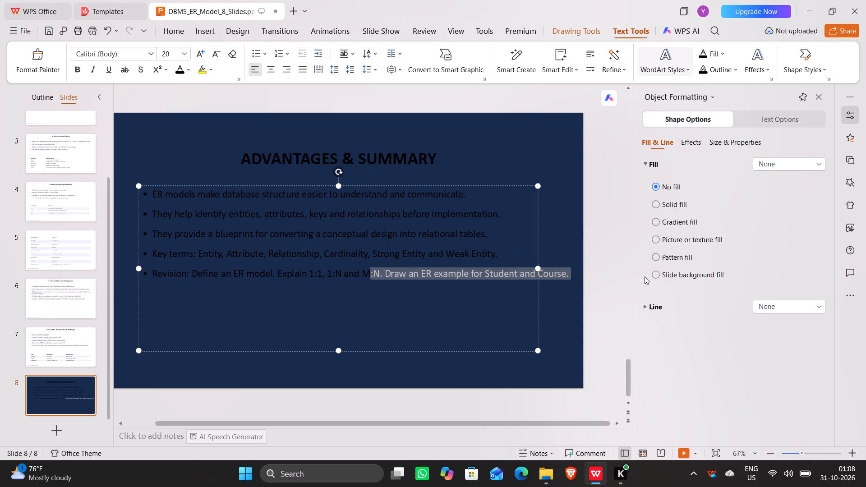
pyautogui.click(683, 251)
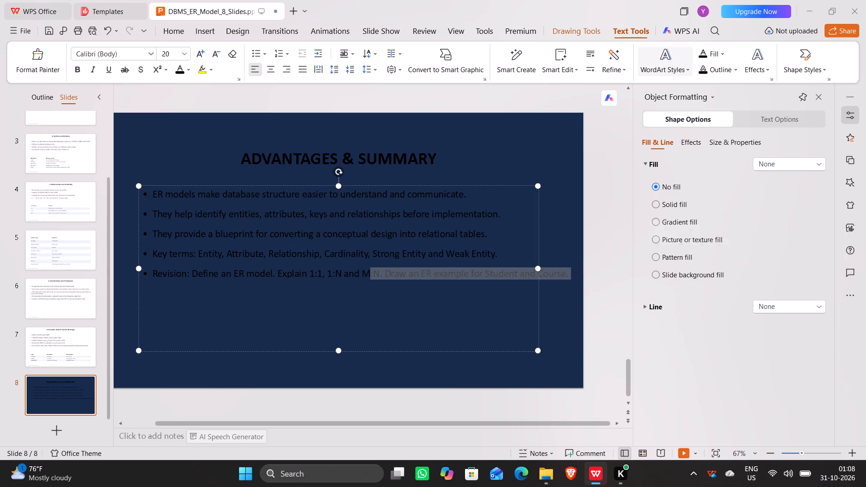
pyautogui.click(509, 303)
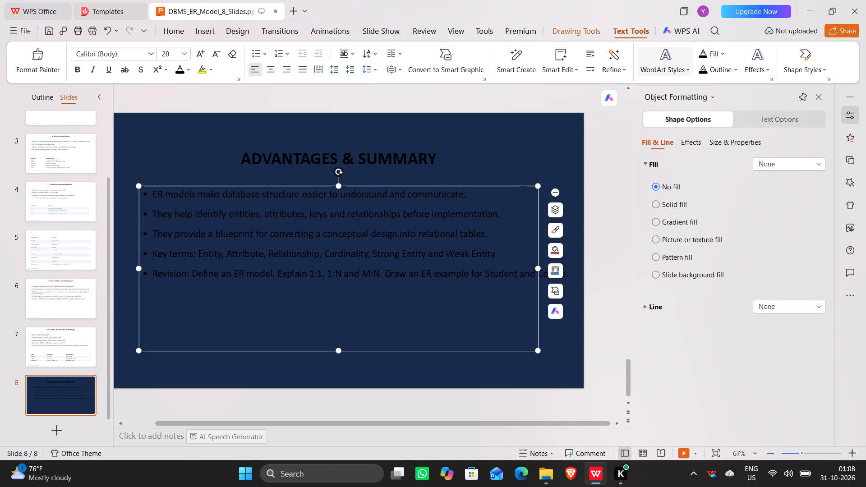
# Set the full-slide dark blue rectangle behind the text on slide 8 to no fill.
pyautogui.click(586, 128)
pyautogui.click(657, 188)
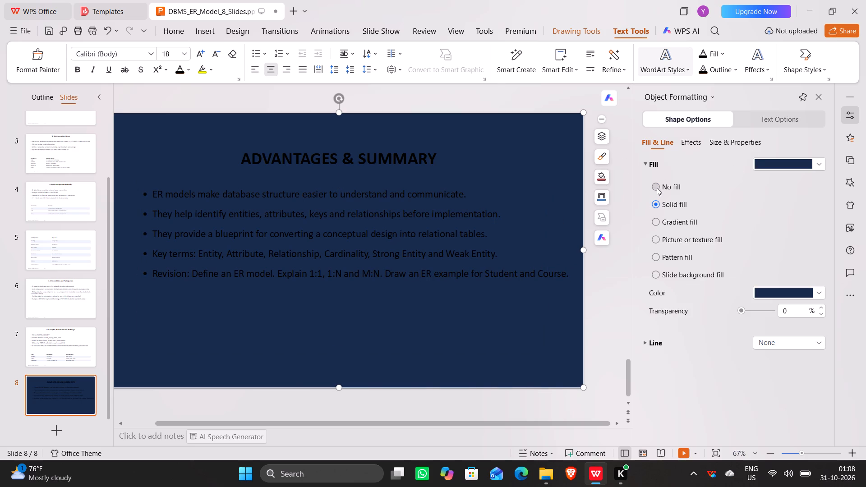
# Delete the page number "7/8" from the footer text on slide 7, keeping the "DBMS • ENTITY–RELATIONSHIP MODEL" label.
pyautogui.click(92, 362)
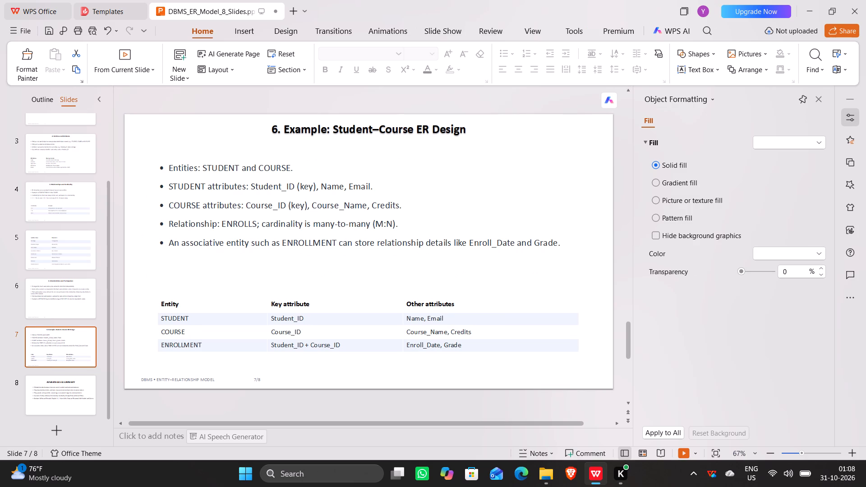
pyautogui.click(259, 377)
pyautogui.press('BackSpace')
pyautogui.press('BackSpace')
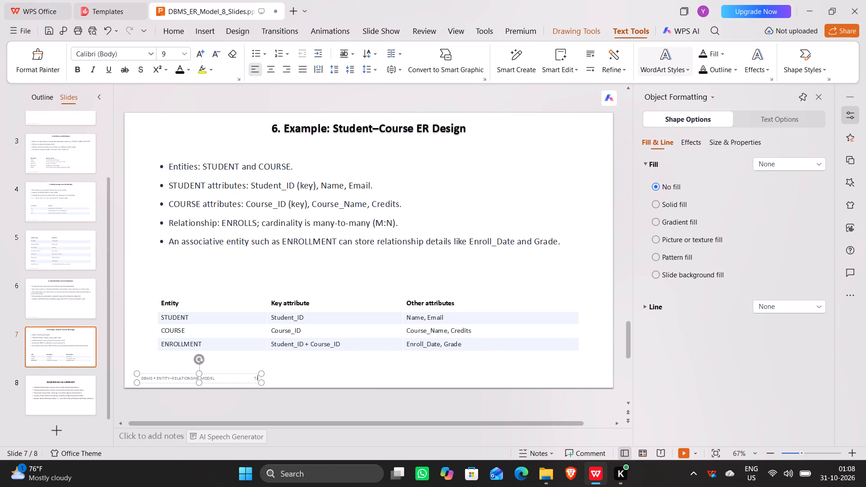
pyautogui.press('BackSpace')
# Delete the page number "6/8" from the footer text on slide 6, "5. Weak Entities and Participation".
pyautogui.click(69, 291)
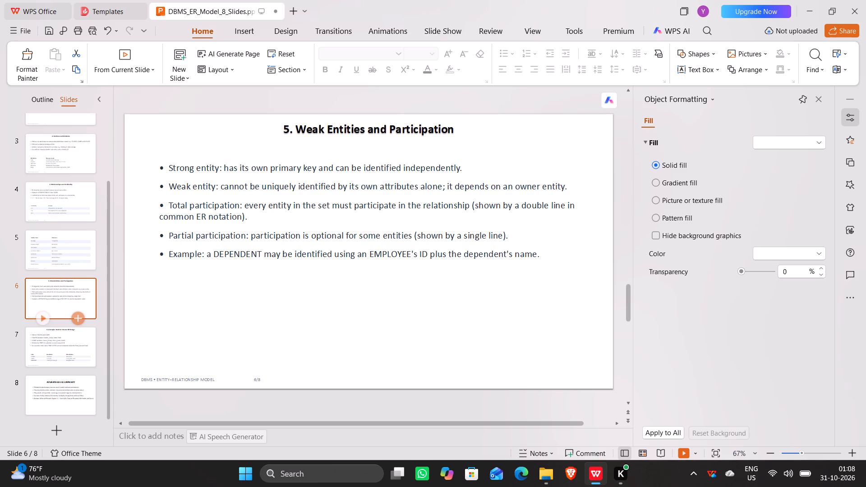
pyautogui.click(259, 378)
pyautogui.press('Right')
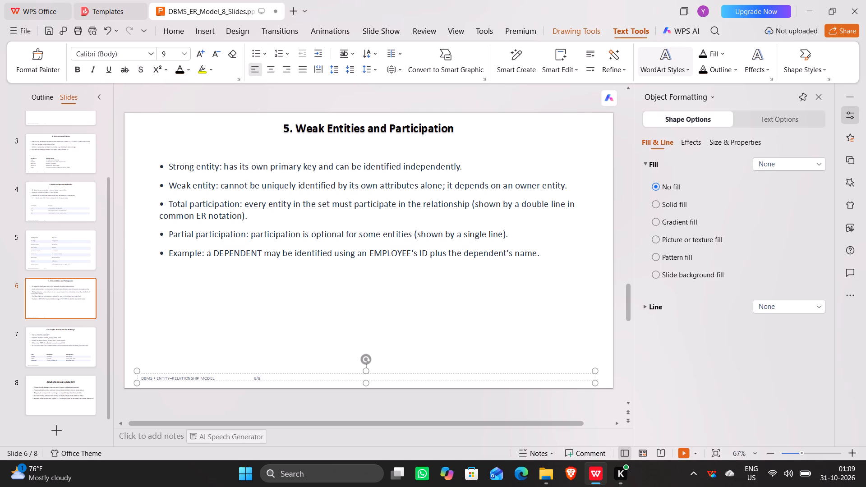
pyautogui.press('BackSpace')
pyautogui.press('BackSpace')
pyautogui.press('BackSpace')
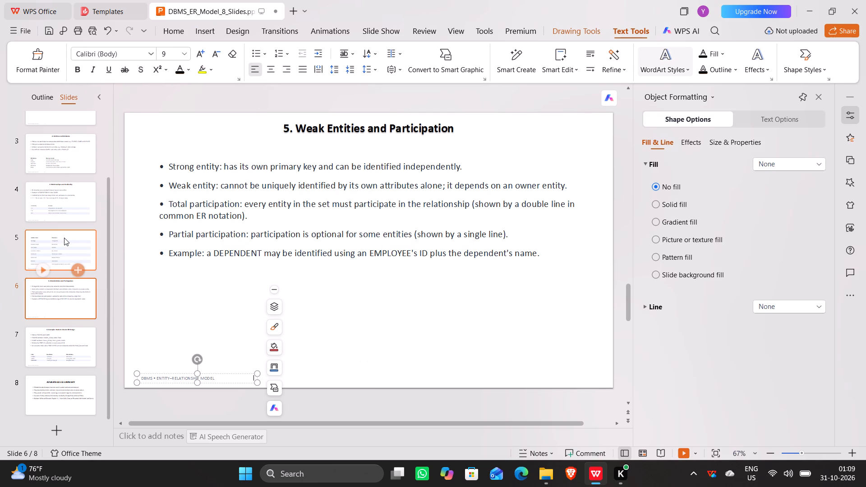
# Delete the page number "5/8" from the footer text on slide 5, "4. ER Diagram Symbols".
pyautogui.moveTo(64, 238); pyautogui.dragTo(296, 377)
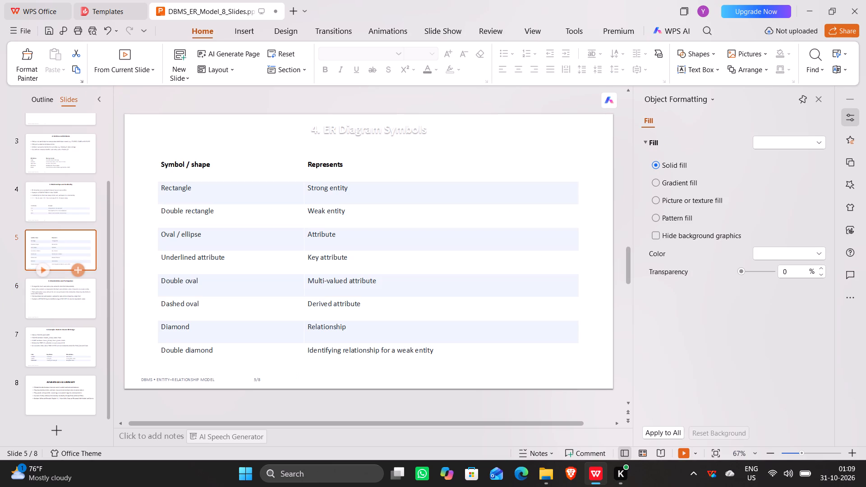
pyautogui.click(259, 379)
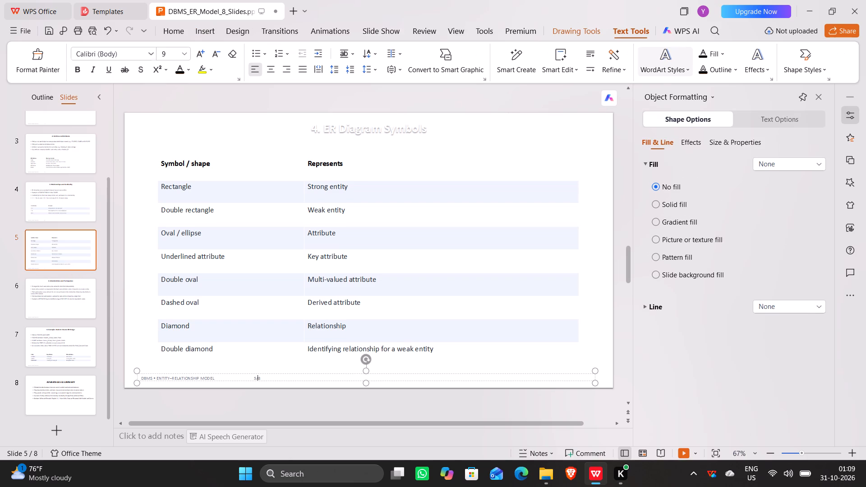
pyautogui.press('Right')
pyautogui.press('BackSpace')
pyautogui.press('BackSpace')
pyautogui.press('BackSpace')
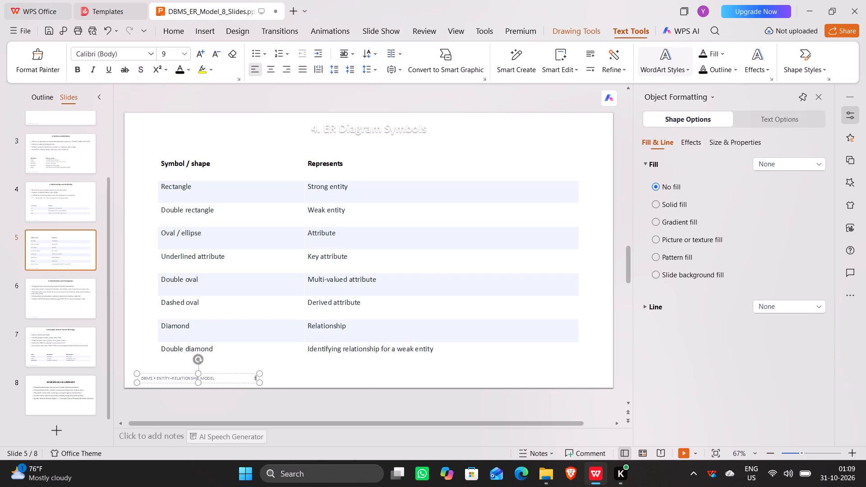
# Delete the page number "4/8" from the footer text on slide 4, "3. Relationships and Cardinality".
pyautogui.moveTo(80, 198); pyautogui.dragTo(242, 272)
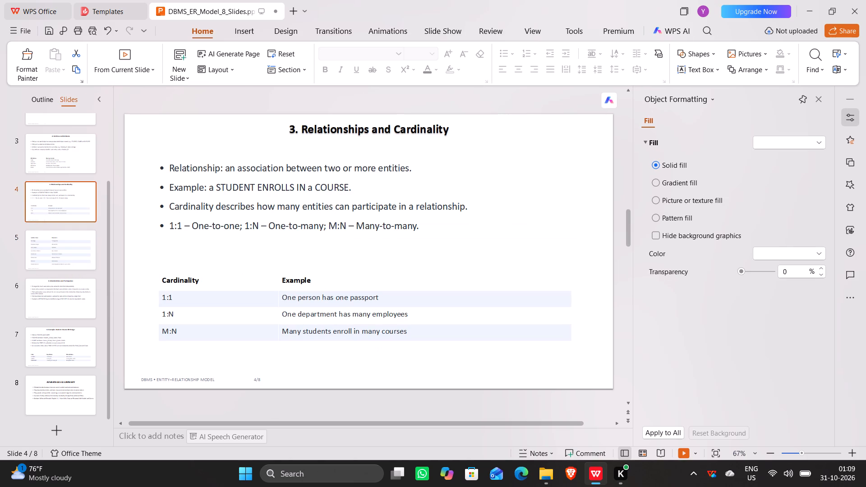
pyautogui.click(260, 379)
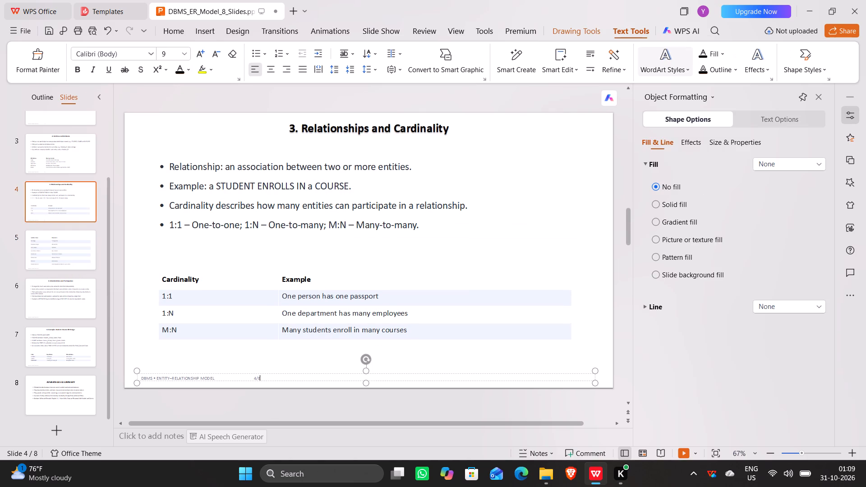
pyautogui.press('BackSpace')
pyautogui.press('BackSpace')
pyautogui.press('BackSpace')
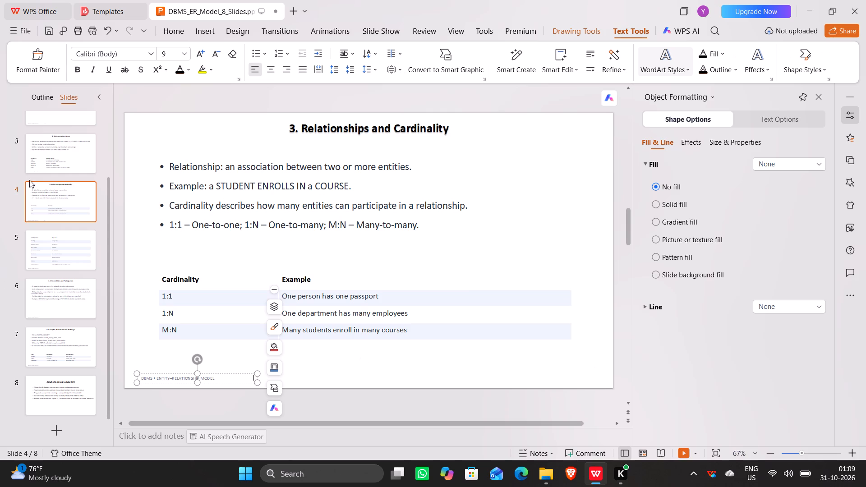
# Delete the page number "3/8" from the footer text on slide 3, "2. Entities and Attributes".
pyautogui.click(60, 149)
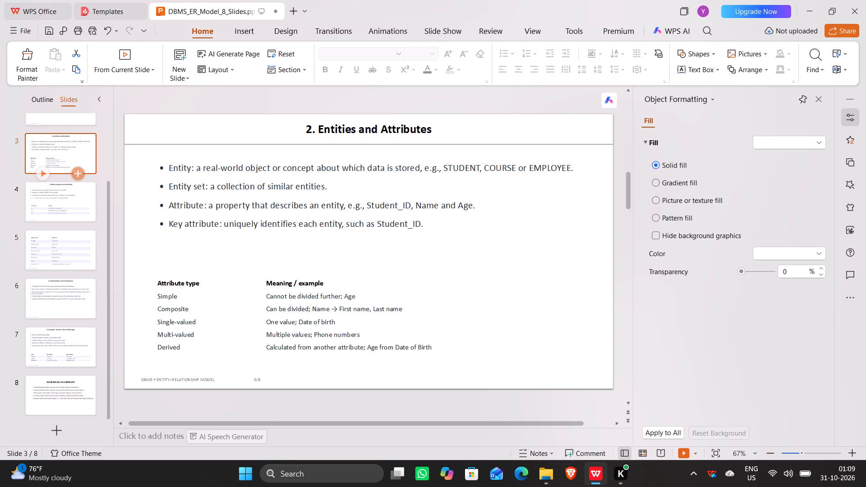
pyautogui.click(259, 378)
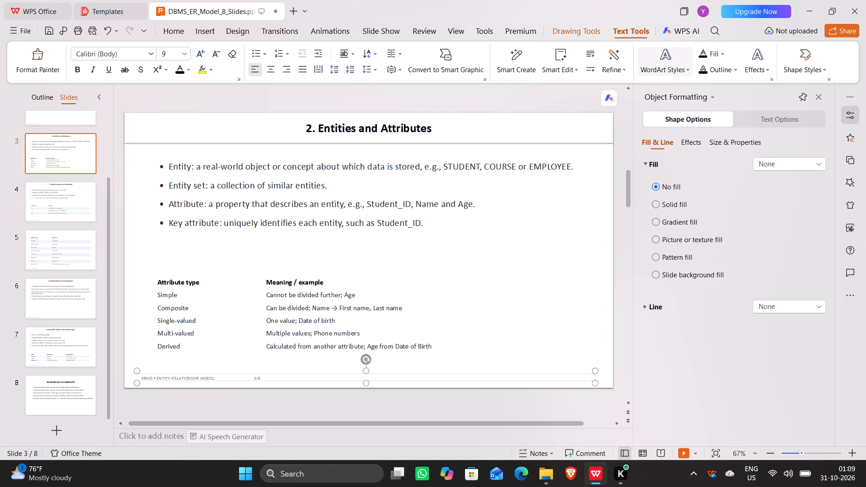
pyautogui.press('Right')
pyautogui.press('BackSpace')
pyautogui.press('BackSpace')
pyautogui.press('BackSpace')
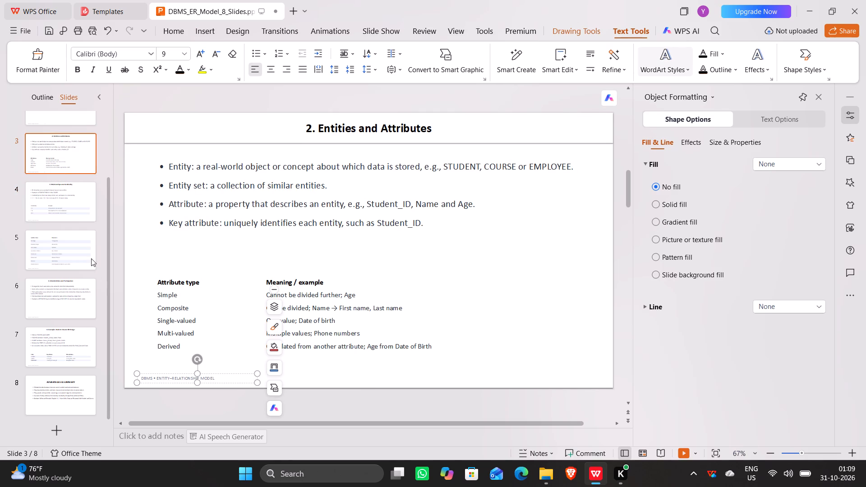
# Delete the page number "2/8" from the footer text on slide 2, "1. What is an ER Model?".
pyautogui.scroll(4, 91, 258)
pyautogui.click(68, 198)
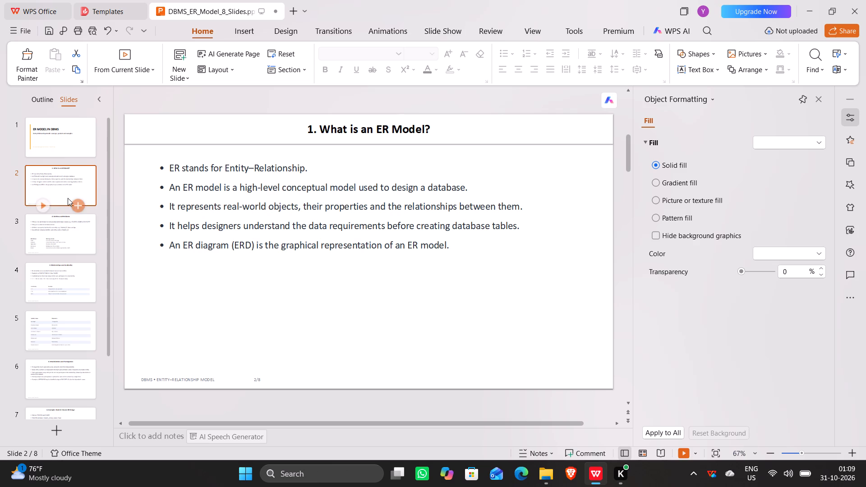
pyautogui.click(260, 378)
pyautogui.press('BackSpace')
pyautogui.press('BackSpace')
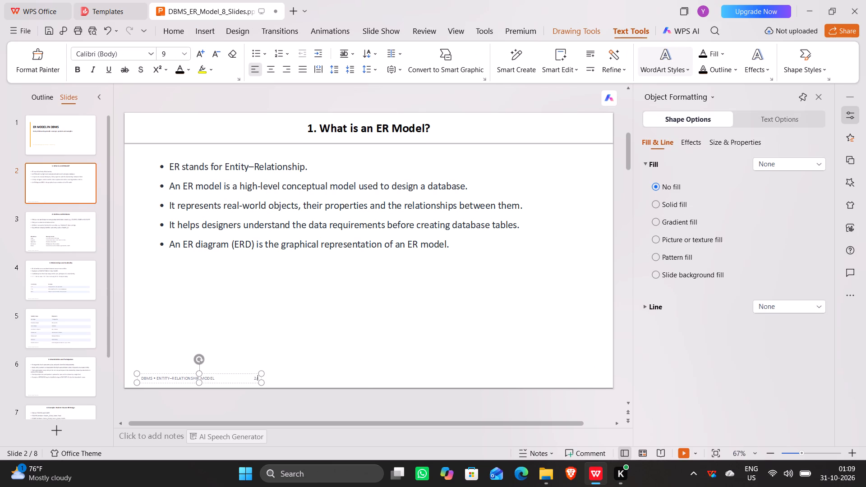
pyautogui.press('BackSpace')
# Try different fill types on slide 1's full-slide background rectangle, ending with a picture or texture fill in brown leather.
pyautogui.click(87, 152)
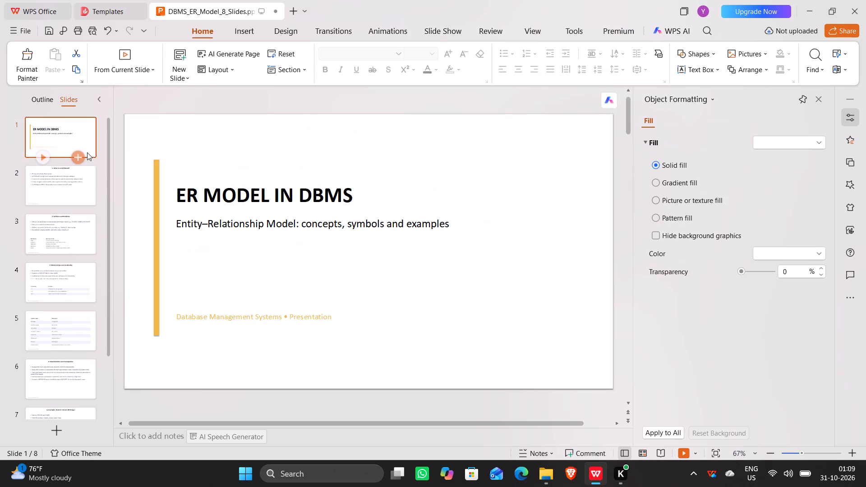
pyautogui.doubleClick(221, 266)
pyautogui.doubleClick(221, 276)
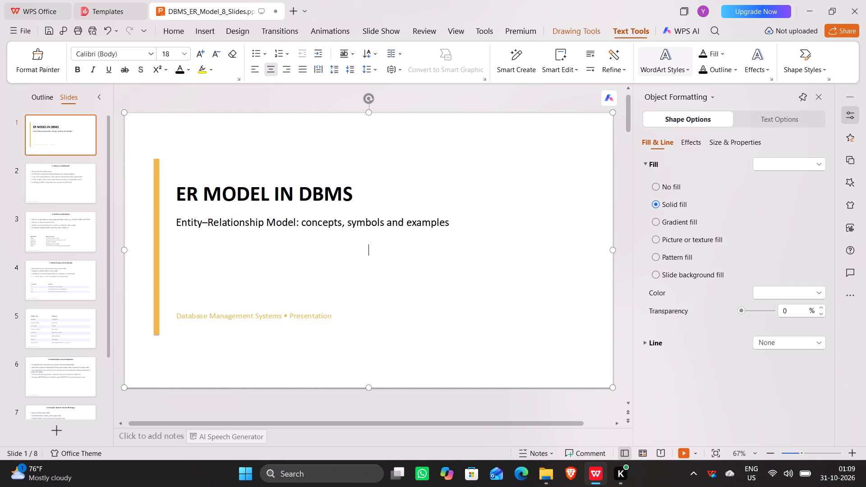
pyautogui.doubleClick(221, 276)
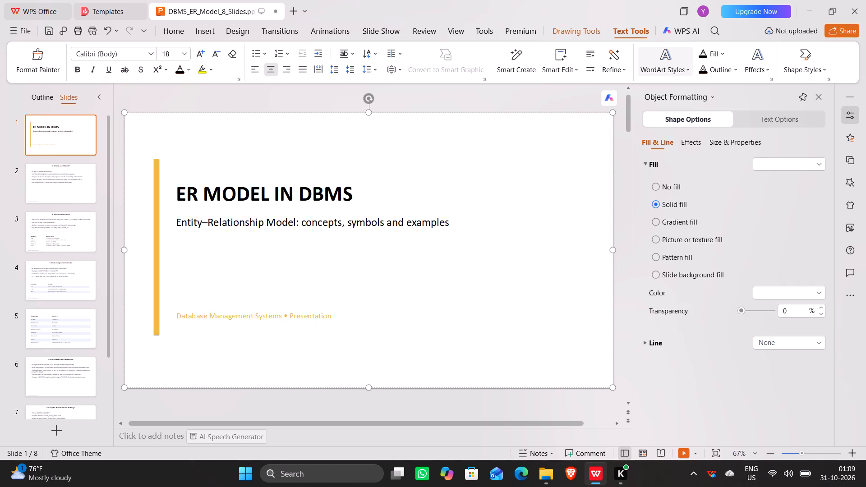
pyautogui.doubleClick(270, 286)
pyautogui.click(656, 183)
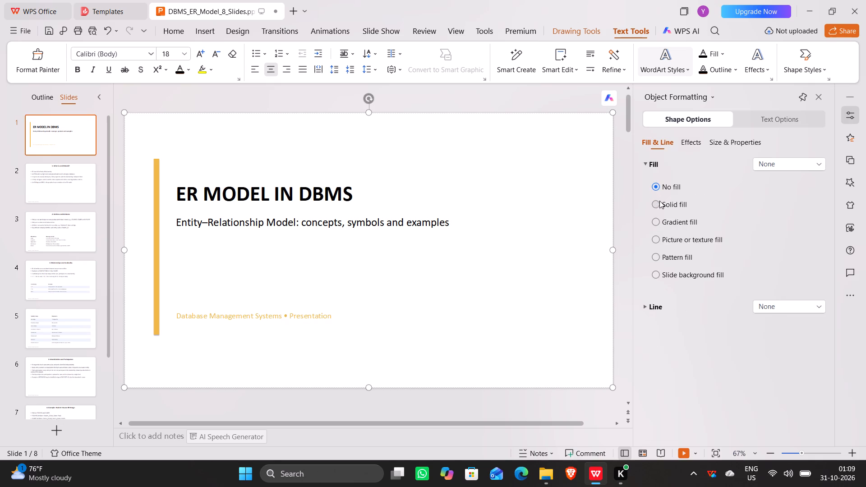
pyautogui.click(663, 221)
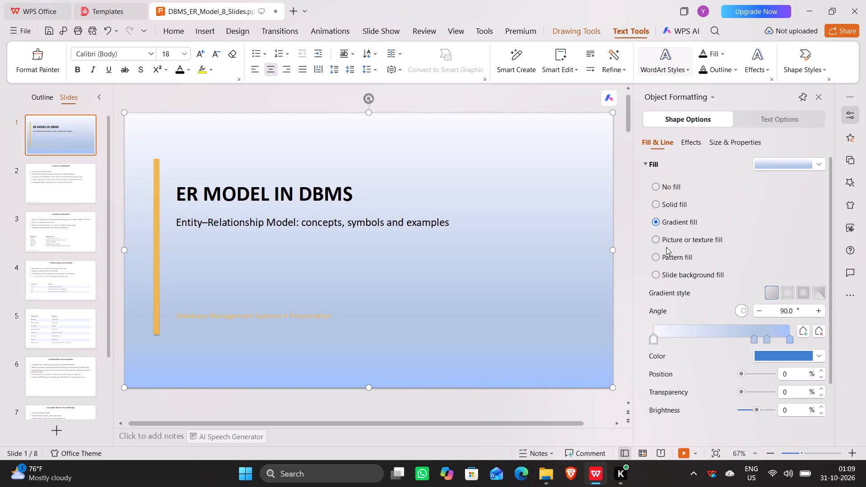
pyautogui.click(667, 258)
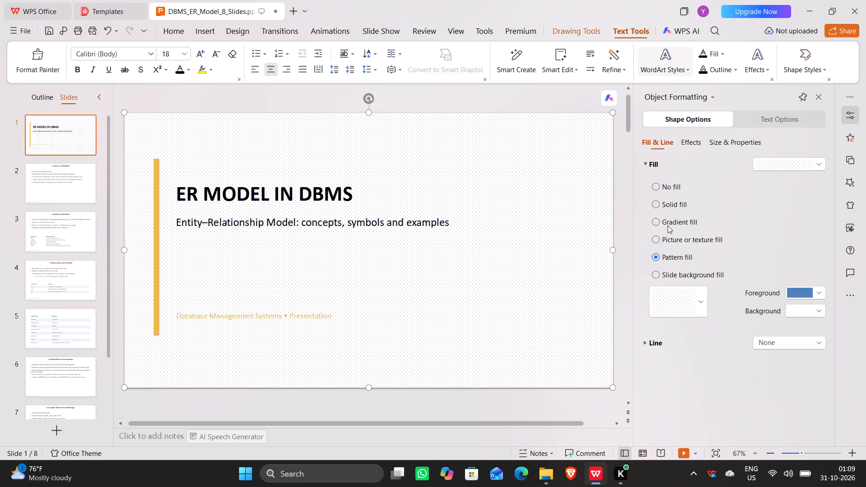
pyautogui.click(682, 277)
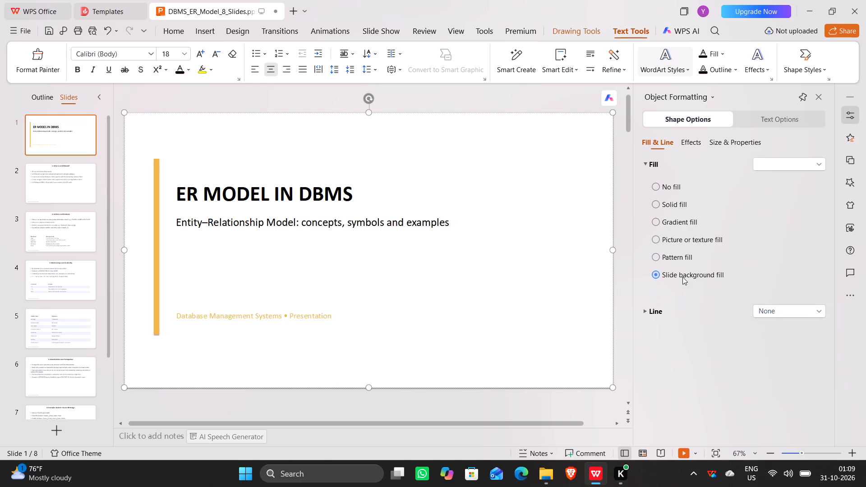
pyautogui.click(673, 257)
pyautogui.click(677, 242)
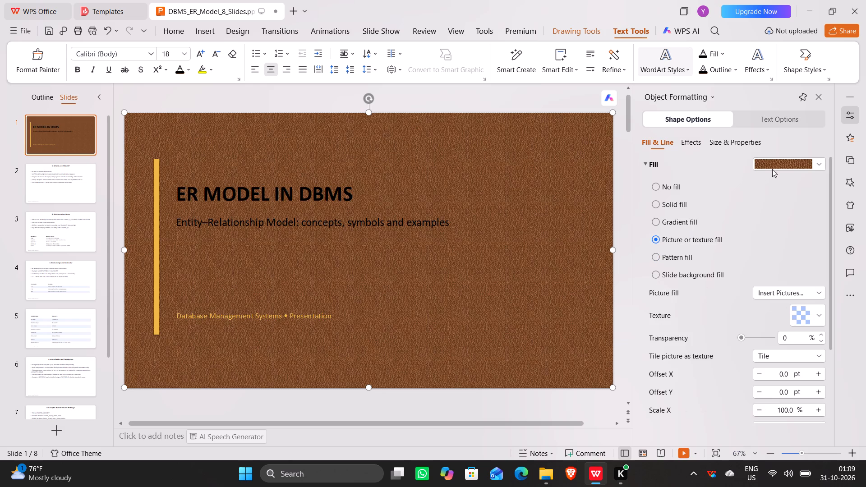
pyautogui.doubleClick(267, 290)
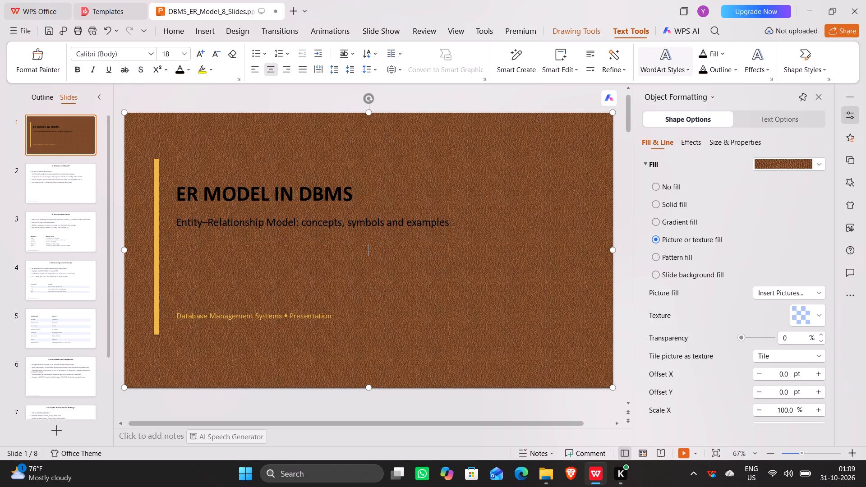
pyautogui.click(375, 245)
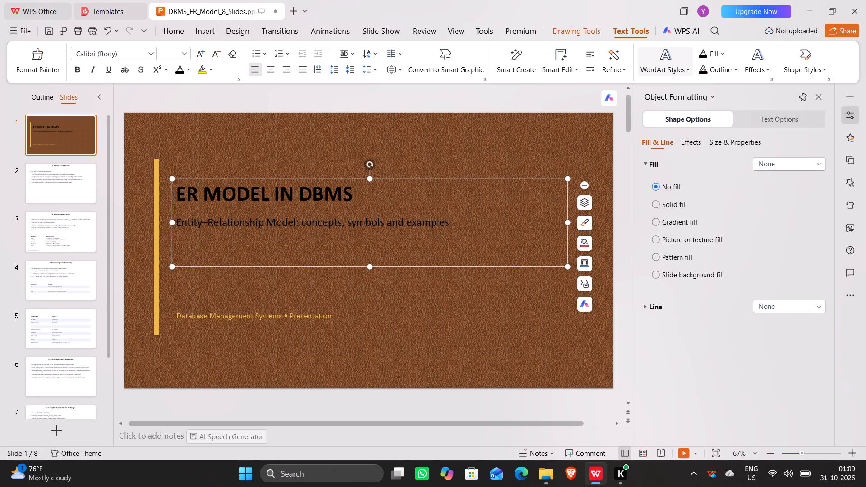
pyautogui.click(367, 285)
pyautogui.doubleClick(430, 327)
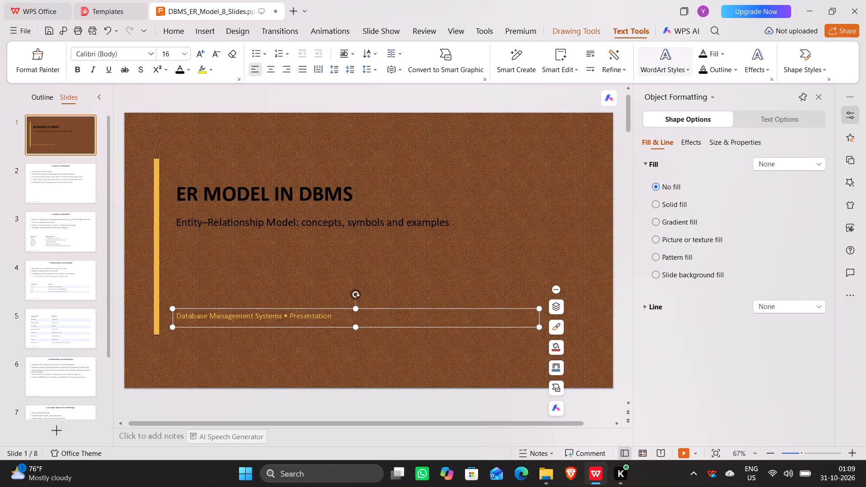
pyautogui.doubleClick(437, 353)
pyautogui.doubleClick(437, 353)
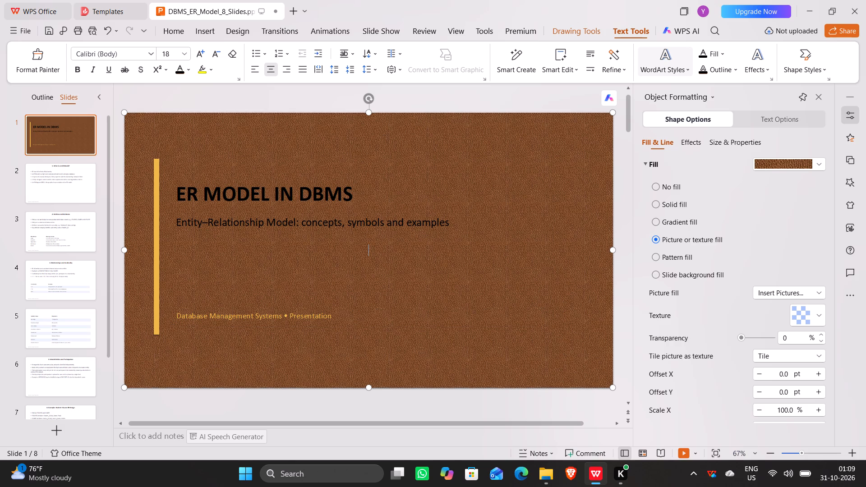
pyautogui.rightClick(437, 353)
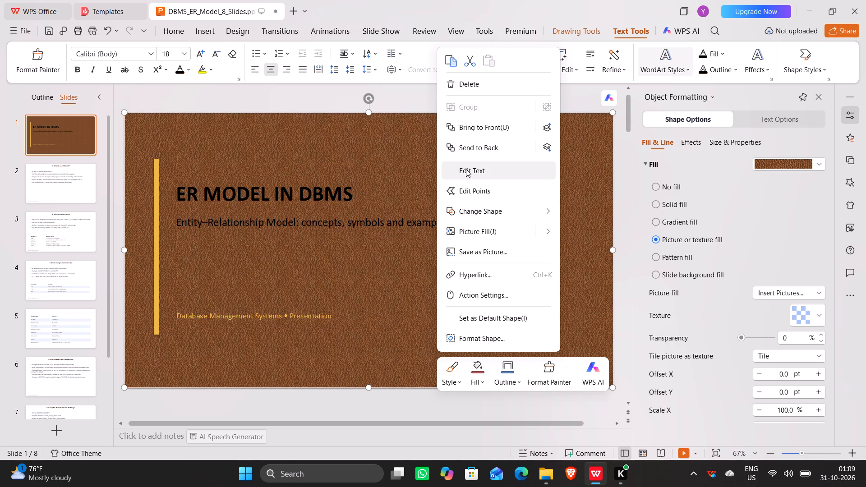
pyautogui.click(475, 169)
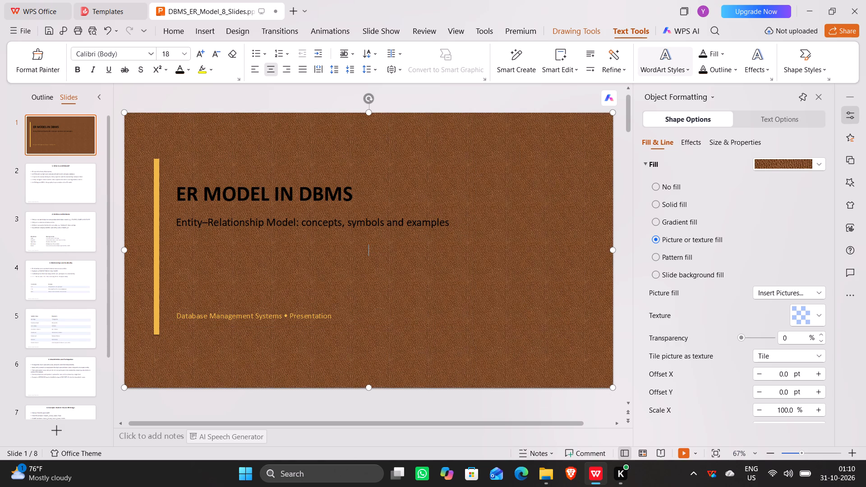
# Move the text box with the title "ER MODEL IN DBMS" and its subtitle up and slightly left on slide 1.
pyautogui.moveTo(382, 249); pyautogui.dragTo(371, 236)
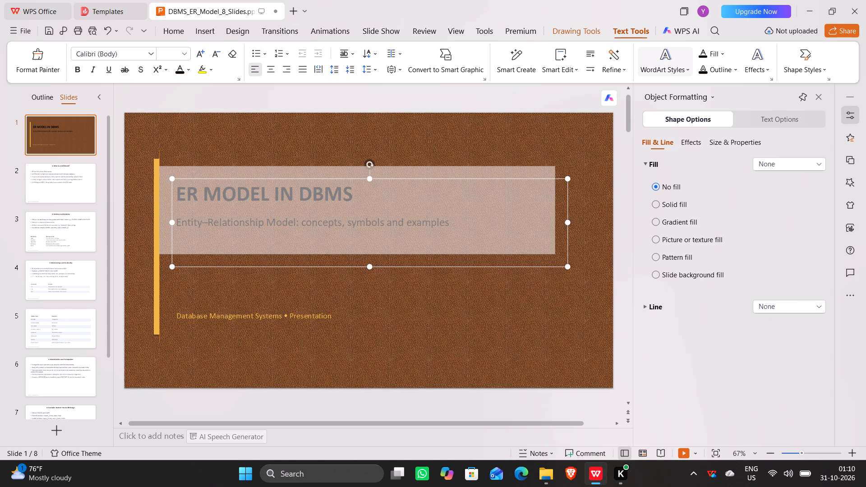
pyautogui.moveTo(371, 236); pyautogui.dragTo(370, 199)
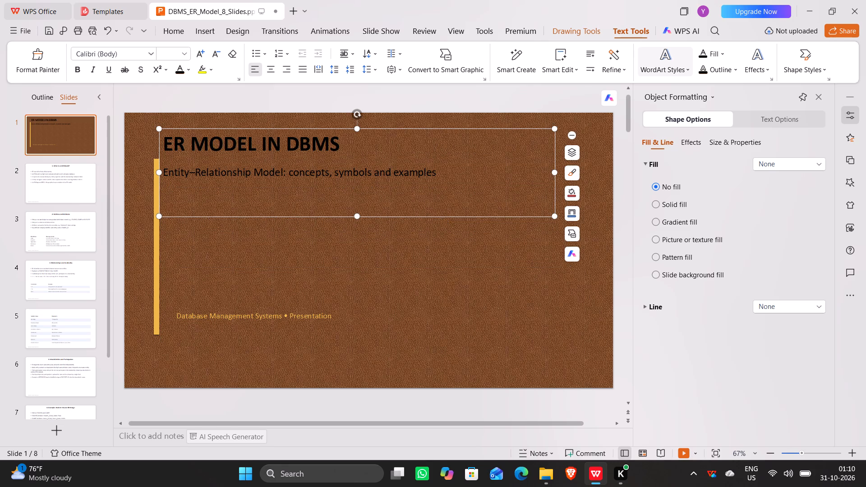
pyautogui.doubleClick(329, 255)
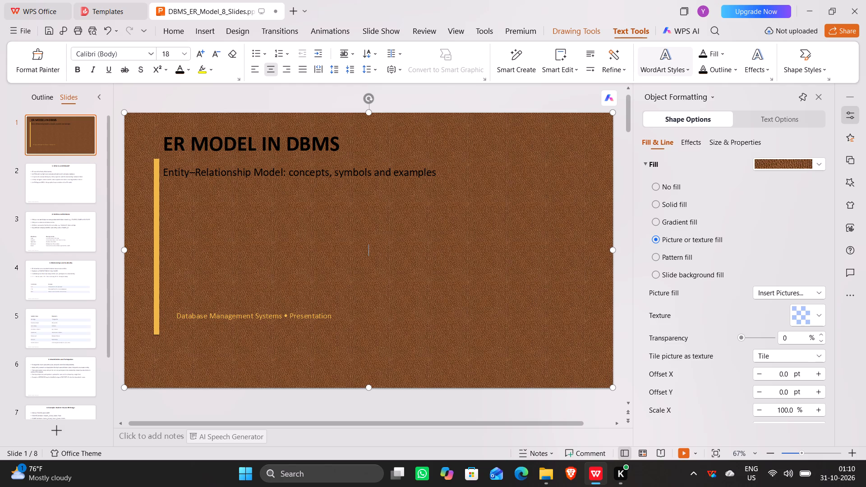
# Save the DBMS_ER_Model_8_Slides presentation and close it.
pyautogui.click(452, 279)
pyautogui.hotkey('ctrl', 's')
pyautogui.press('z')
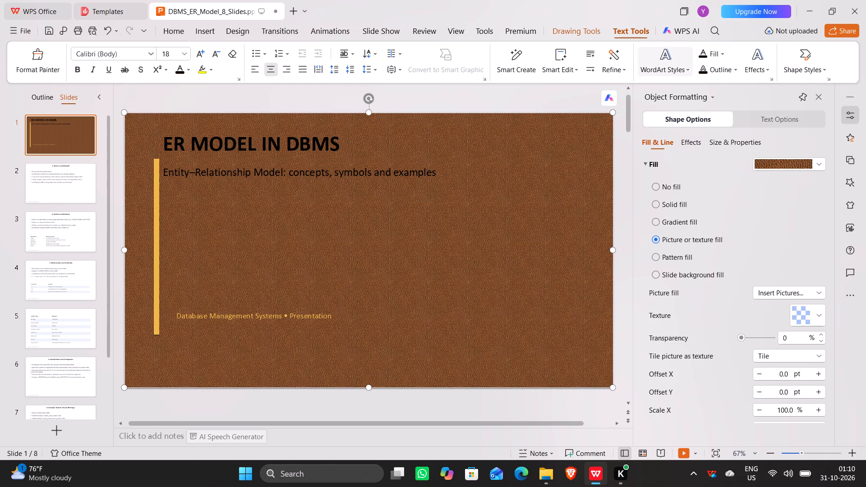
pyautogui.click(852, 5)
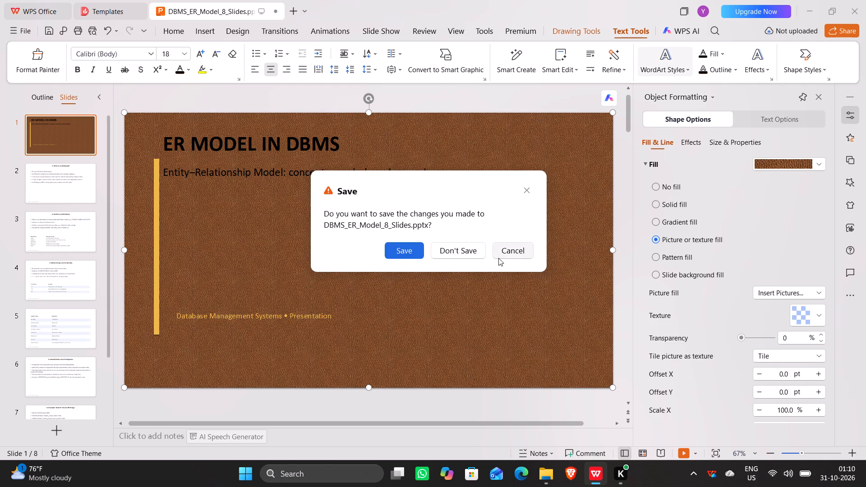
pyautogui.click(528, 186)
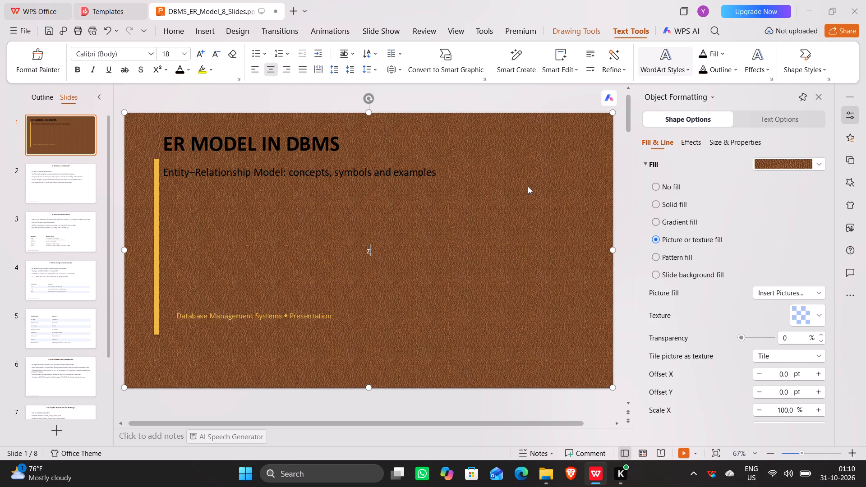
pyautogui.hotkey('ctrl', 's')
pyautogui.click(851, 13)
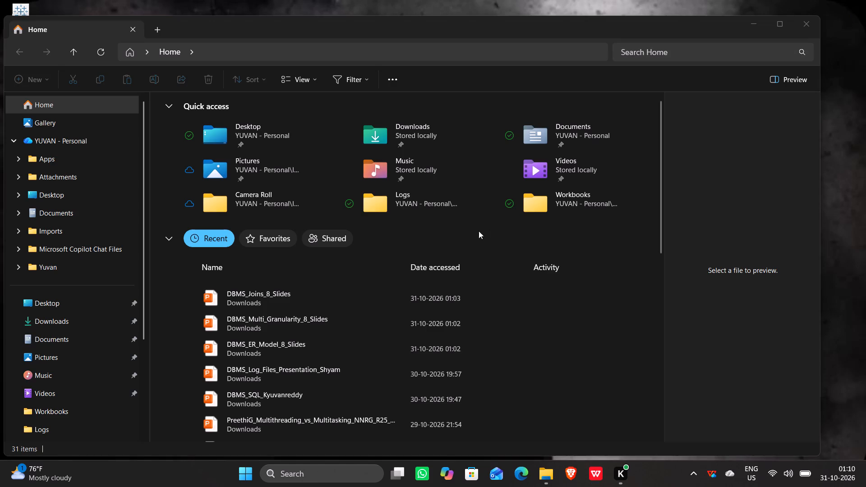
# Open DBMS_Joins_8_Slides and DBMS_Multi_Granularity_8_Slides from the recent files one after the other to check their title slides, closing each.
pyautogui.doubleClick(284, 298)
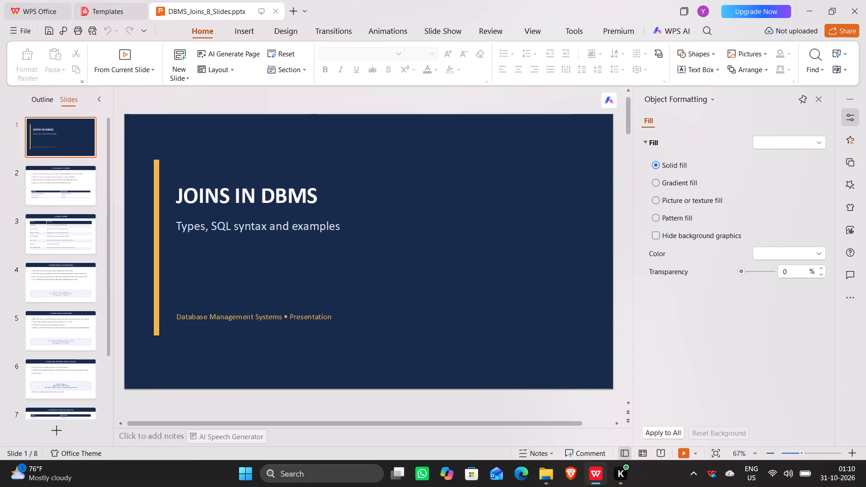
pyautogui.click(859, 8)
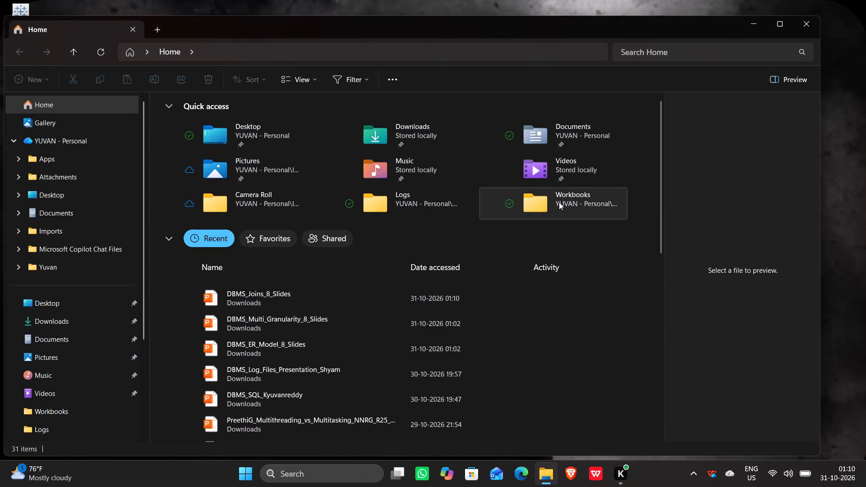
pyautogui.doubleClick(303, 319)
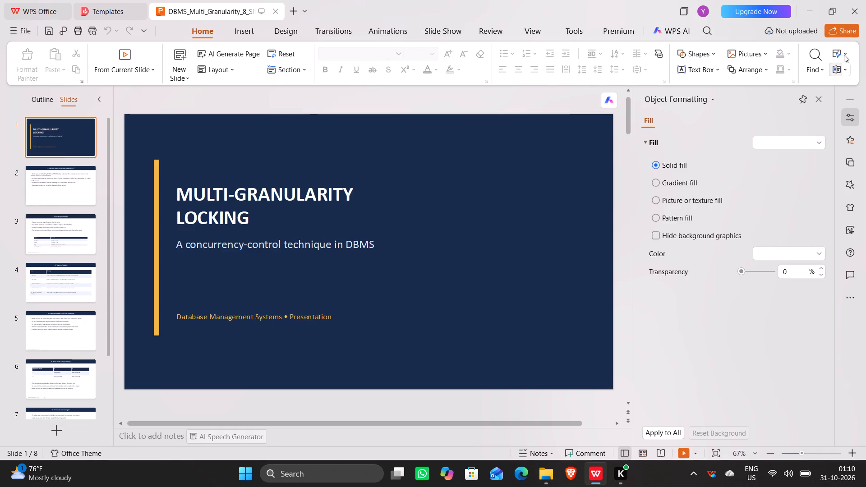
pyautogui.click(851, 8)
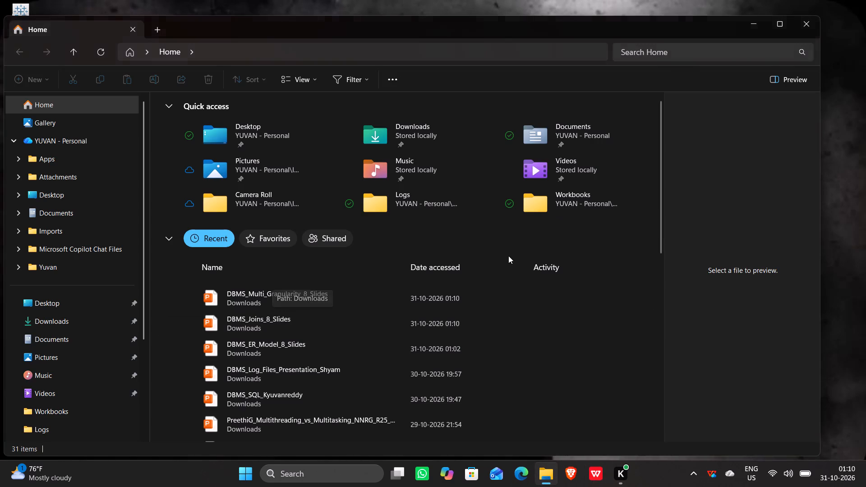
# Reopen DBMS_ER_Model_8_Slides from the recent files and delete the stray "z" from slide 1's background rectangle.
pyautogui.doubleClick(295, 353)
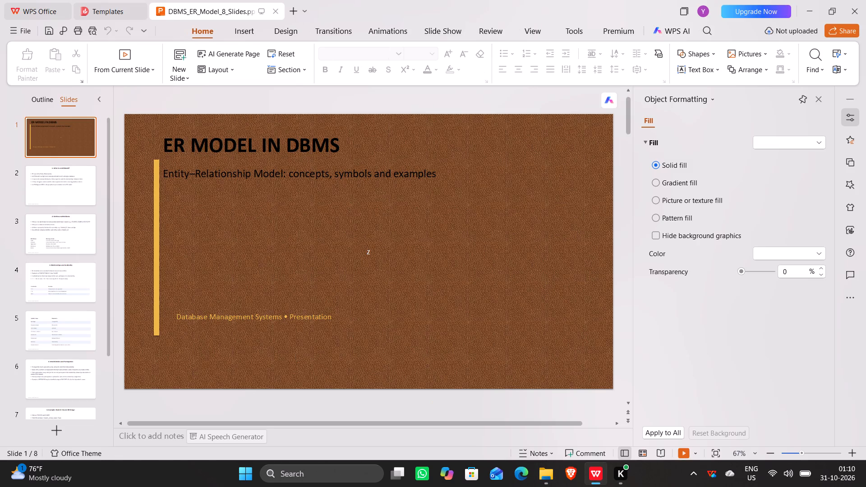
pyautogui.click(373, 252)
pyautogui.doubleClick(373, 252)
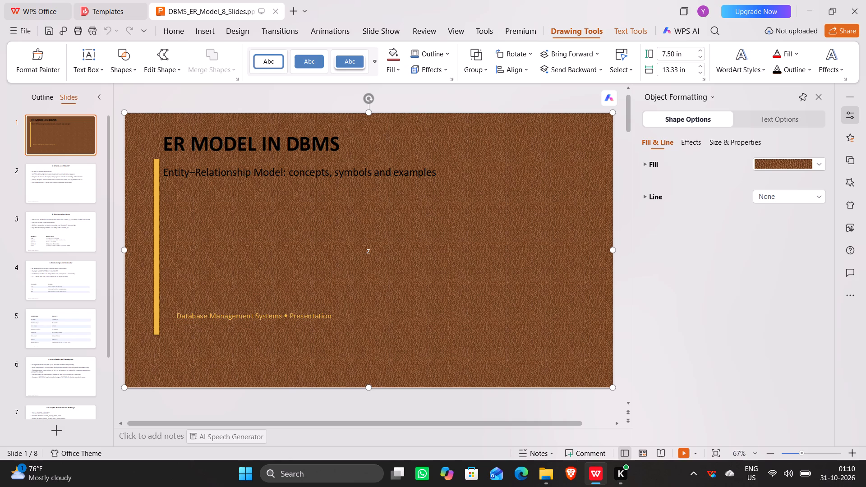
pyautogui.press('BackSpace')
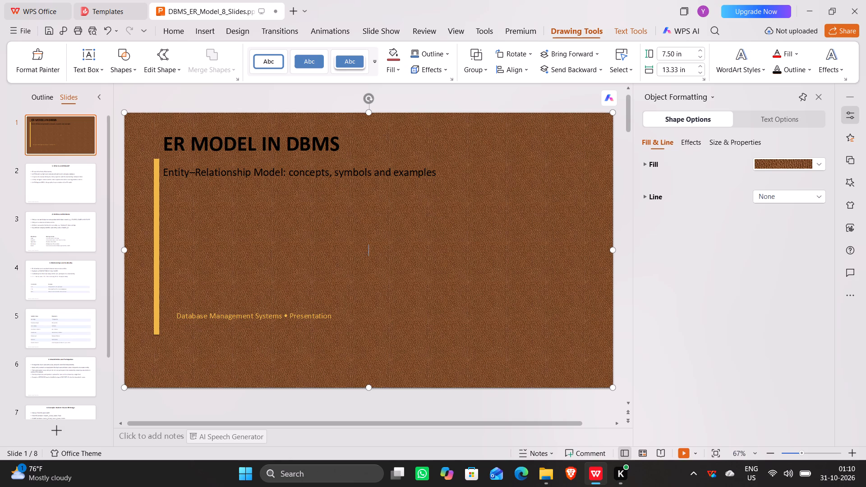
# Change the fill of slide 1's full-slide background rectangle from brown leather to solid white.
pyautogui.doubleClick(181, 273)
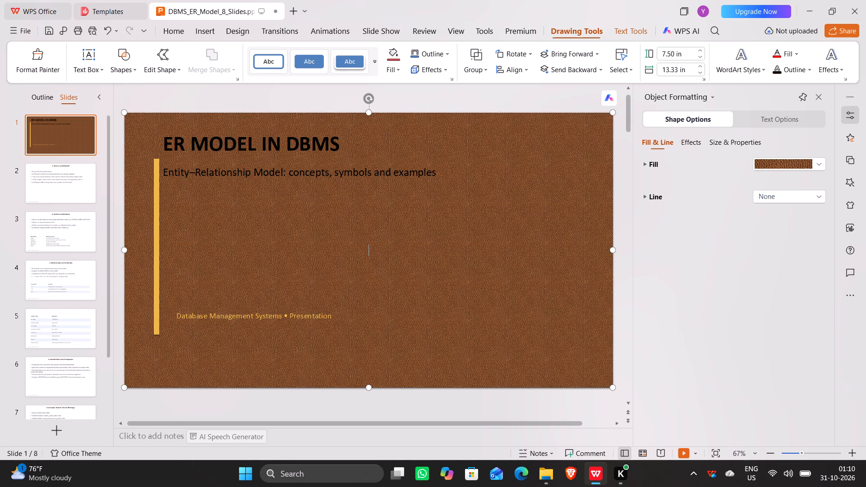
pyautogui.click(181, 273)
pyautogui.rightClick(181, 273)
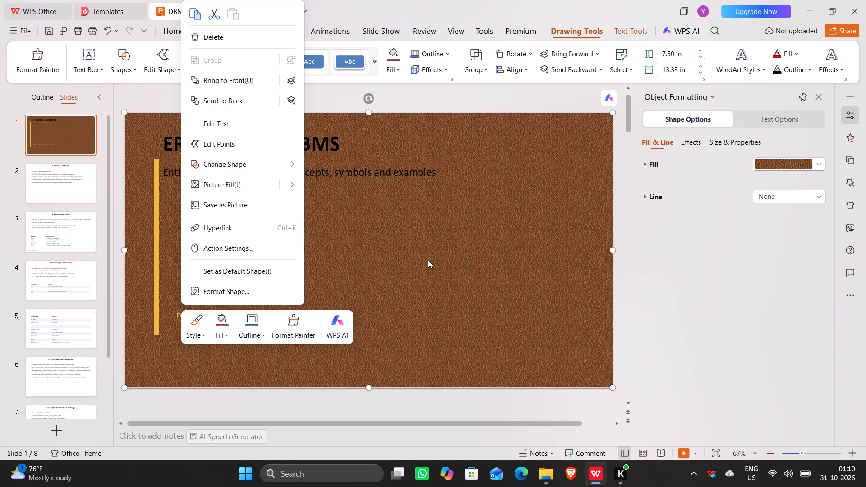
pyautogui.click(431, 260)
pyautogui.moveTo(818, 161); pyautogui.dragTo(765, 203)
pyautogui.click(765, 203)
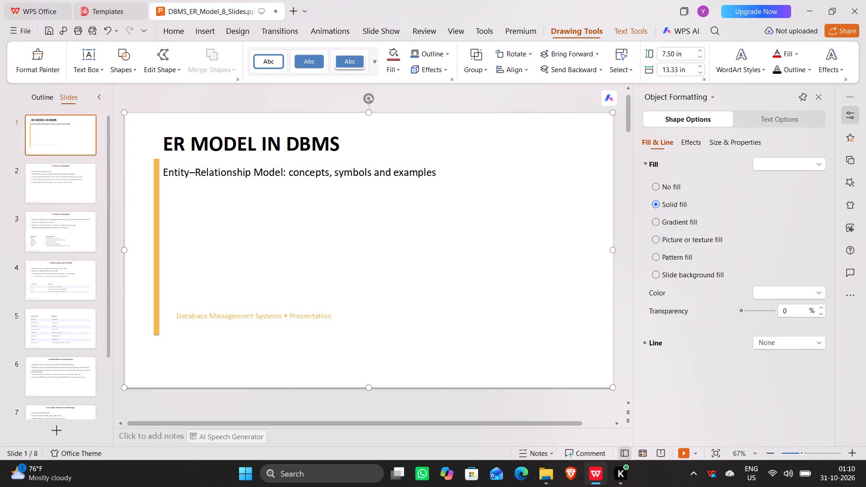
pyautogui.click(606, 259)
# Move the text box with the title "ER MODEL IN DBMS" slightly down and right, aligning it with the text below.
pyautogui.click(309, 157)
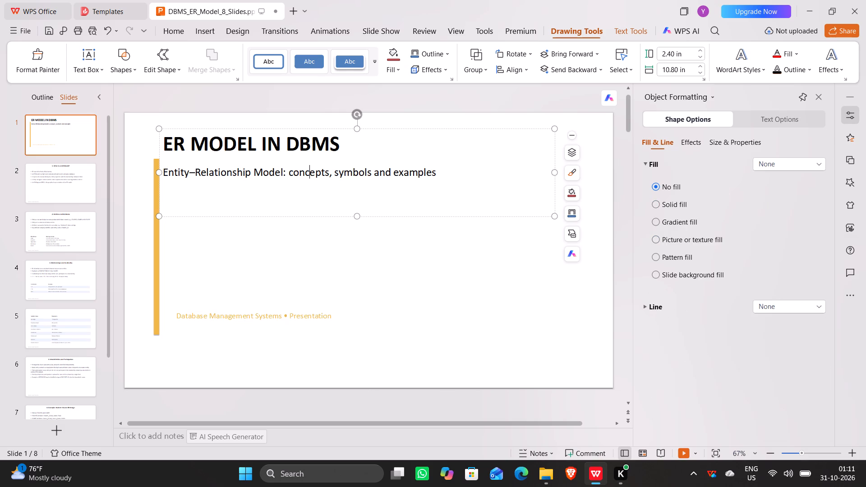
pyautogui.click(460, 186)
pyautogui.moveTo(460, 186); pyautogui.dragTo(476, 195)
pyautogui.moveTo(476, 195); pyautogui.dragTo(489, 205)
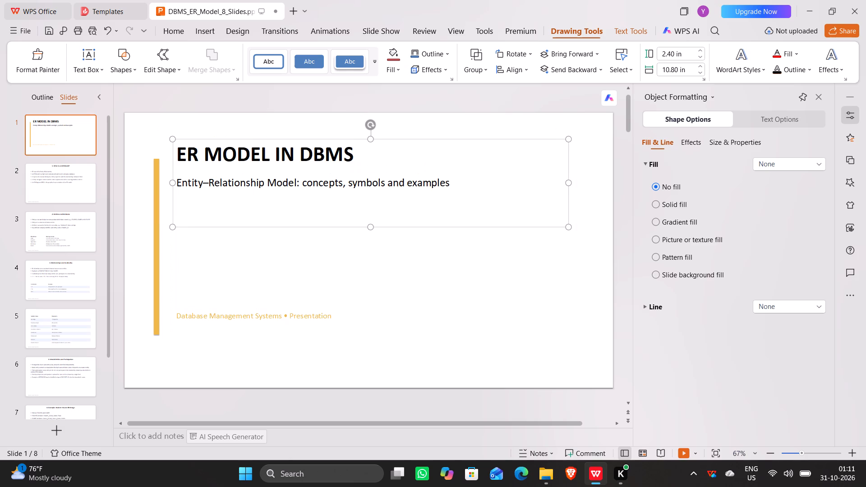
pyautogui.click(533, 262)
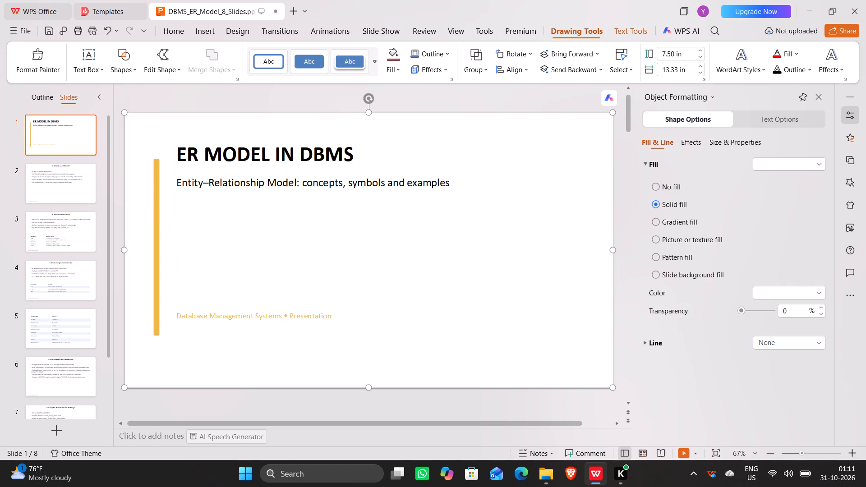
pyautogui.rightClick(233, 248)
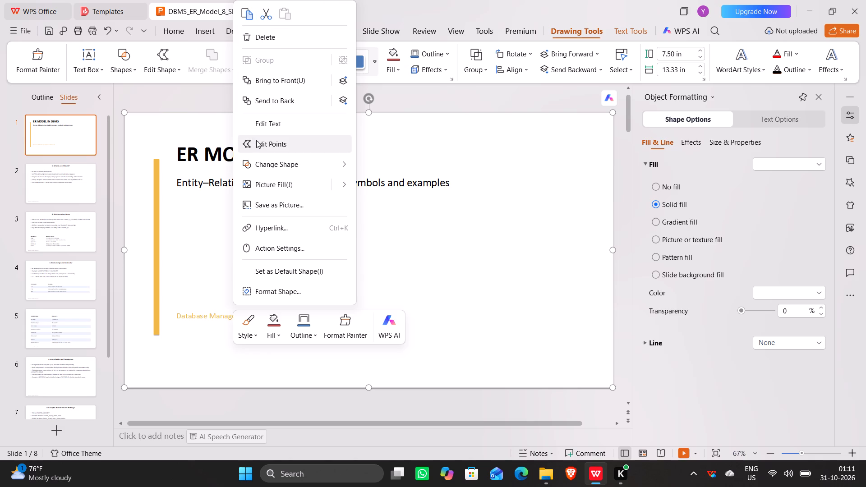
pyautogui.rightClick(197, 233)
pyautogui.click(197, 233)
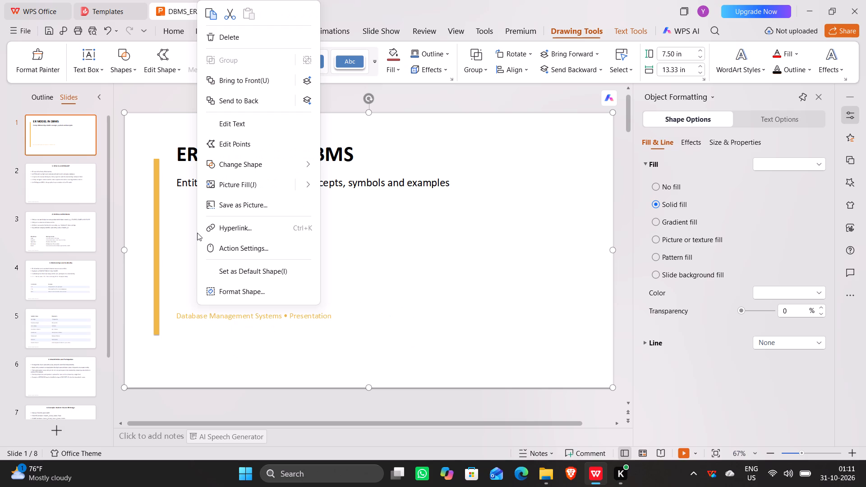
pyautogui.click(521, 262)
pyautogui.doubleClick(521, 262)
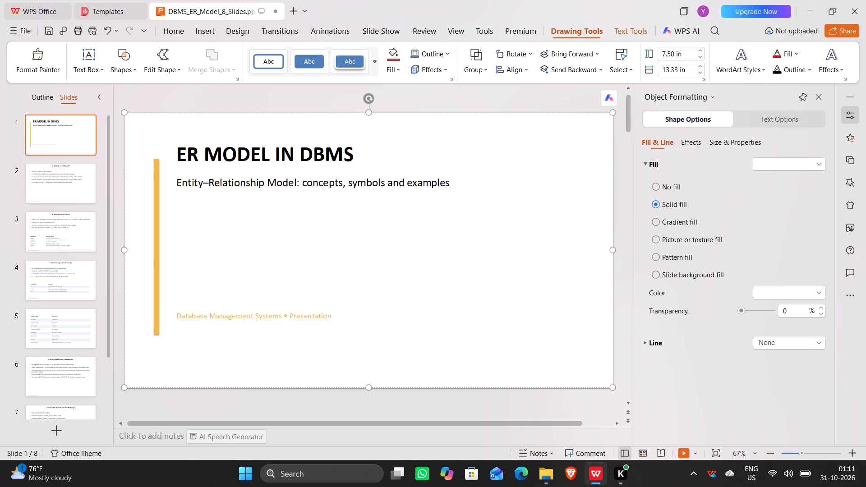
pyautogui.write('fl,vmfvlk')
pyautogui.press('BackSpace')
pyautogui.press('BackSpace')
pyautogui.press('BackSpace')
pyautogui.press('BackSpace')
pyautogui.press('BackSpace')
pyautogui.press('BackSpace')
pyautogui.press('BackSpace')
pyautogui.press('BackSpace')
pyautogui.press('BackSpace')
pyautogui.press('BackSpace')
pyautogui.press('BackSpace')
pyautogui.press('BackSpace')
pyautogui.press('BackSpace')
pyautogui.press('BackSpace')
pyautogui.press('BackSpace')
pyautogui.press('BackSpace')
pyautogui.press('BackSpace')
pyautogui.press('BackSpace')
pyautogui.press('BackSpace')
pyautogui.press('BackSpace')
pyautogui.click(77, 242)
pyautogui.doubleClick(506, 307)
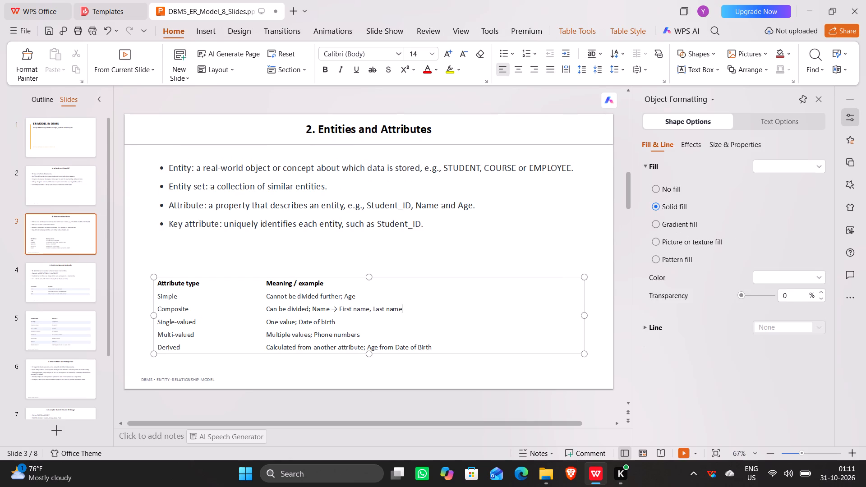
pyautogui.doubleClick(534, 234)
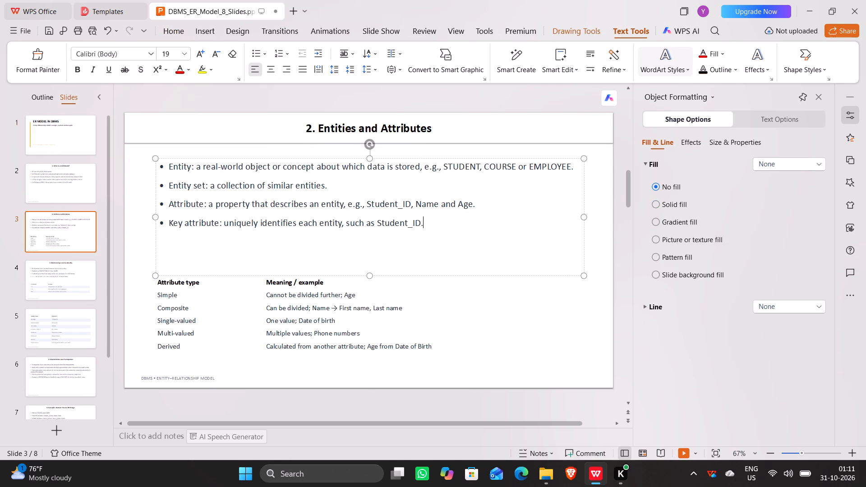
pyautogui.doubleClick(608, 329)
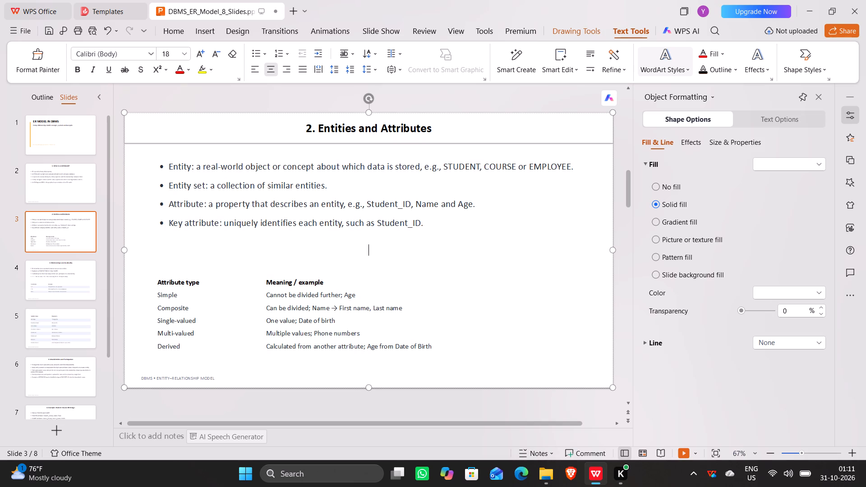
# Return to slide 1, save the ER model presentation and close it.
pyautogui.click(71, 156)
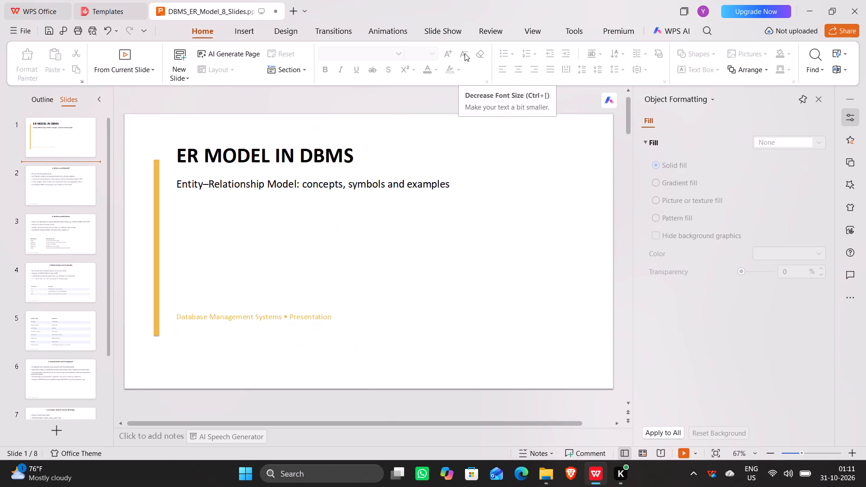
pyautogui.hotkey('ctrl', 's')
pyautogui.click(862, 7)
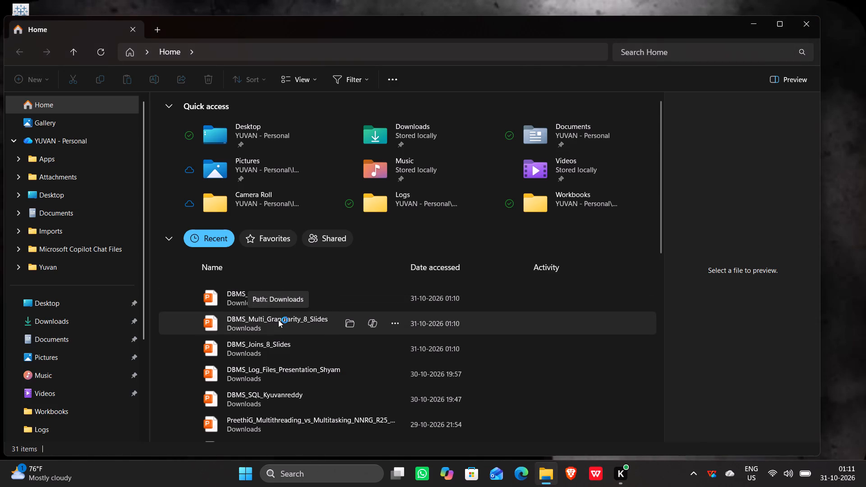
# Open DBMS_Multi_Granularity_8_Slides from the recent files.
pyautogui.doubleClick(278, 320)
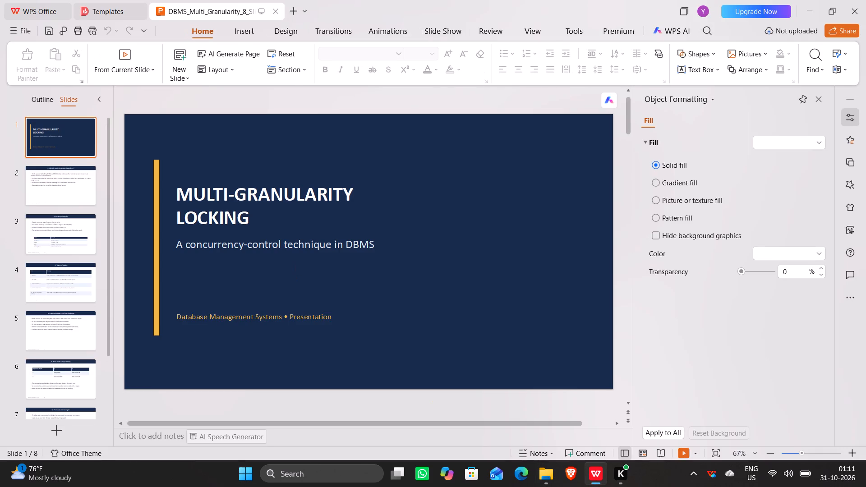
# Apply the black gradient fill to the title "MULTI-GRANULARITY LOCKING" and its subtitle text on slide 1.
pyautogui.doubleClick(306, 290)
pyautogui.click(306, 290)
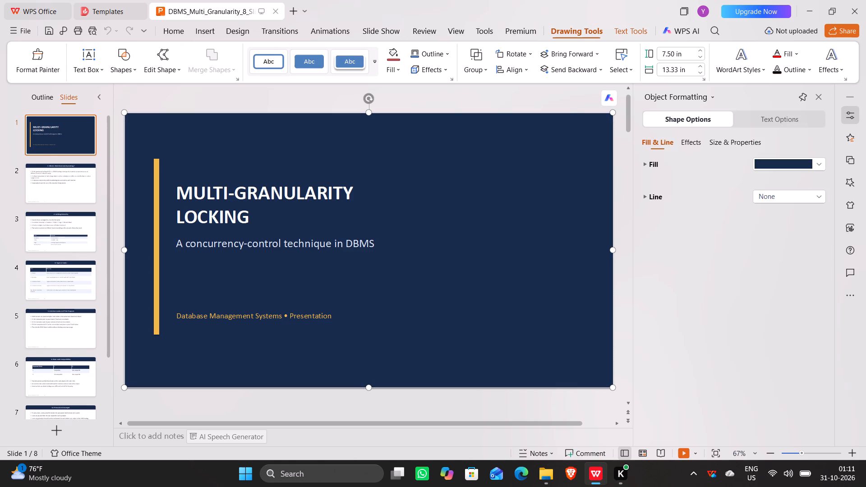
pyautogui.moveTo(179, 193); pyautogui.dragTo(384, 266)
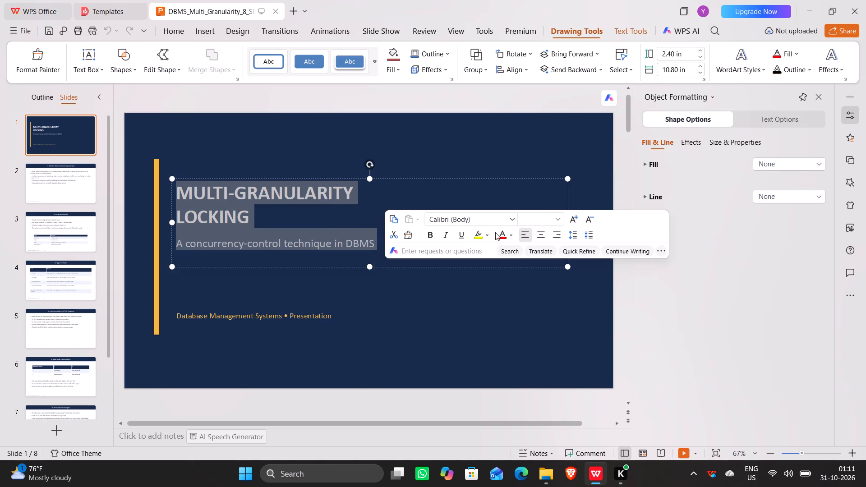
pyautogui.click(512, 235)
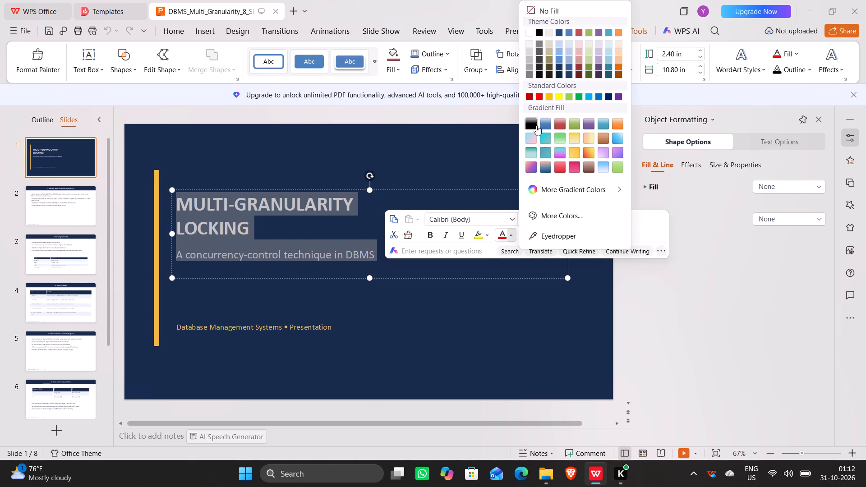
pyautogui.click(529, 122)
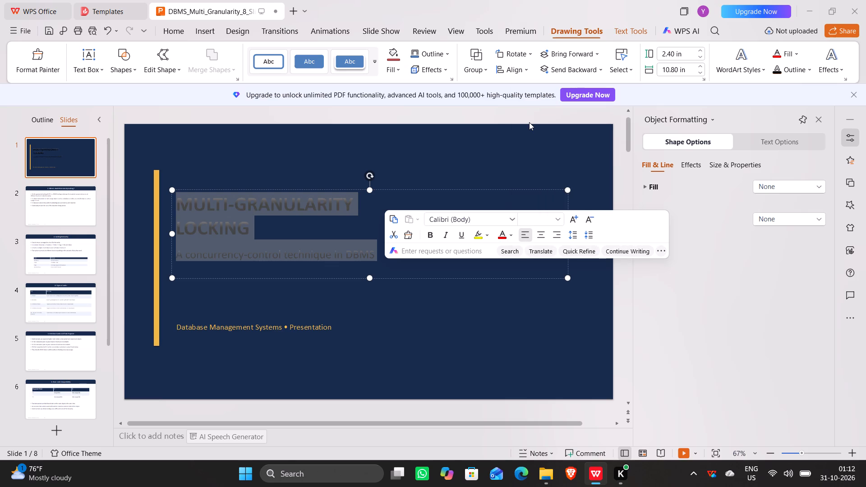
# Remove the dark blue fill from the full-slide background rectangle on slide 1.
pyautogui.click(340, 347)
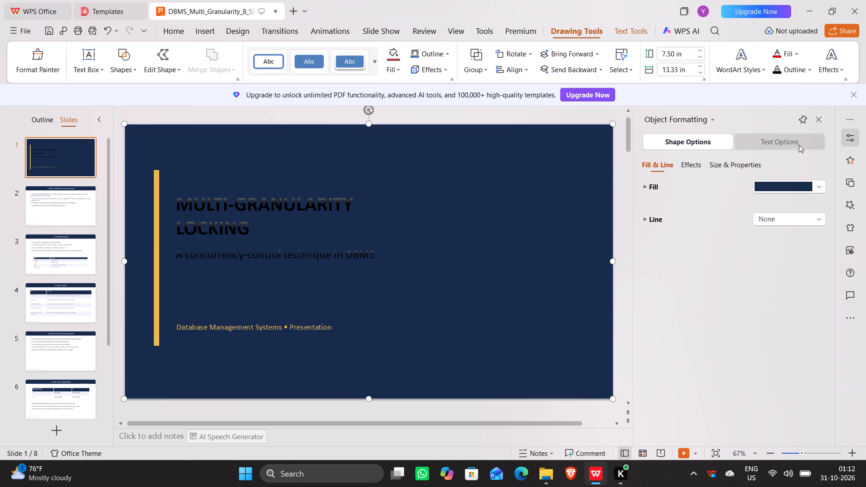
pyautogui.click(801, 185)
pyautogui.click(677, 206)
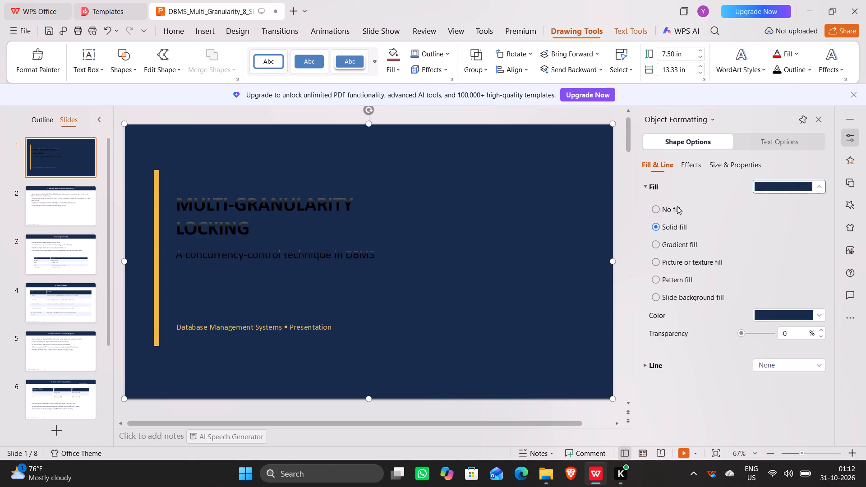
pyautogui.click(347, 375)
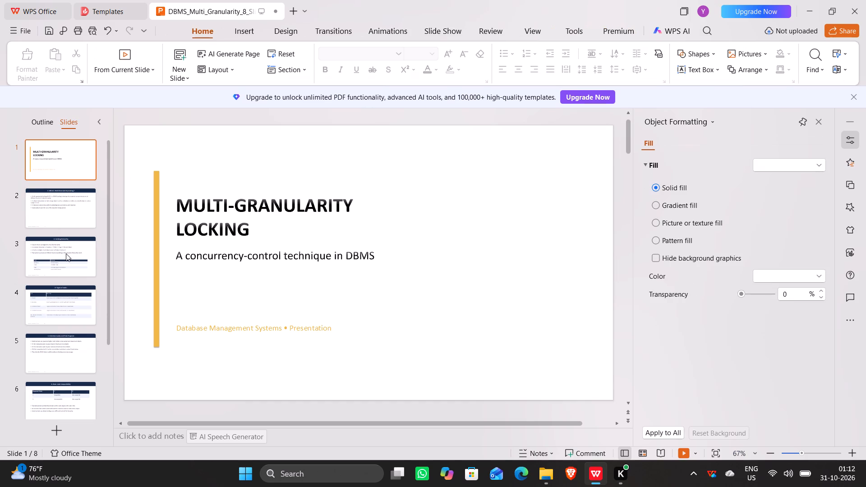
# On slide 2, make the title "1. What is Multi-Granularity Locking?" black and set its title bar to no fill.
pyautogui.click(75, 207)
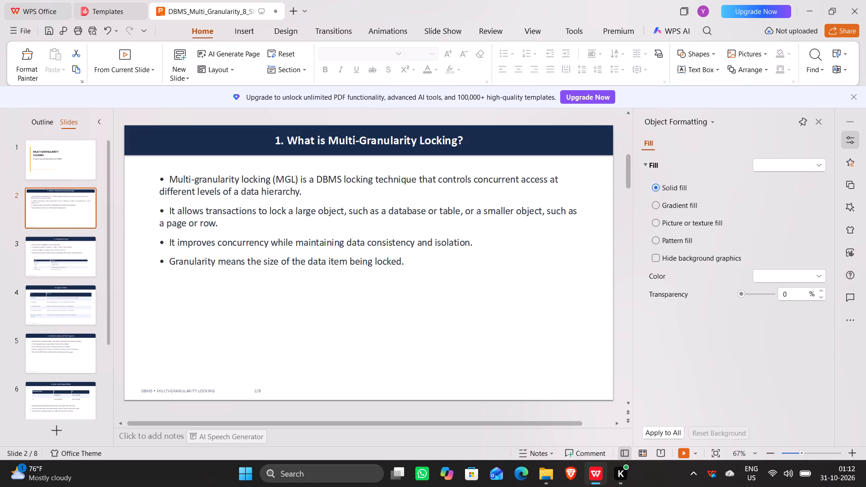
pyautogui.moveTo(461, 139); pyautogui.dragTo(272, 167)
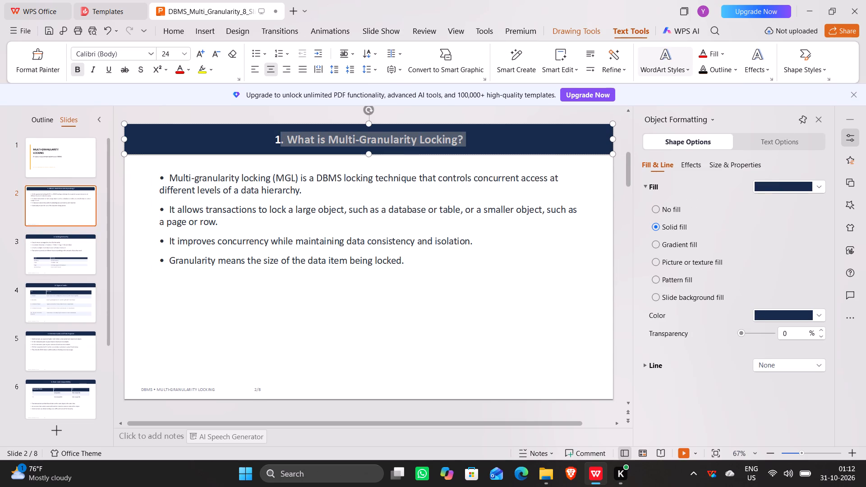
pyautogui.moveTo(272, 167); pyautogui.dragTo(271, 167)
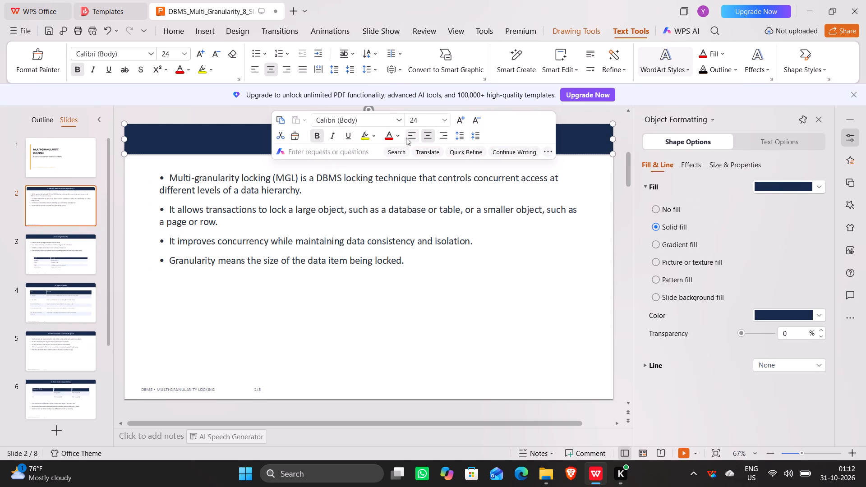
pyautogui.click(399, 138)
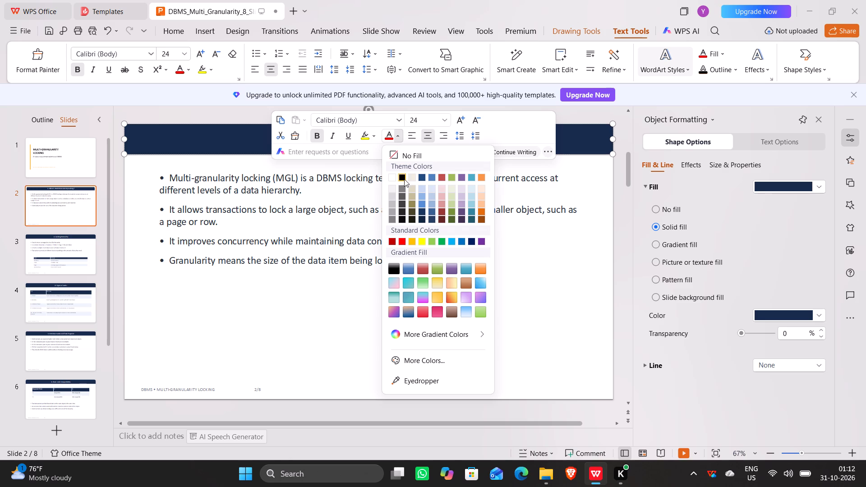
pyautogui.click(404, 179)
pyautogui.click(310, 337)
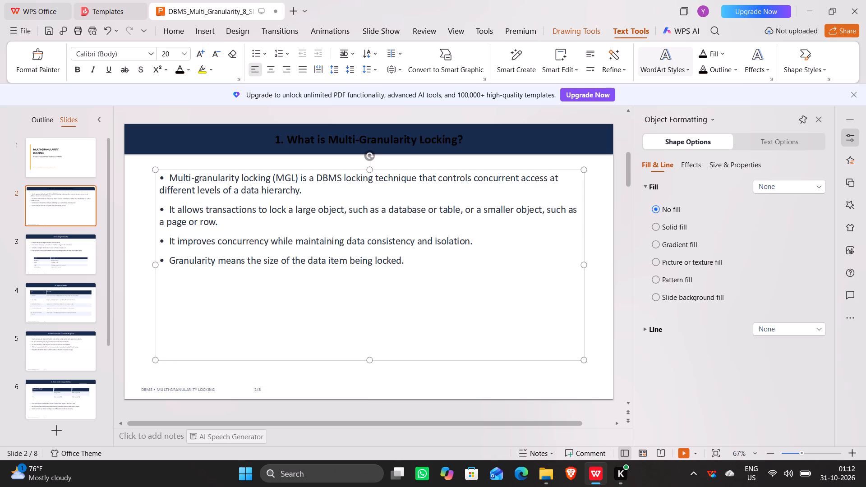
pyautogui.click(544, 135)
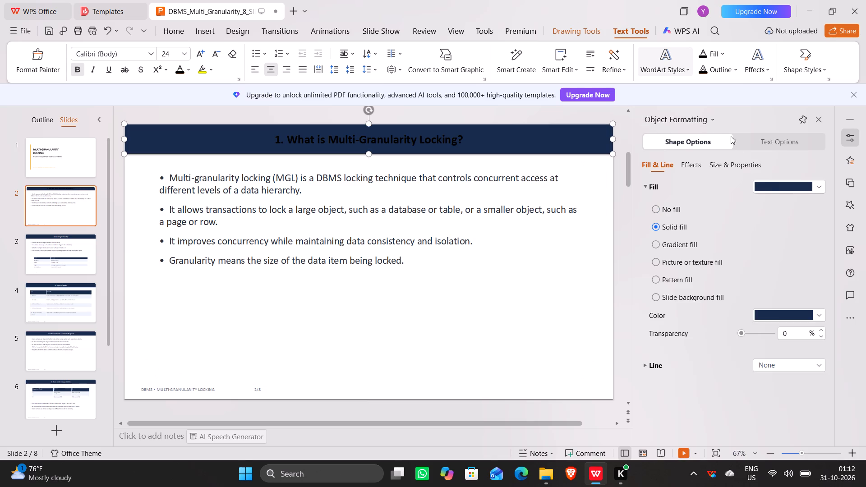
pyautogui.click(657, 207)
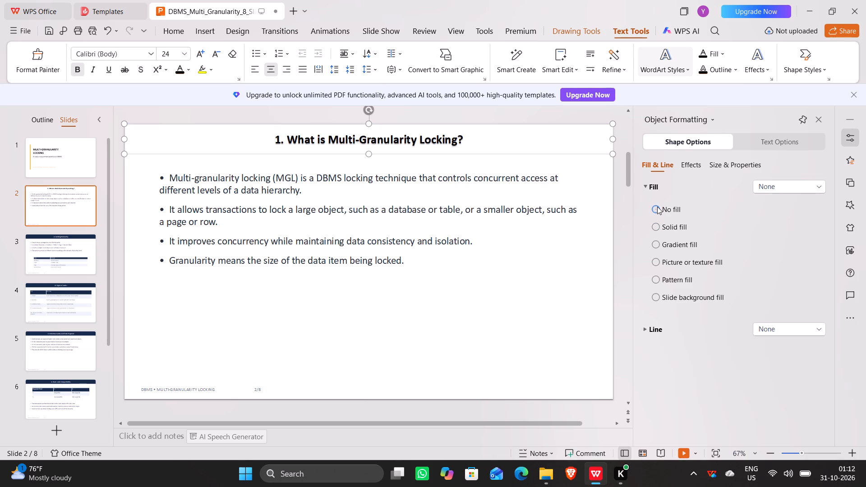
# On slide 3, make the title "2. Locking Hierarchy" black and set its title bar to no fill.
pyautogui.click(72, 238)
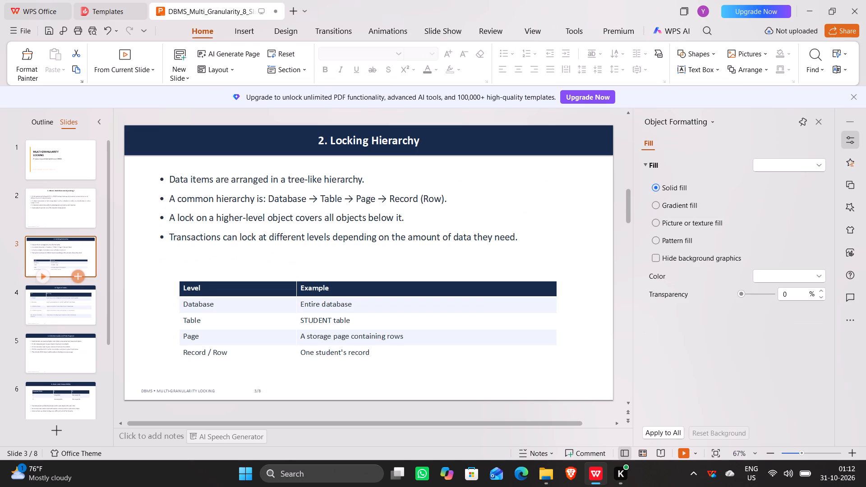
pyautogui.moveTo(417, 140); pyautogui.dragTo(366, 145)
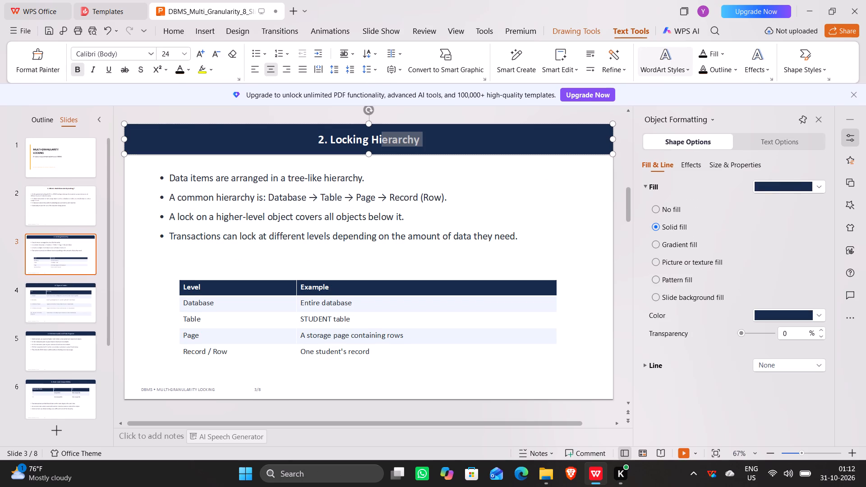
pyautogui.moveTo(366, 145); pyautogui.dragTo(310, 148)
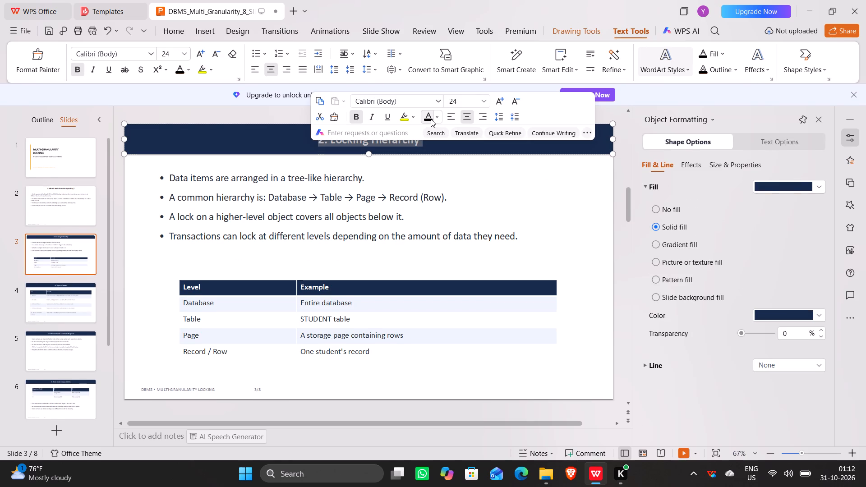
pyautogui.click(431, 119)
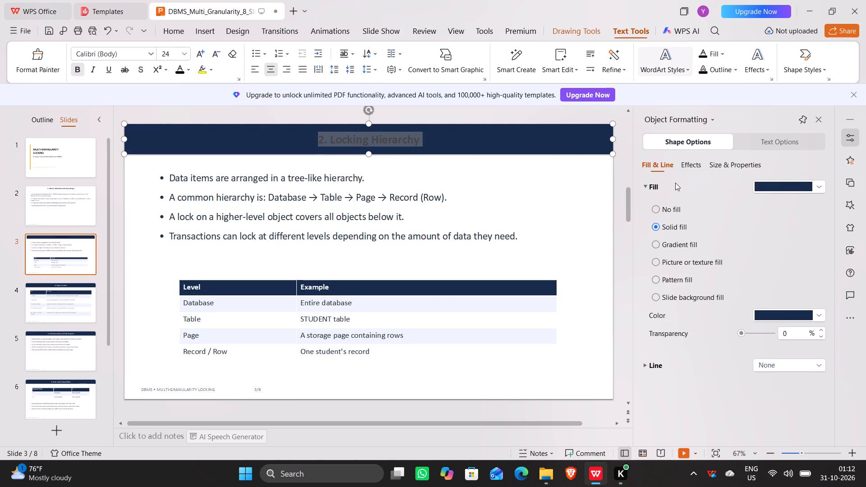
pyautogui.click(671, 207)
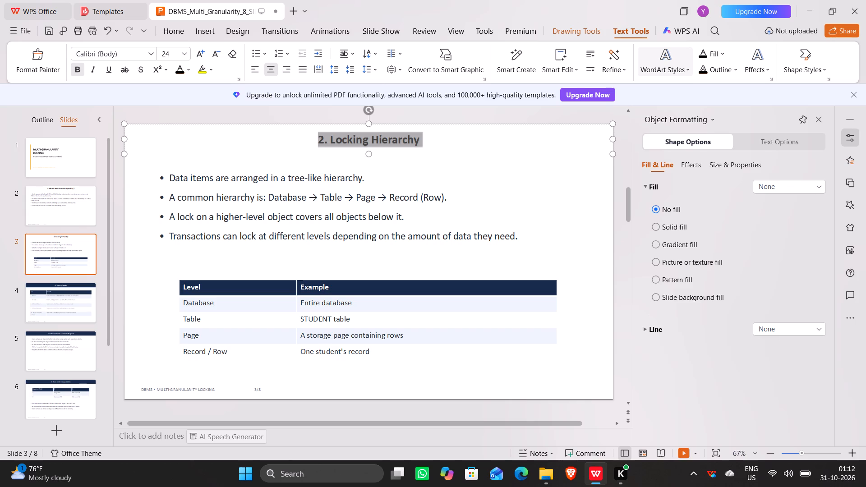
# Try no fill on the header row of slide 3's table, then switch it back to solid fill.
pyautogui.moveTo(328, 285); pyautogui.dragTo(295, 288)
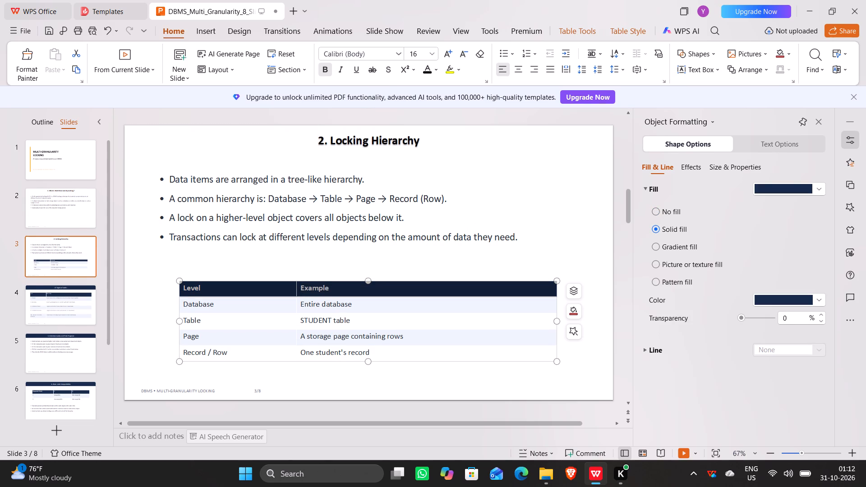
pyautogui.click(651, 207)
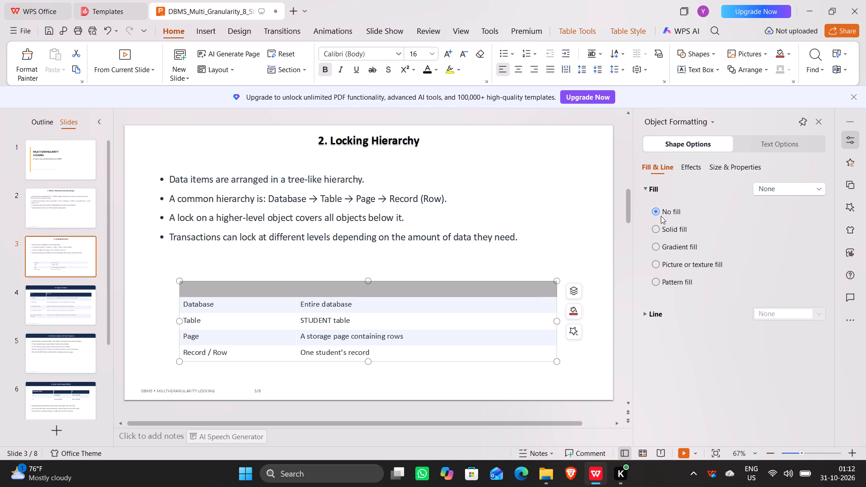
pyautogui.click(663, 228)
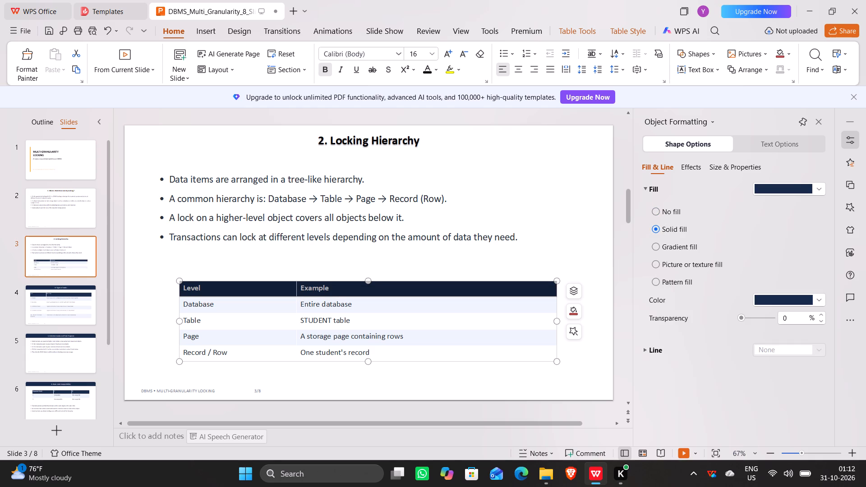
# In slide 3's table, make the header texts "Example" and "Level" black and set the header row to no fill.
pyautogui.click(328, 293)
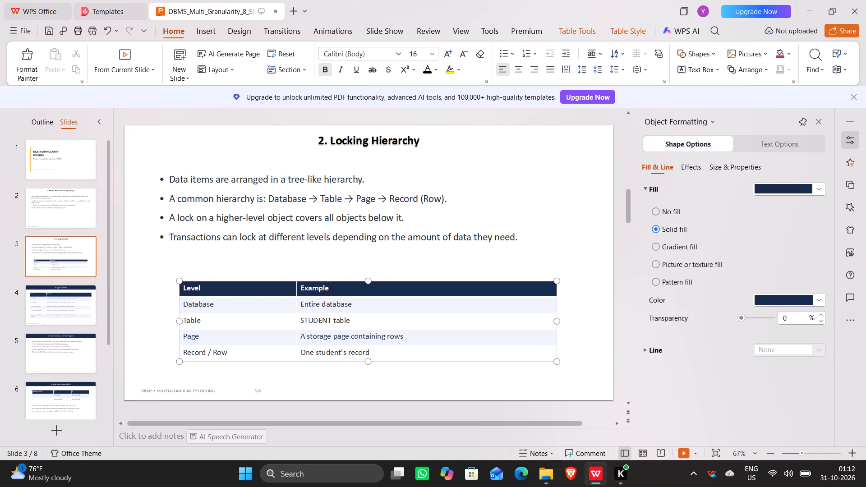
pyautogui.moveTo(328, 289); pyautogui.dragTo(300, 289)
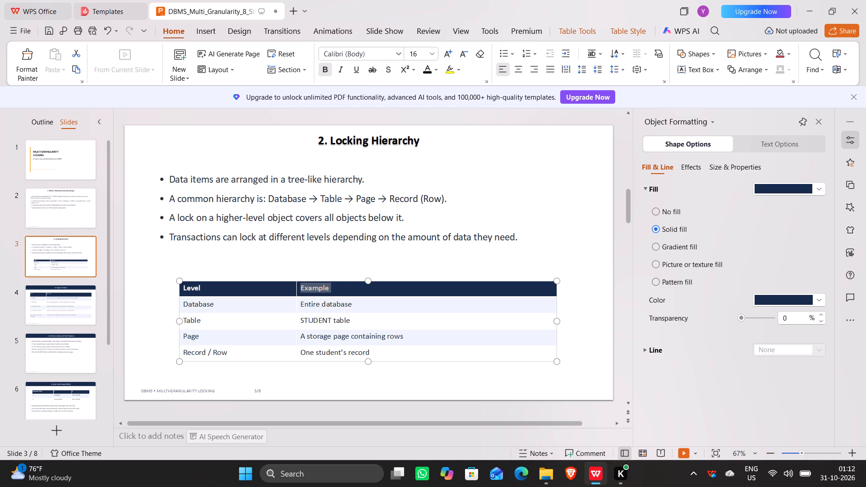
pyautogui.moveTo(300, 289); pyautogui.dragTo(299, 289)
pyautogui.click(415, 258)
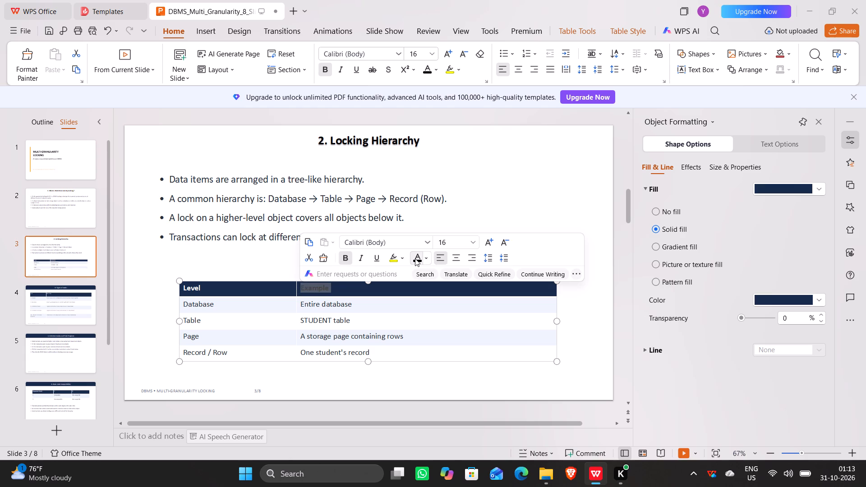
pyautogui.moveTo(202, 289); pyautogui.dragTo(178, 289)
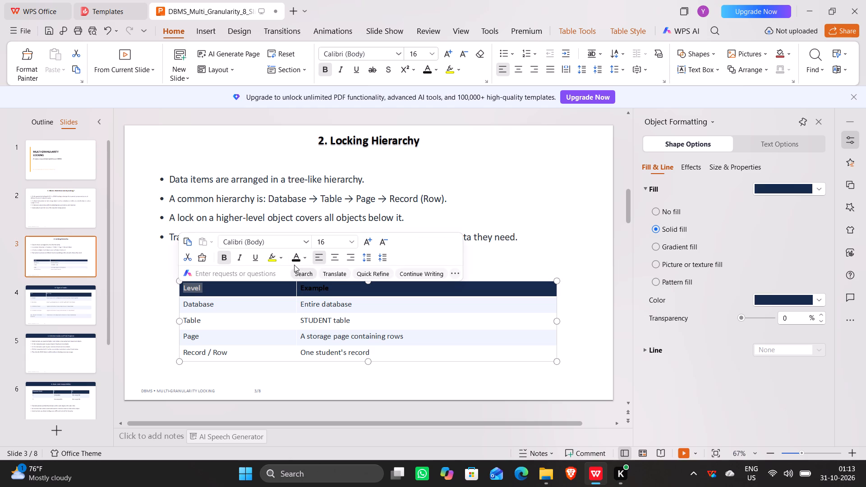
pyautogui.click(296, 257)
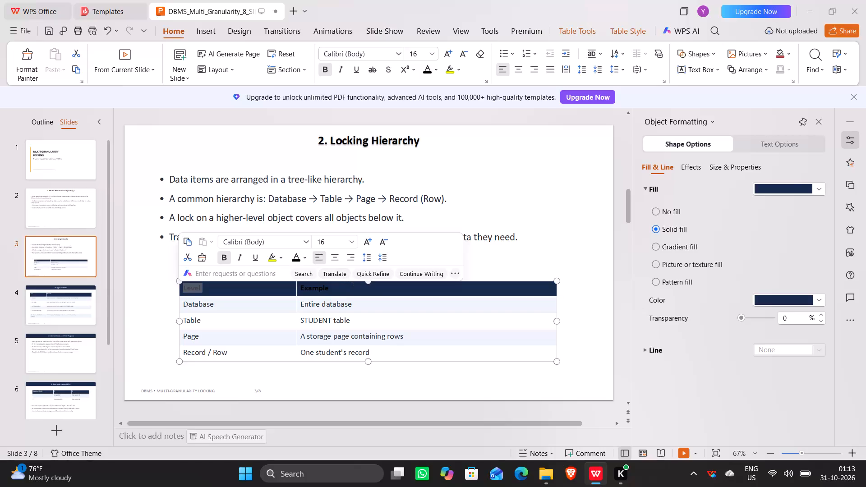
pyautogui.moveTo(351, 289); pyautogui.dragTo(254, 285)
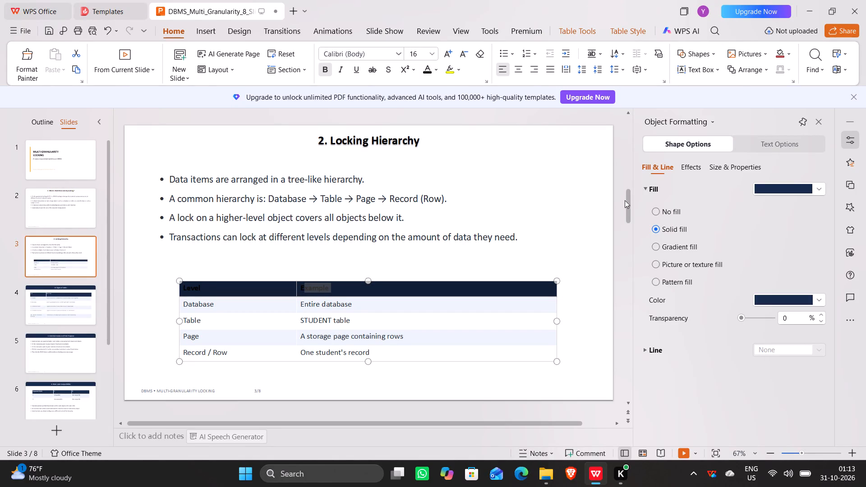
pyautogui.click(662, 215)
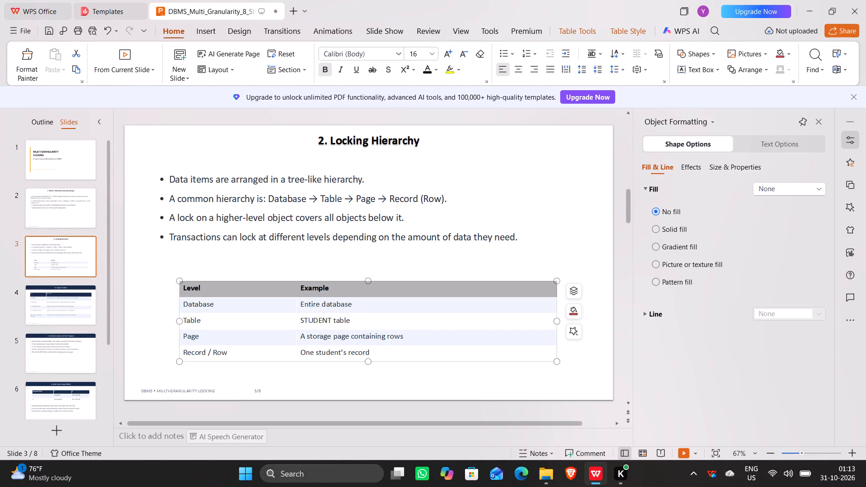
# On slide 4, make the title "3. Types of Locks" black and set its title bar to no fill.
pyautogui.click(79, 302)
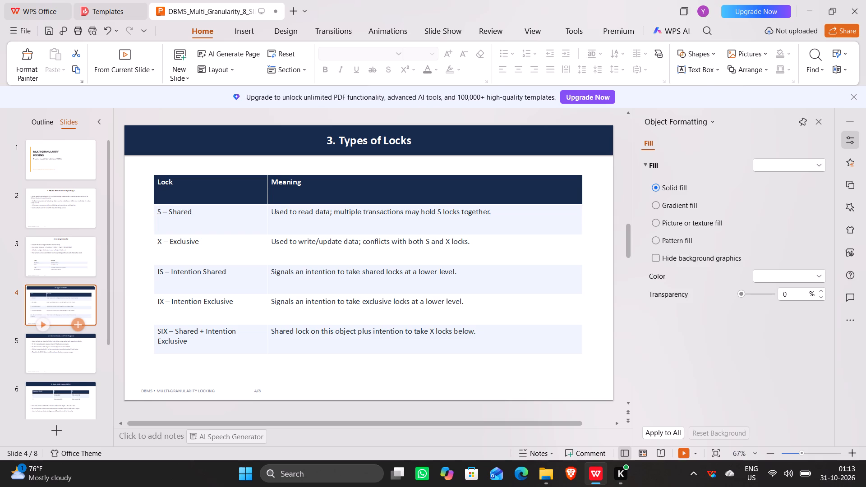
pyautogui.moveTo(411, 140); pyautogui.dragTo(313, 148)
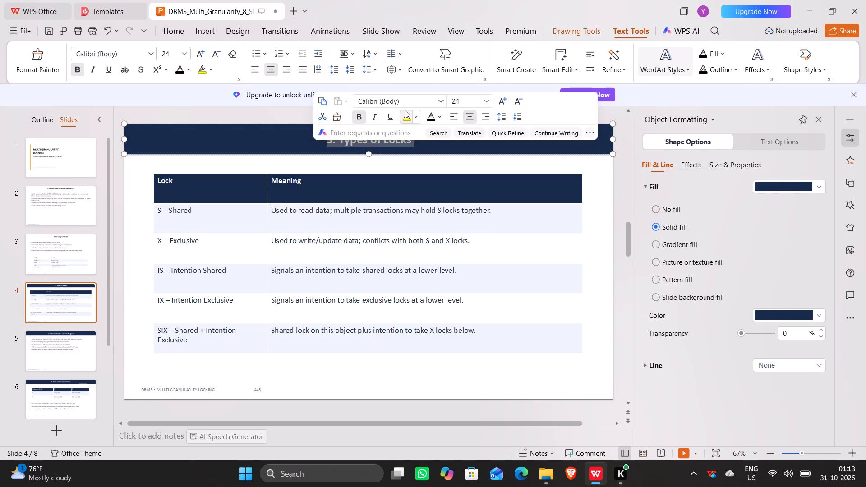
pyautogui.click(428, 115)
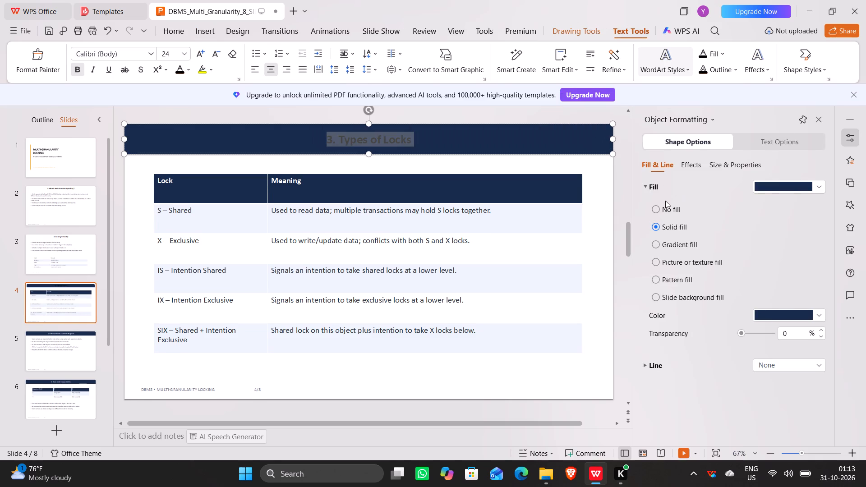
pyautogui.click(662, 212)
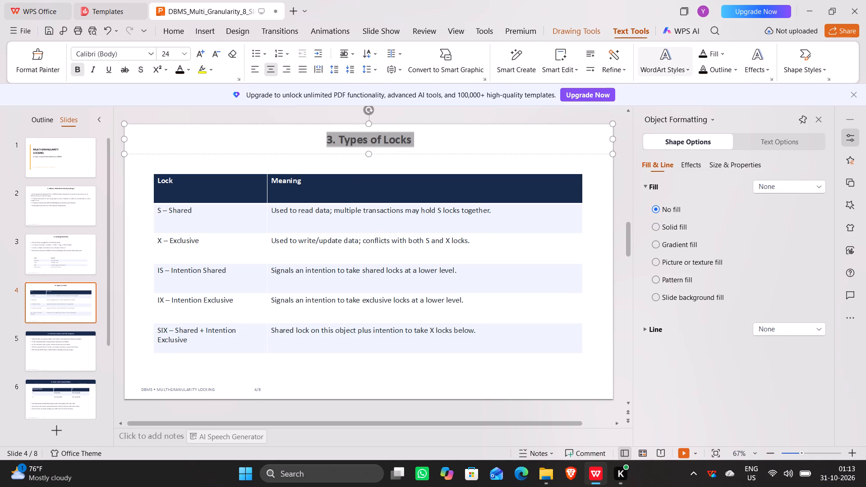
# In slide 4's table, make the header texts "Meaning" and "Lock" black and set the header row to no fill.
pyautogui.moveTo(304, 179); pyautogui.dragTo(273, 182)
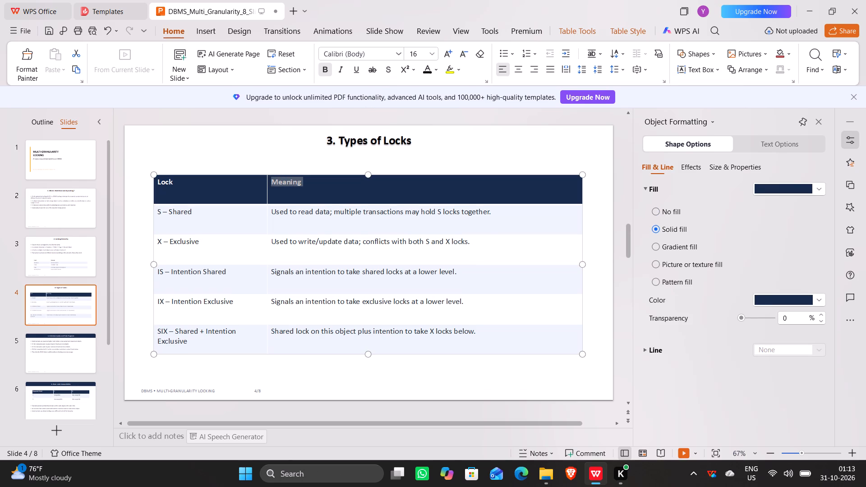
pyautogui.moveTo(273, 182); pyautogui.dragTo(272, 181)
pyautogui.click(386, 153)
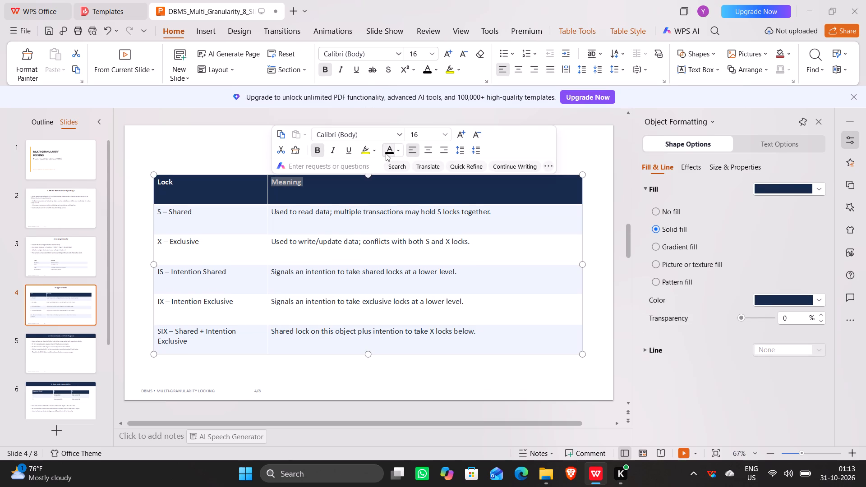
pyautogui.moveTo(174, 180); pyautogui.dragTo(153, 180)
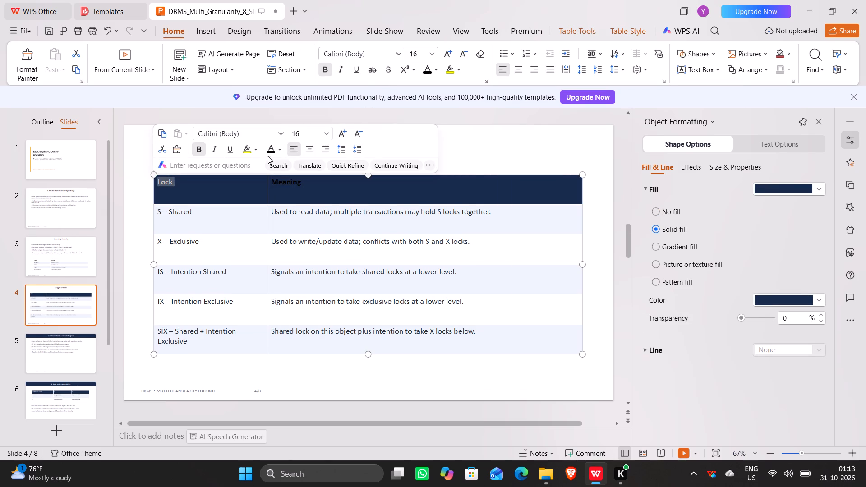
pyautogui.click(269, 149)
pyautogui.moveTo(322, 181); pyautogui.dragTo(209, 186)
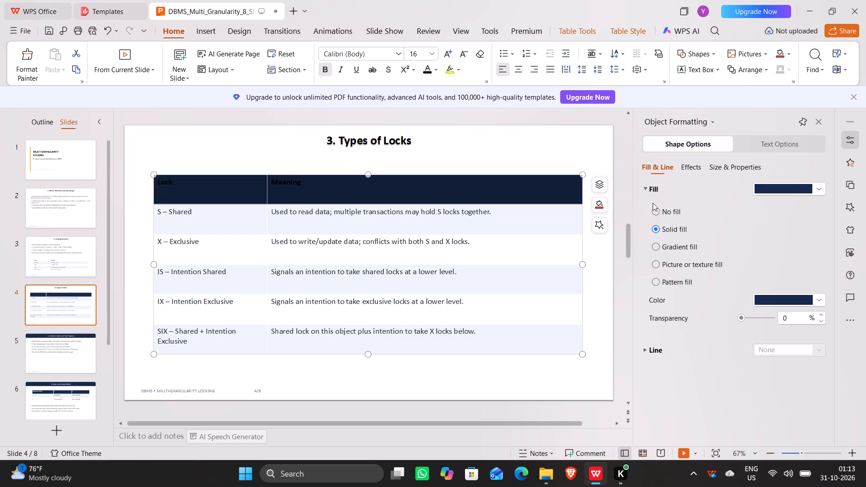
pyautogui.click(655, 209)
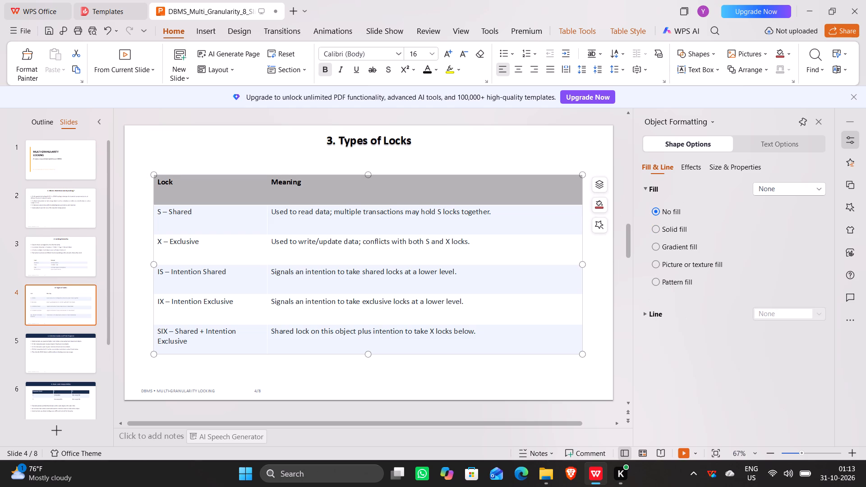
pyautogui.click(293, 364)
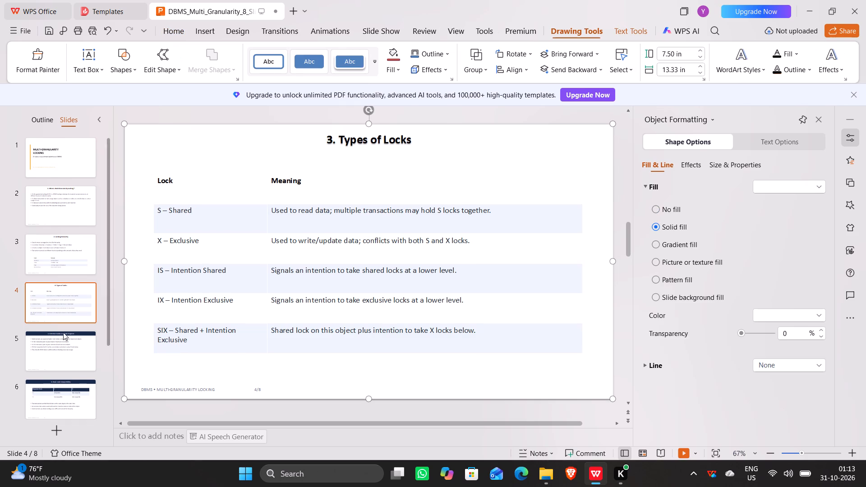
# On slide 5, make the title "4. Intention Locks and Their Purpose" black and set its title bar to no fill.
pyautogui.click(40, 363)
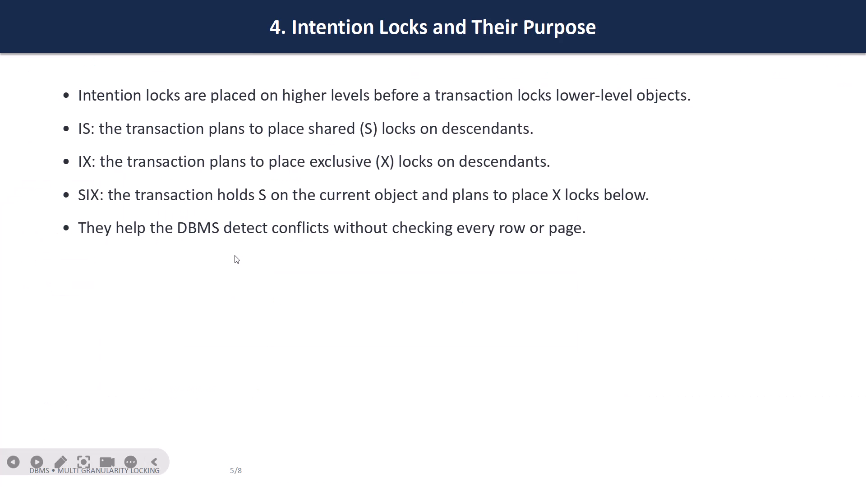
pyautogui.press('Escape')
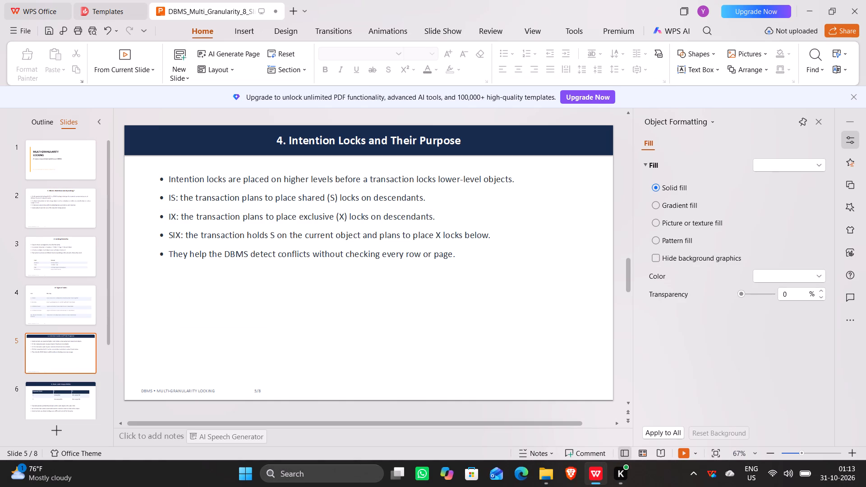
pyautogui.moveTo(459, 141); pyautogui.dragTo(337, 158)
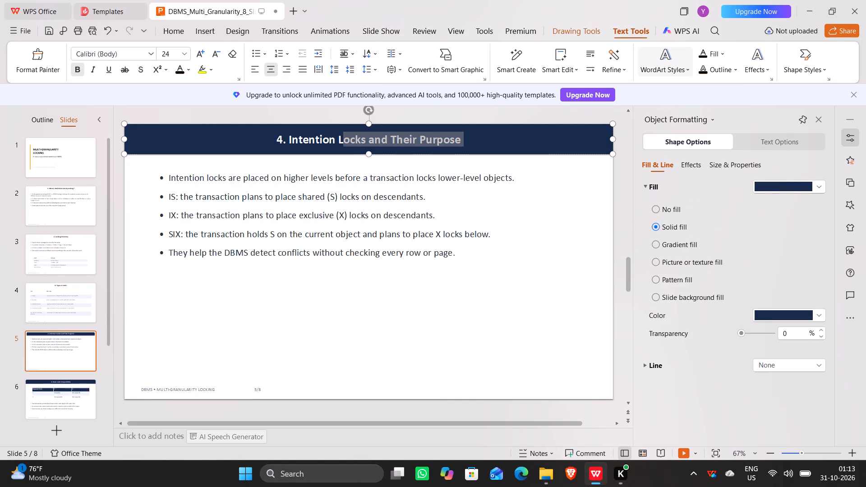
pyautogui.moveTo(337, 158); pyautogui.dragTo(267, 152)
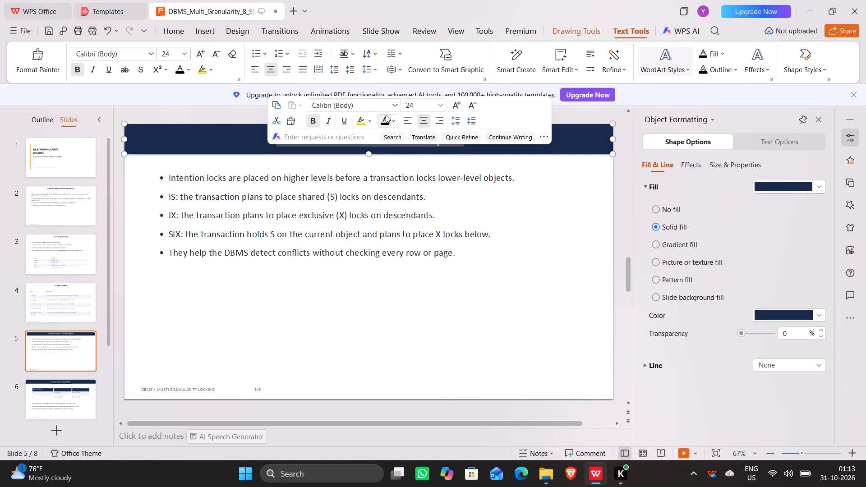
pyautogui.click(386, 115)
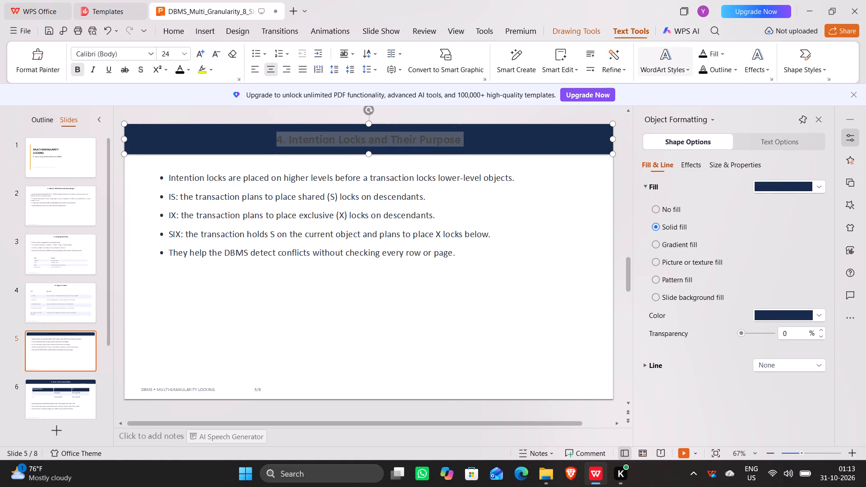
pyautogui.click(661, 207)
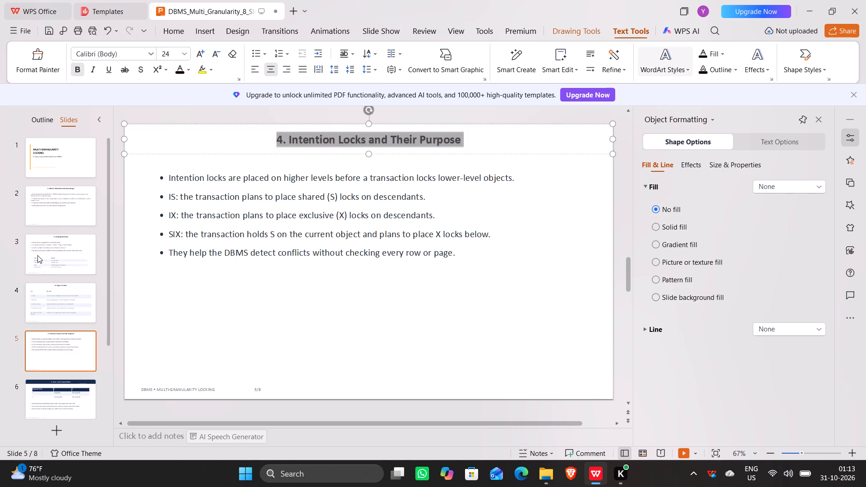
# On slide 6, make the title "5. Basic Lock Compatibility" black and set its title bar to no fill.
pyautogui.scroll(-1, 71, 317)
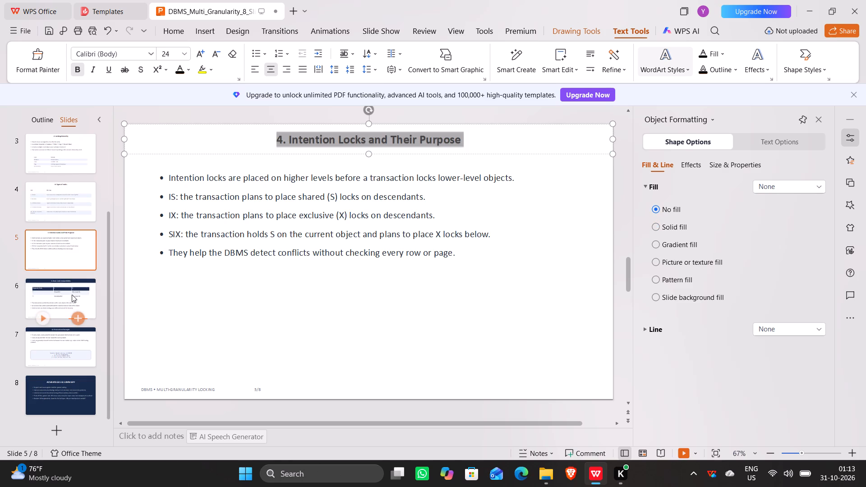
pyautogui.click(72, 294)
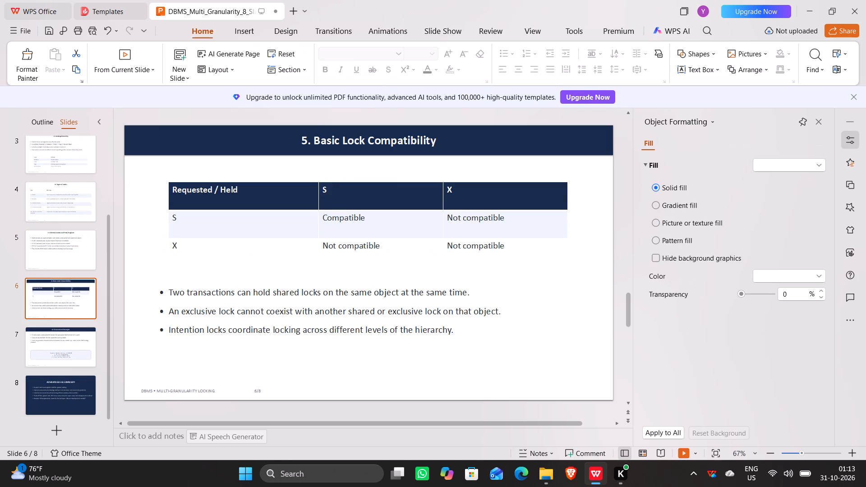
pyautogui.moveTo(433, 140); pyautogui.dragTo(267, 171)
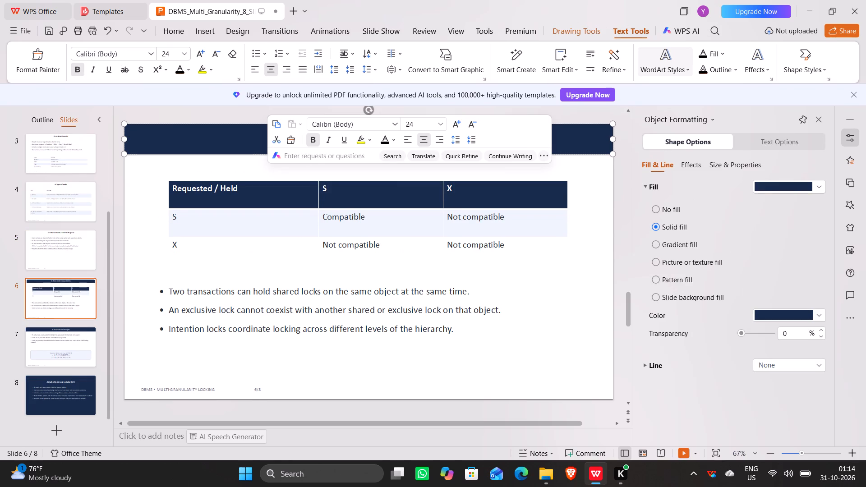
pyautogui.click(382, 140)
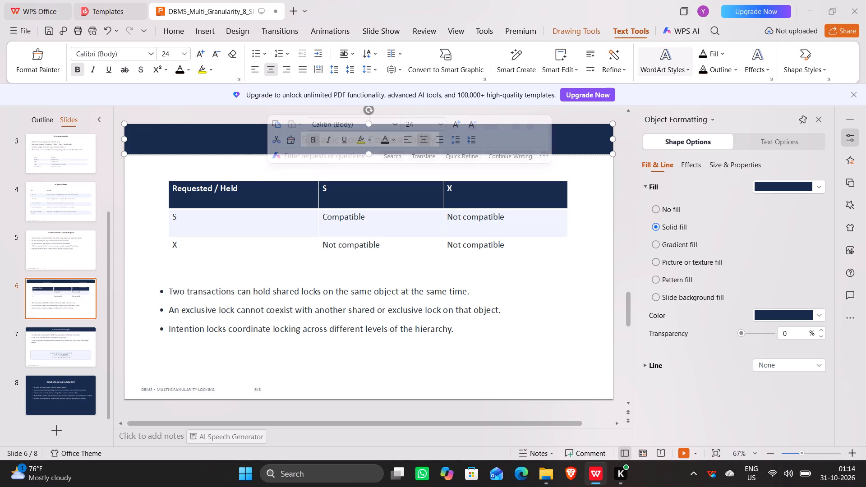
pyautogui.click(658, 208)
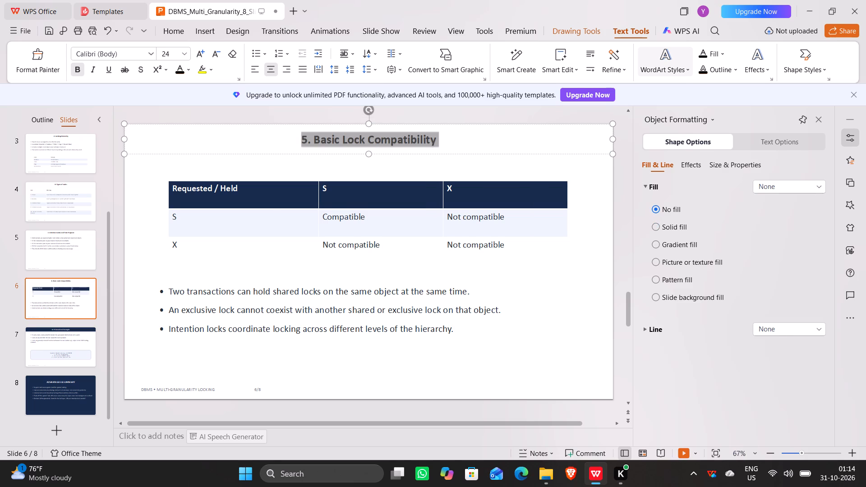
# In slide 6's table, make the header texts "X", "S" and "Requested / Held" black and set the header row to no fill.
pyautogui.moveTo(462, 187); pyautogui.dragTo(447, 186)
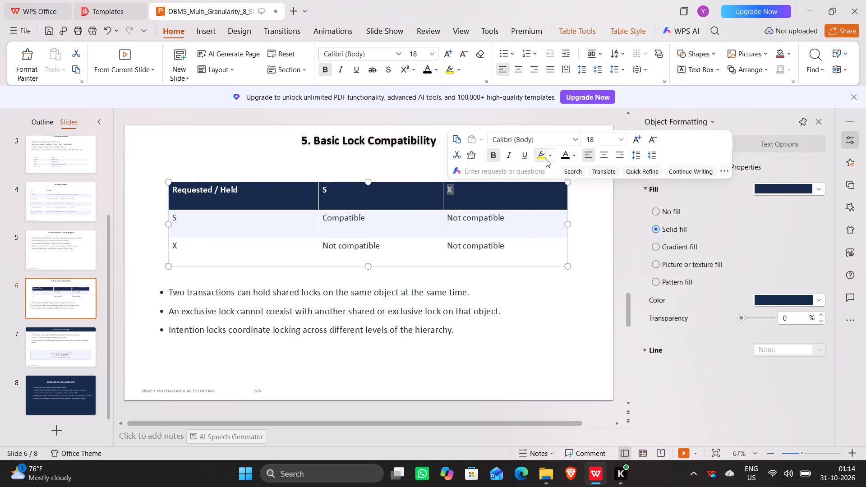
pyautogui.click(561, 157)
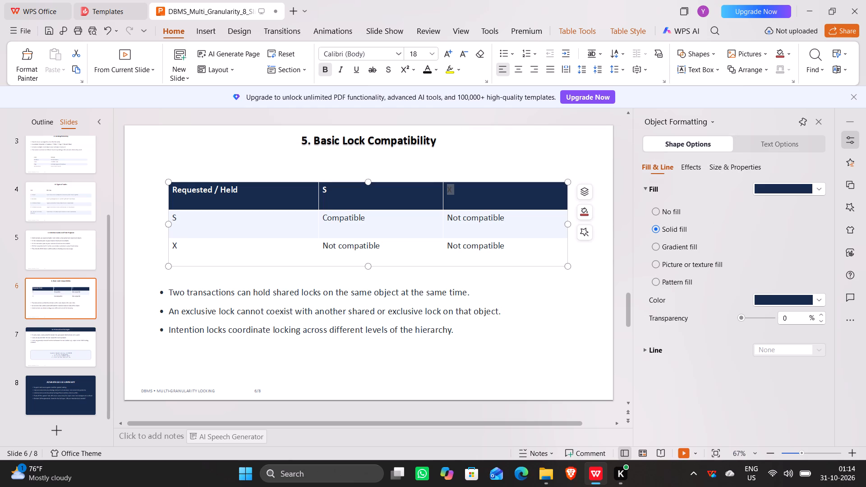
pyautogui.moveTo(330, 186); pyautogui.dragTo(317, 185)
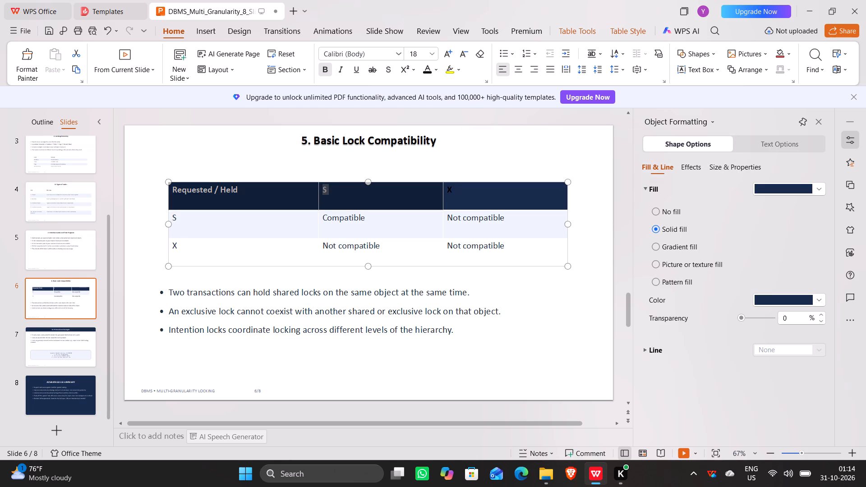
pyautogui.moveTo(340, 191); pyautogui.dragTo(336, 191)
pyautogui.moveTo(336, 191); pyautogui.dragTo(323, 189)
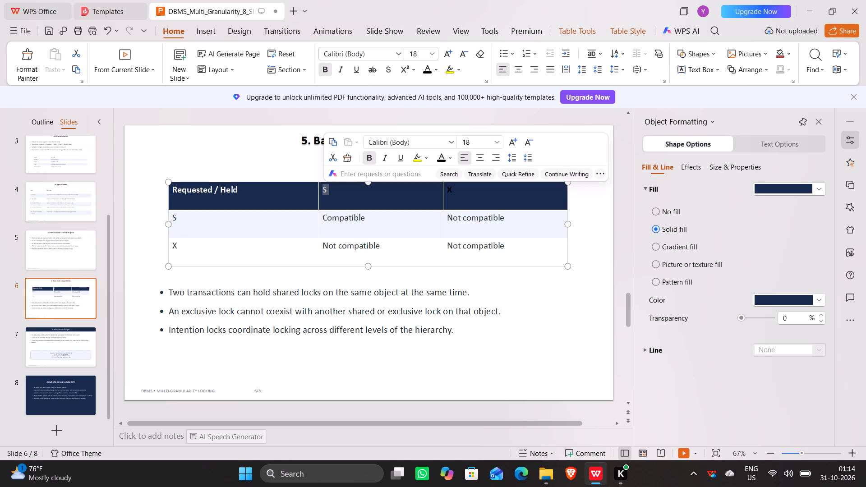
pyautogui.click(437, 155)
pyautogui.moveTo(240, 189); pyautogui.dragTo(181, 185)
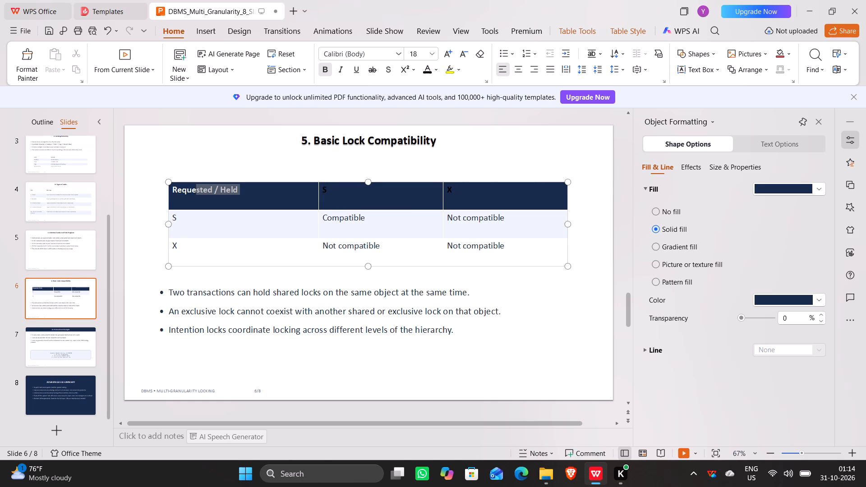
pyautogui.moveTo(181, 185); pyautogui.dragTo(161, 184)
pyautogui.click(273, 155)
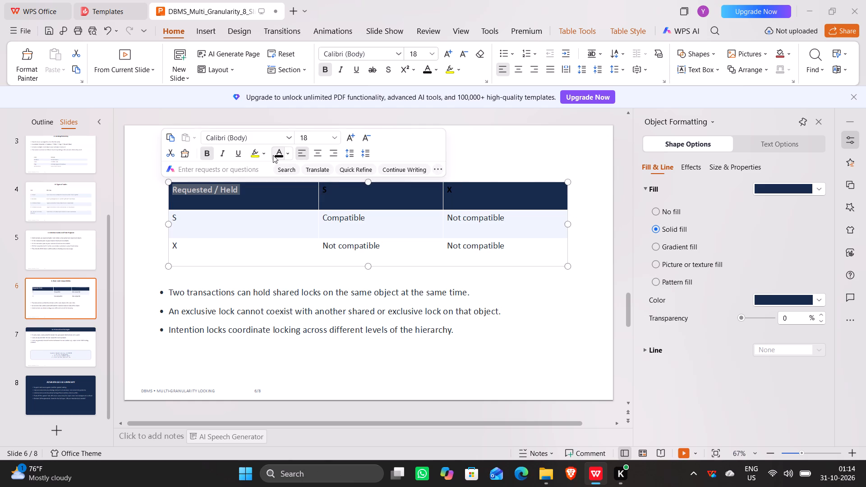
pyautogui.moveTo(455, 197); pyautogui.dragTo(335, 197)
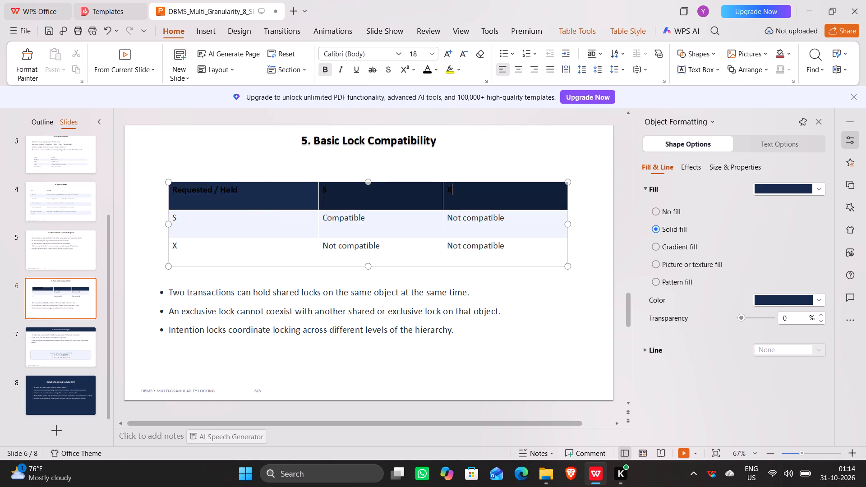
pyautogui.moveTo(335, 197); pyautogui.dragTo(320, 196)
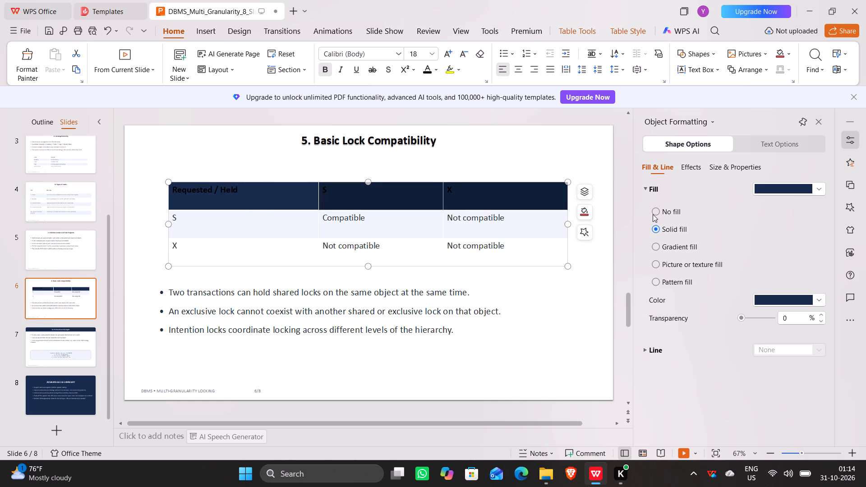
pyautogui.click(653, 214)
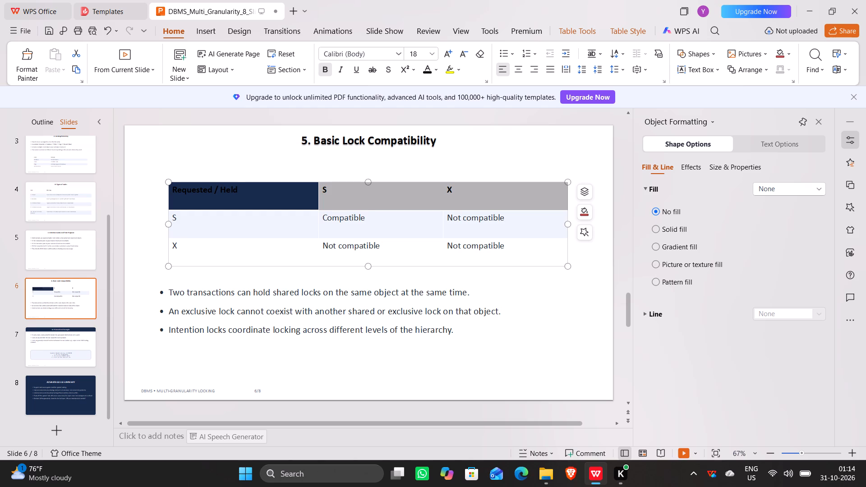
pyautogui.click(299, 194)
pyautogui.click(658, 209)
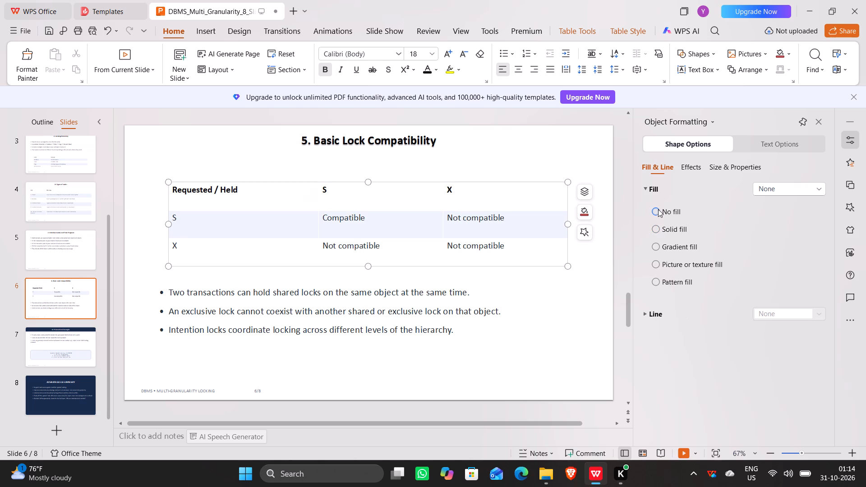
# On slide 7, make the title "6. Protocol and Example" black and set its title bar to no fill.
pyautogui.click(70, 340)
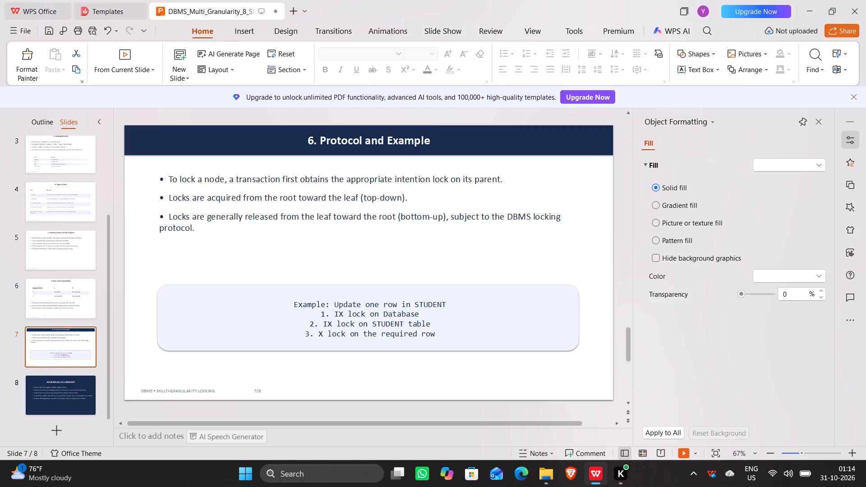
pyautogui.moveTo(429, 140); pyautogui.dragTo(349, 139)
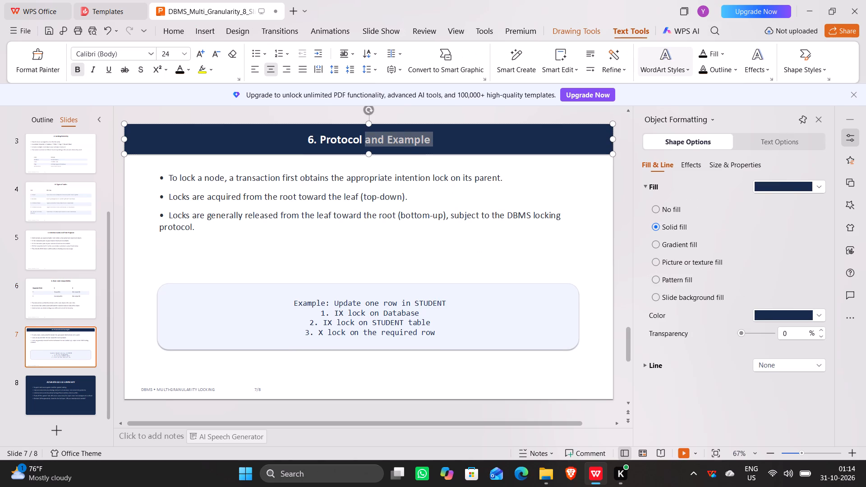
pyautogui.moveTo(349, 139); pyautogui.dragTo(307, 143)
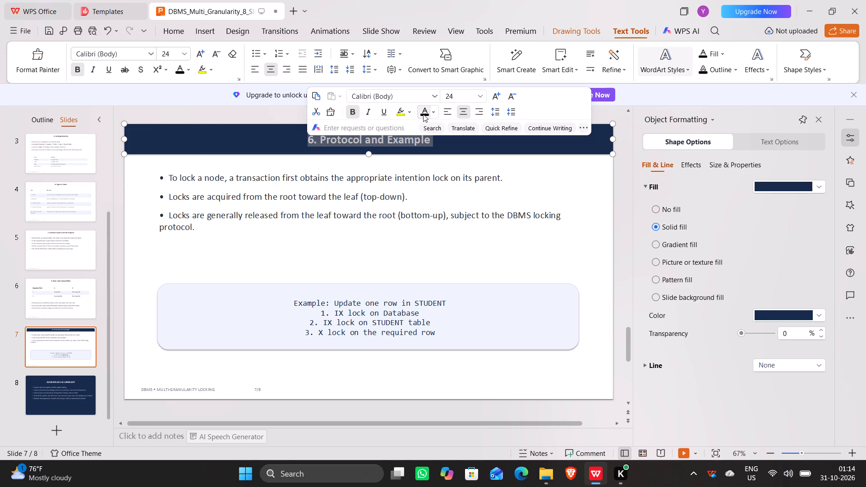
pyautogui.click(423, 114)
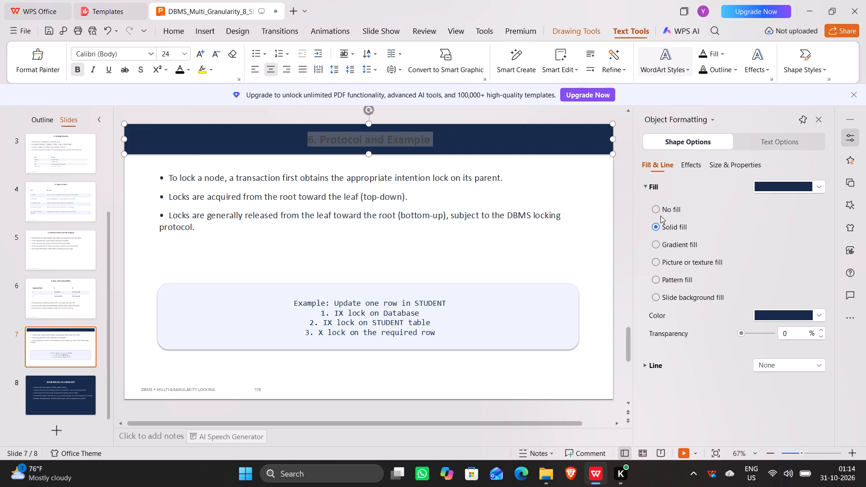
pyautogui.click(660, 216)
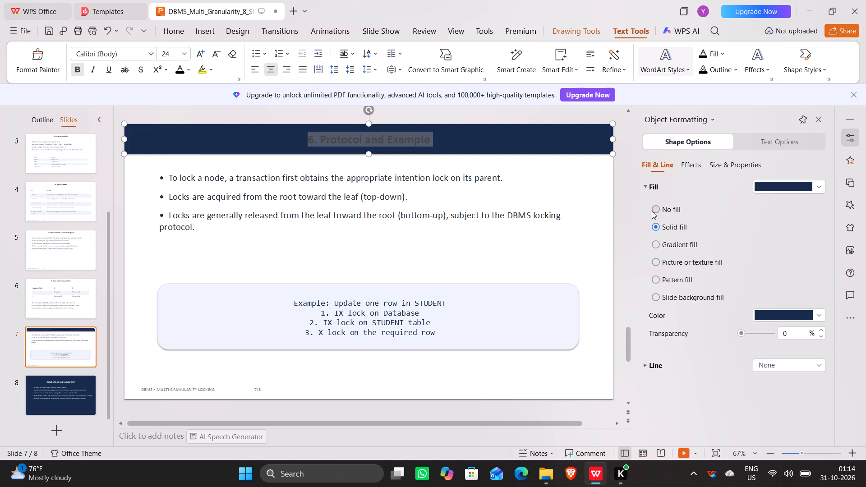
pyautogui.click(662, 211)
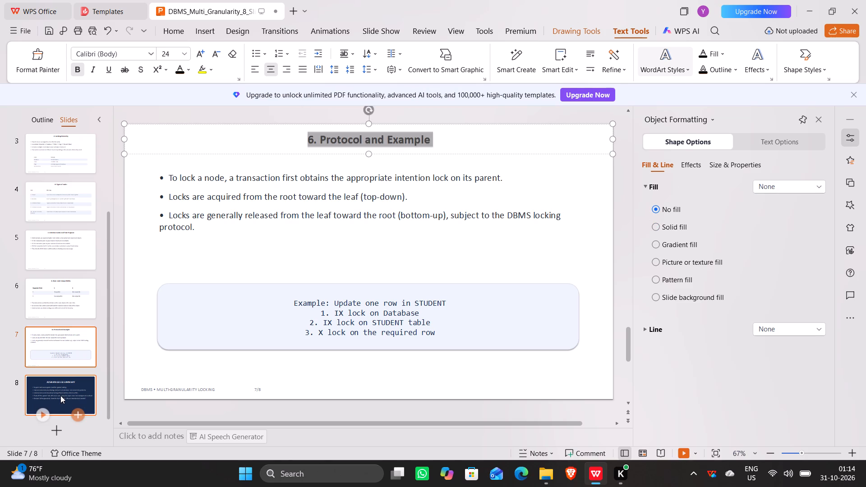
# On slide 8, make the title "ADVANTAGES & SUMMARY" black.
pyautogui.click(60, 395)
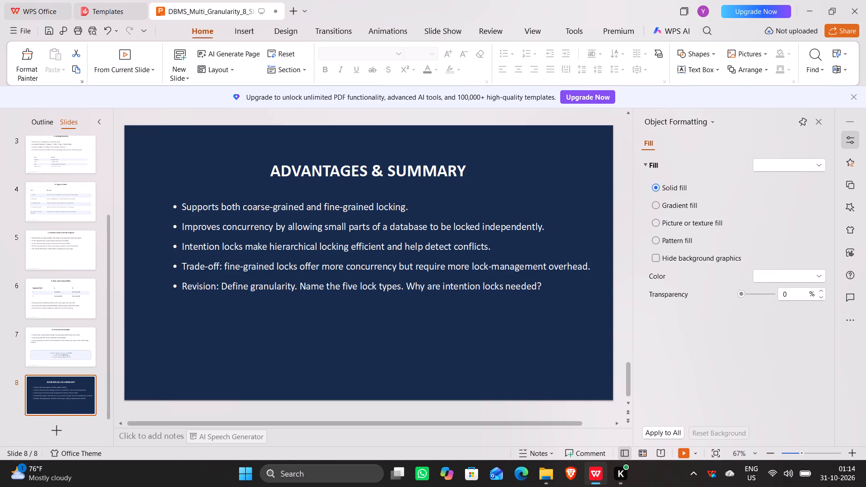
pyautogui.moveTo(465, 171); pyautogui.dragTo(287, 193)
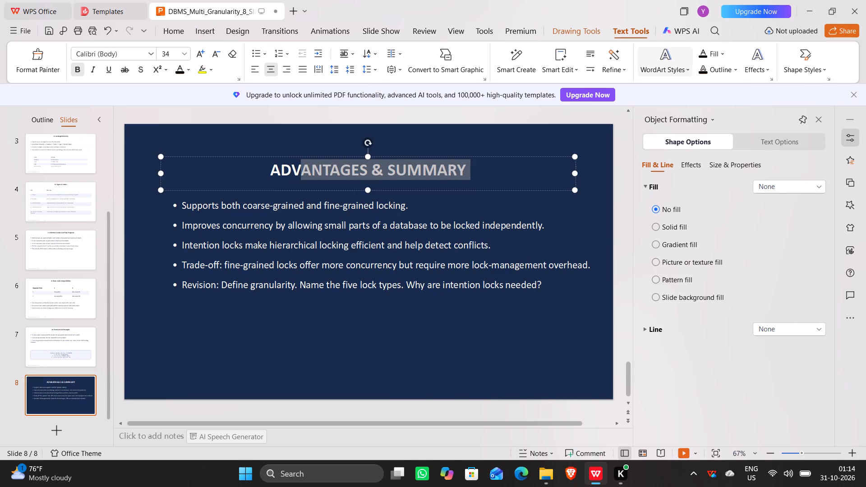
pyautogui.moveTo(287, 193); pyautogui.dragTo(273, 188)
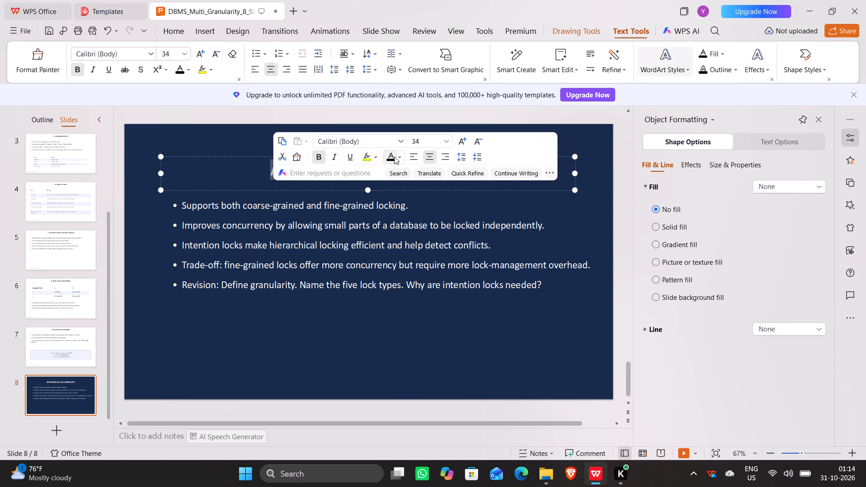
pyautogui.click(394, 156)
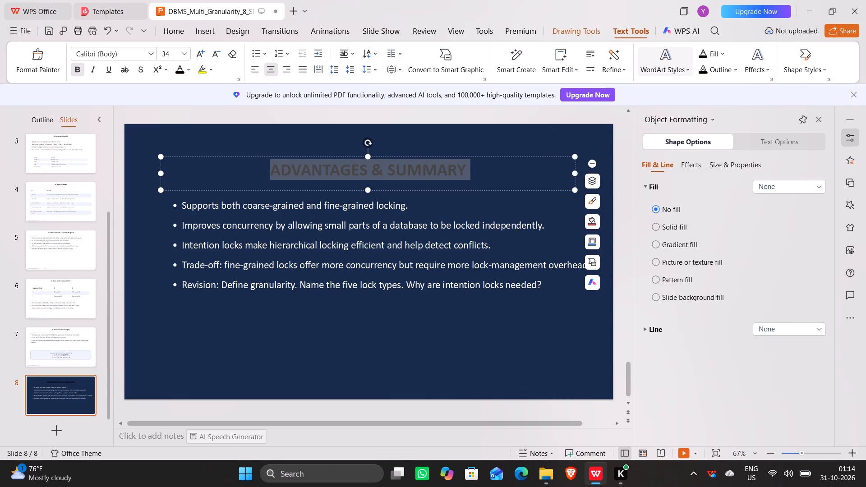
# On slide 8, make all five bullet points below the "ADVANTAGES & SUMMARY" title black.
pyautogui.click(171, 207)
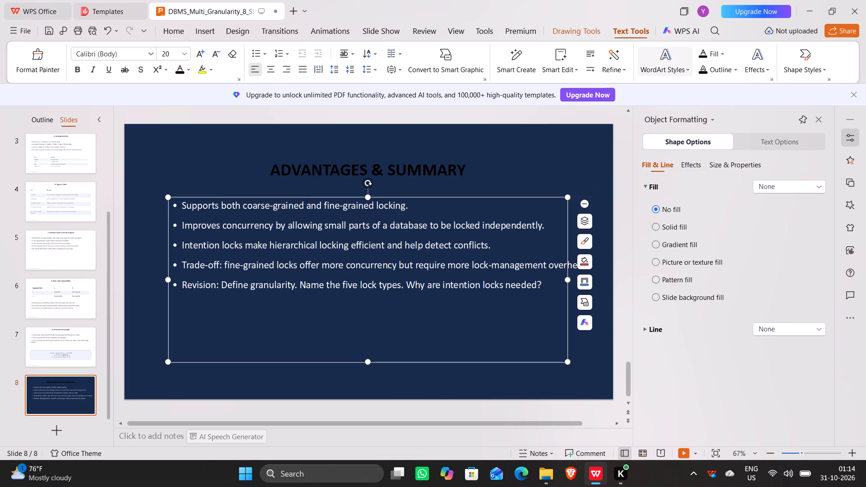
pyautogui.moveTo(173, 205); pyautogui.dragTo(544, 306)
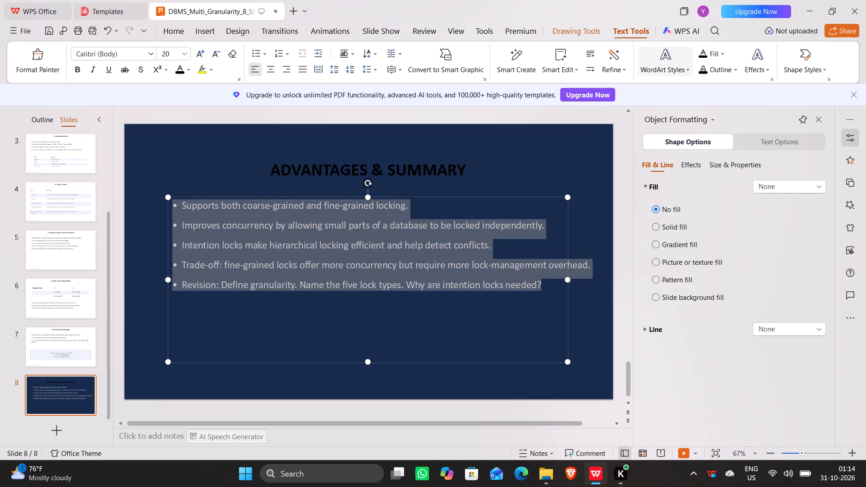
pyautogui.moveTo(544, 306); pyautogui.dragTo(558, 306)
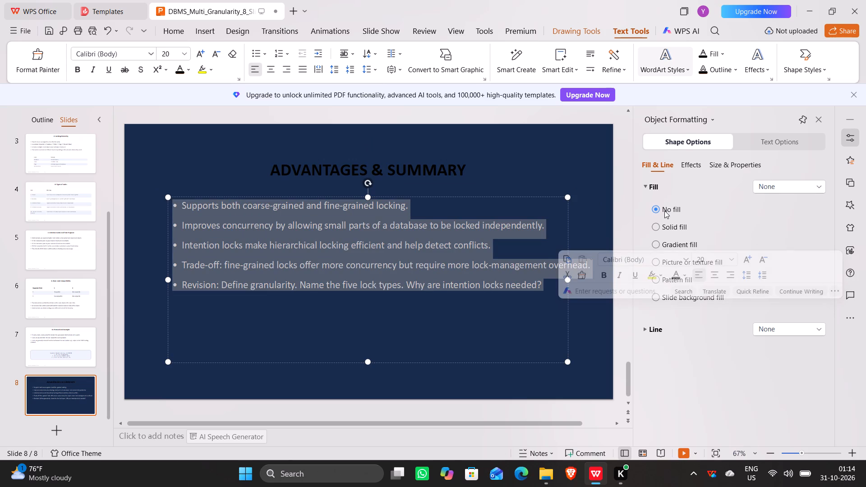
pyautogui.click(676, 275)
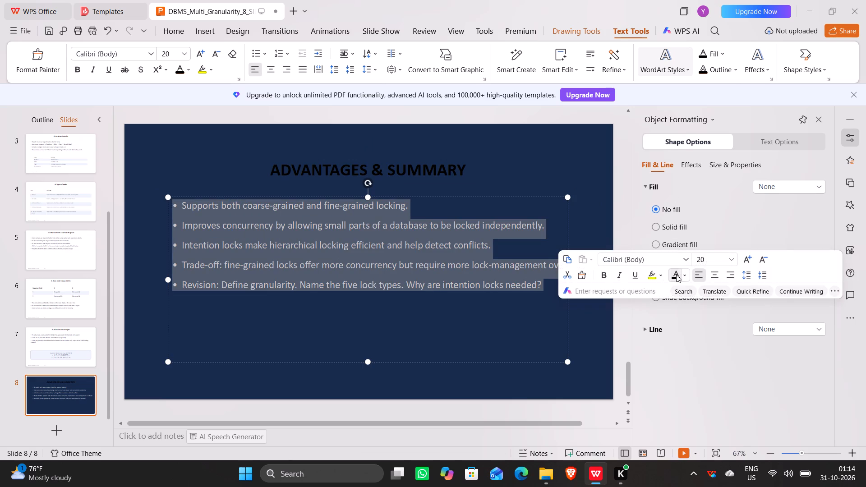
# Set slide 8's full-slide dark blue background shape to no fill.
pyautogui.click(585, 142)
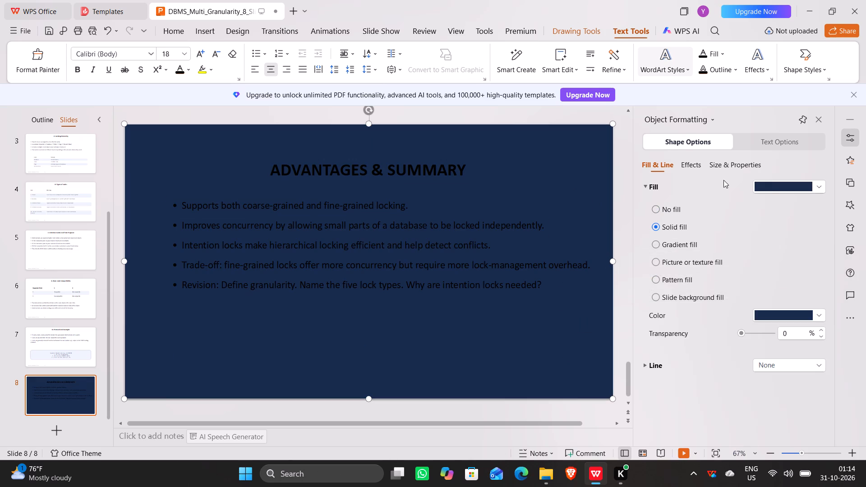
pyautogui.click(680, 207)
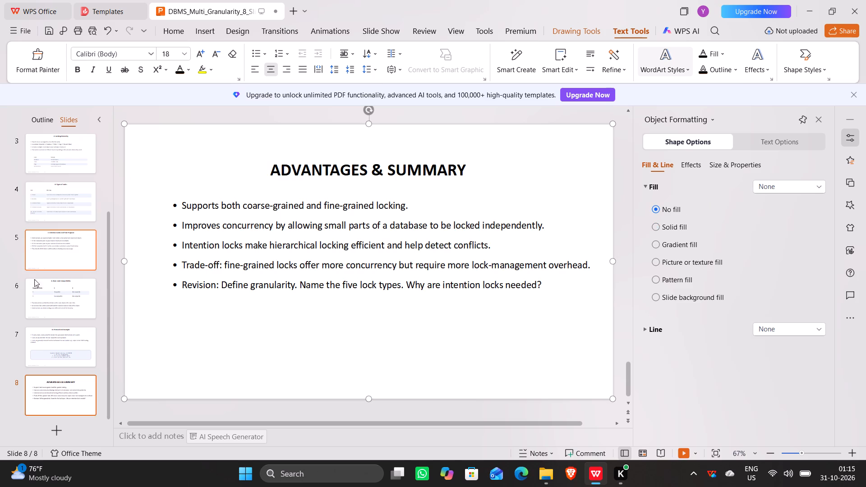
# On slide 7, delete the page number "7/8" from the footer, keeping the "DBMS • MULTIGRANULARITY LOCKING" text.
pyautogui.click(47, 332)
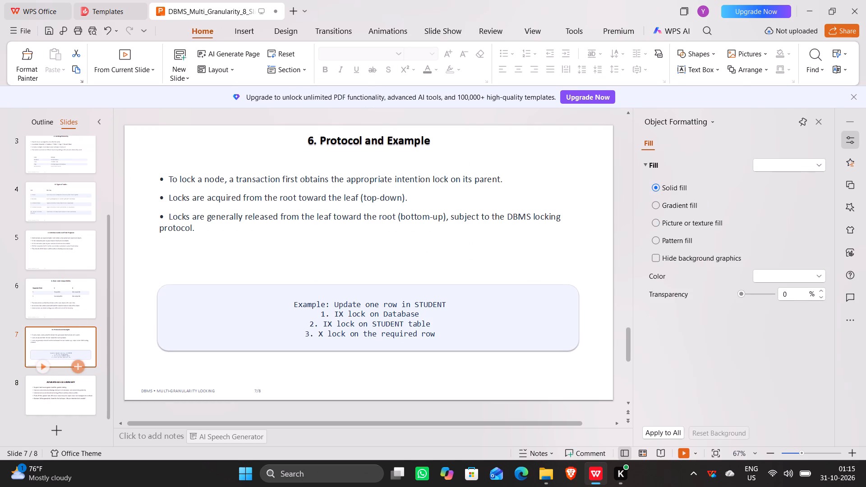
pyautogui.click(260, 392)
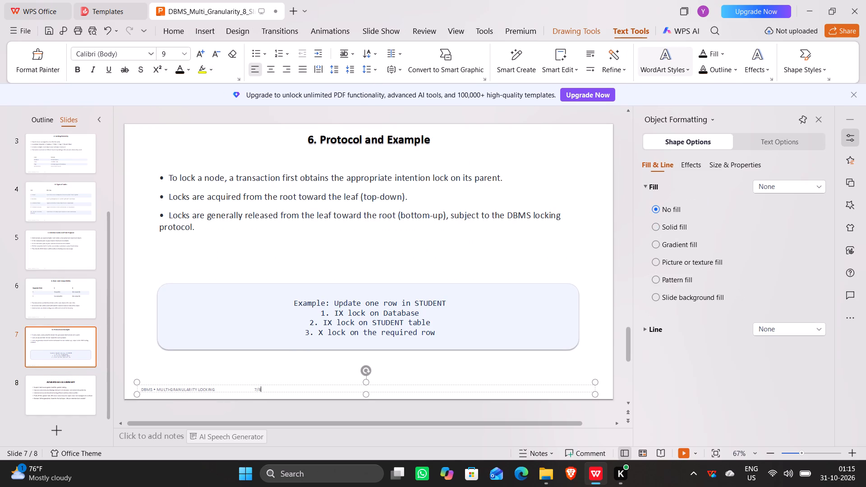
pyautogui.press('BackSpace')
pyautogui.press('BackSpace')
pyautogui.press('BackSpace')
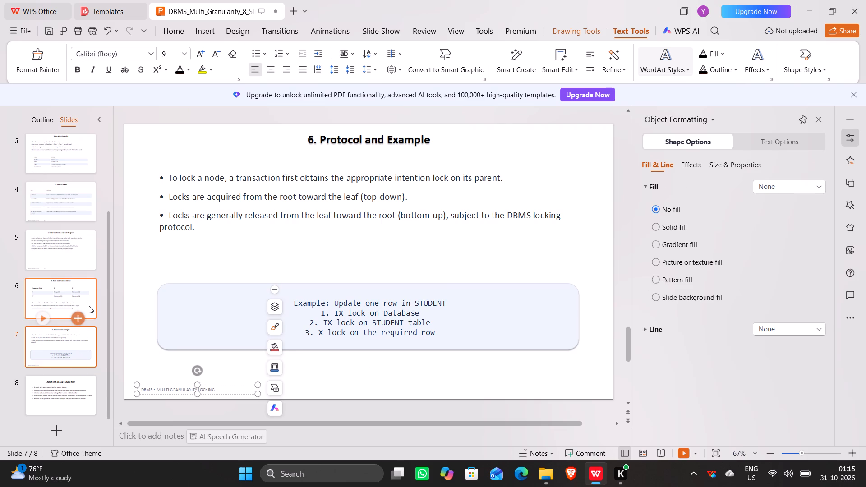
# On slide 6, delete the page number "6/8" from the footer text.
pyautogui.click(89, 306)
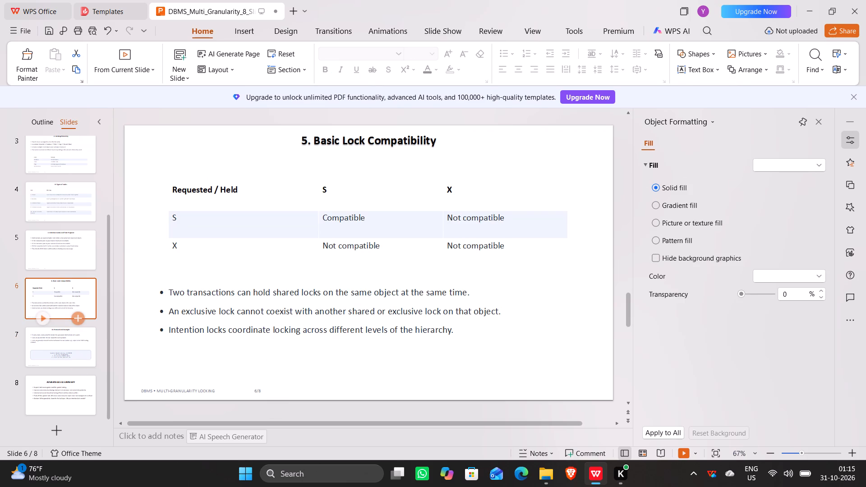
pyautogui.click(260, 391)
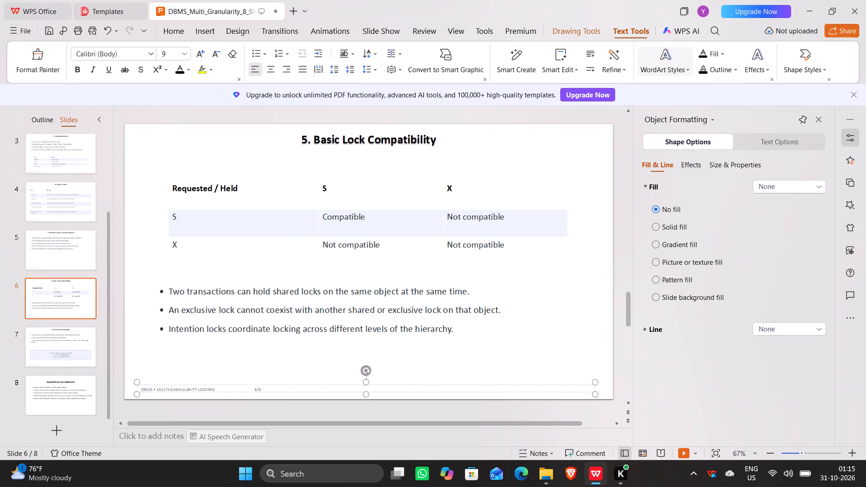
pyautogui.press('BackSpace')
pyautogui.press('BackSpace')
pyautogui.press('BackSpace')
pyautogui.press('BackSpace')
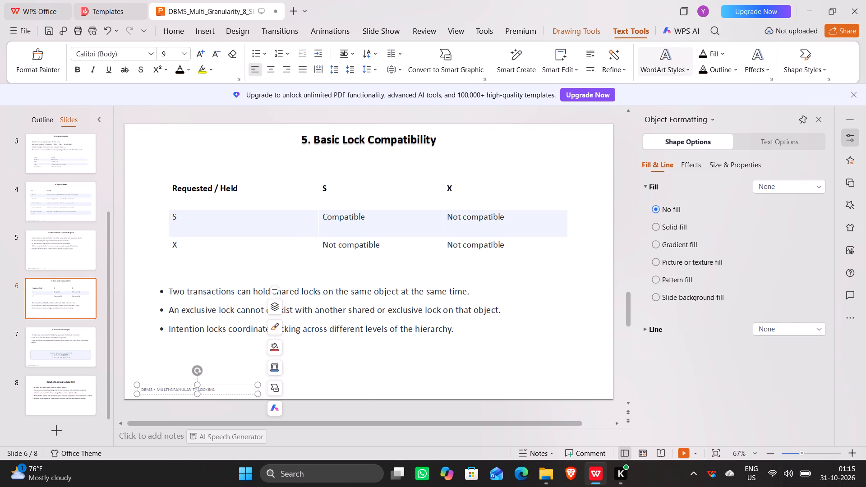
# On slide 5, delete the page number "5/8" from the footer text.
pyautogui.moveTo(79, 239); pyautogui.dragTo(310, 369)
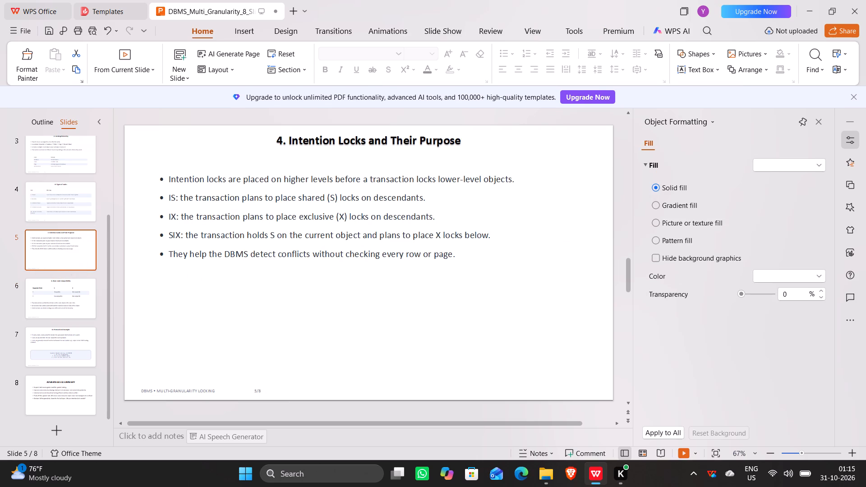
pyautogui.click(260, 389)
pyautogui.press('BackSpace')
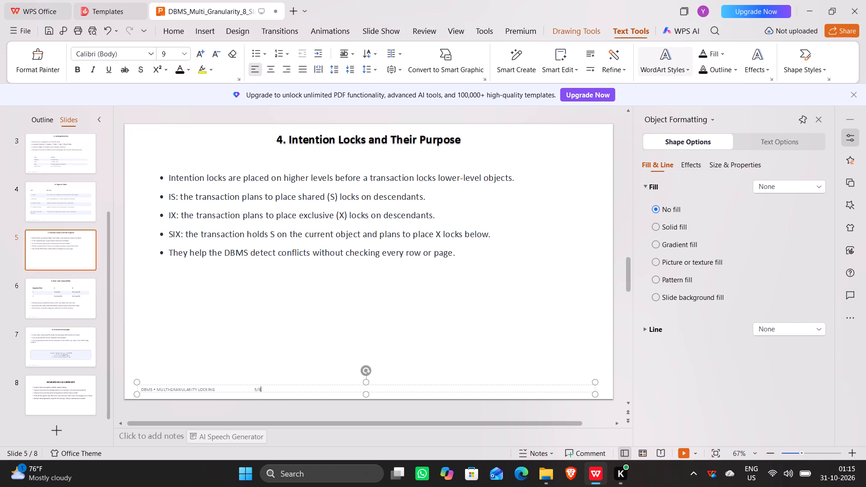
pyautogui.press('BackSpace')
pyautogui.press('BackSpace')
pyautogui.press('BackSpace')
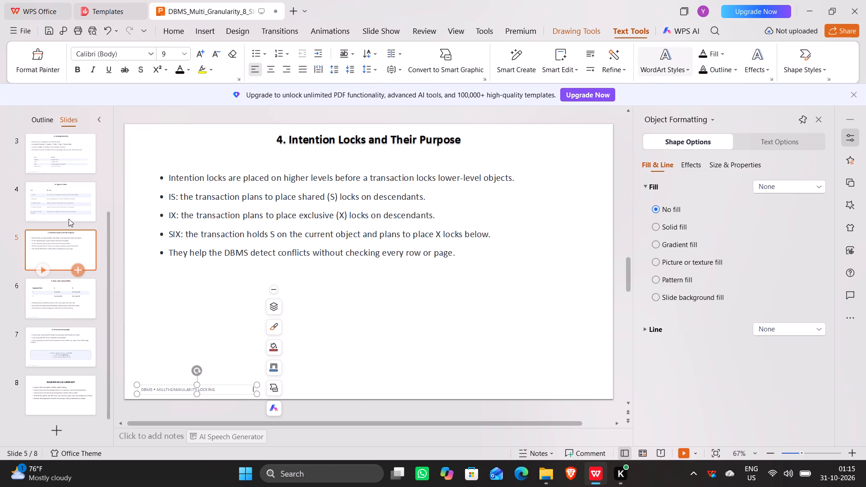
# On slide 4, delete the page number "4/8" from the footer text.
pyautogui.moveTo(68, 214); pyautogui.dragTo(309, 394)
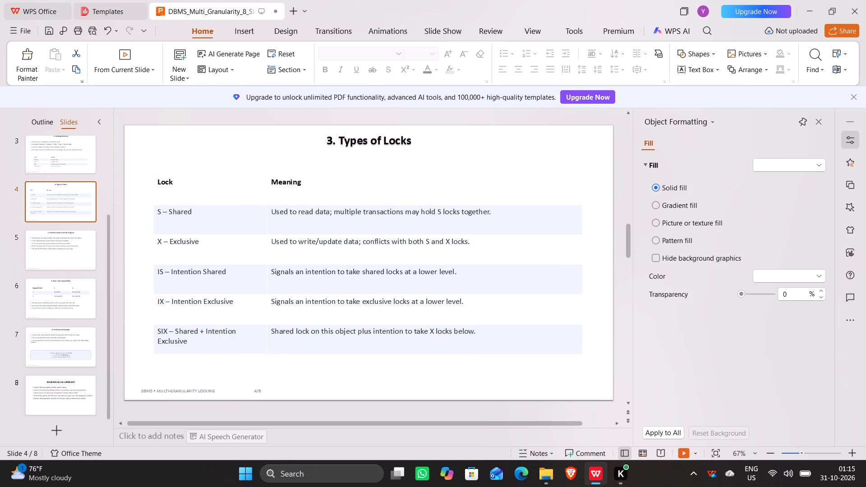
pyautogui.click(260, 391)
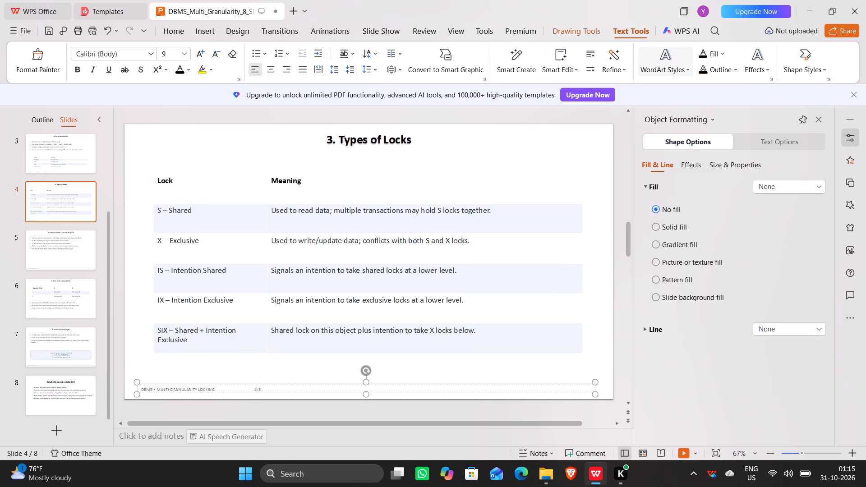
pyautogui.press('BackSpace')
pyautogui.press('BackSpace')
pyautogui.press('BackSpace')
pyautogui.press('BackSpace')
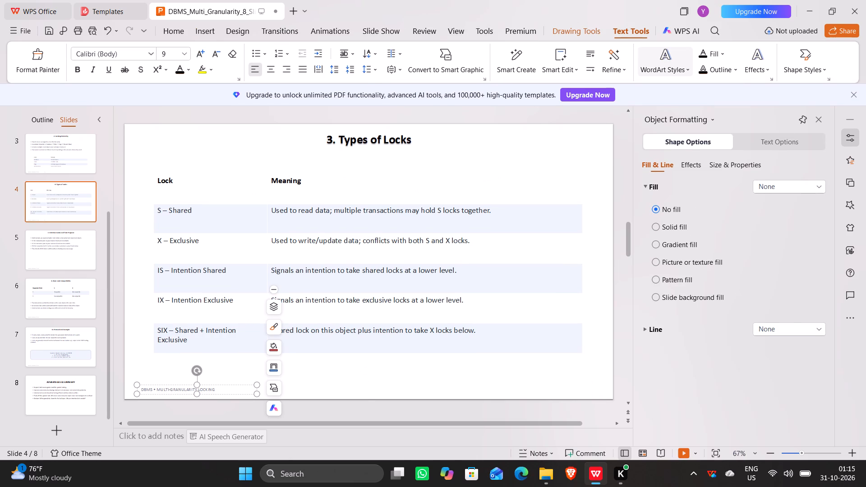
# On slide 3, "2. Locking Hierarchy", delete the page number "3/8" from the footer text.
pyautogui.click(68, 161)
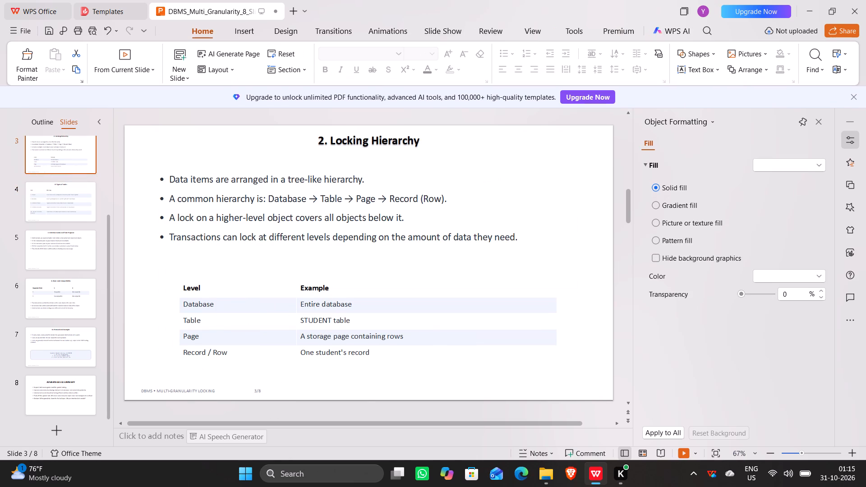
pyautogui.click(260, 390)
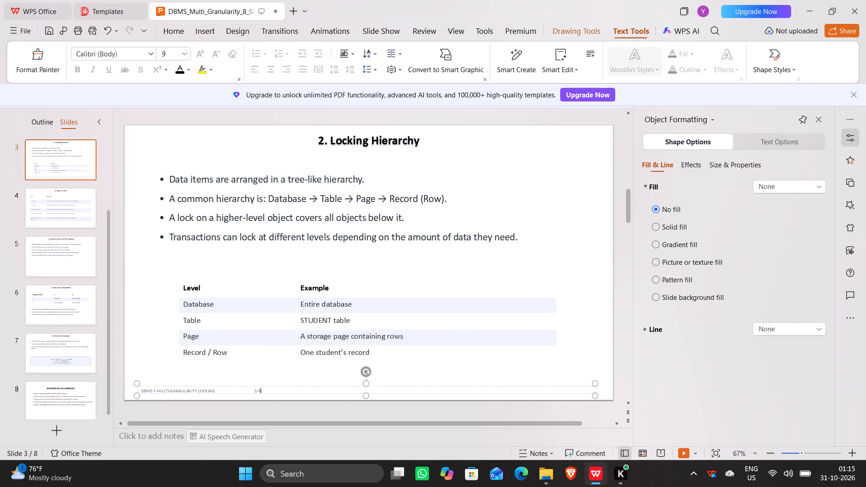
pyautogui.press('BackSpace')
pyautogui.press('BackSpace')
pyautogui.press('BackSpace')
pyautogui.press('BackSpace')
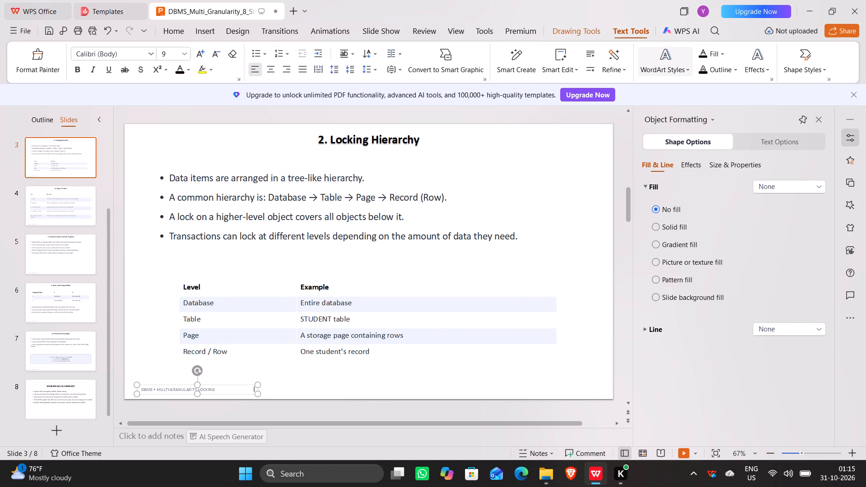
# On slide 2, "1. What is Multi-Granularity Locking?", delete the page number "2/8" from the footer text.
pyautogui.scroll(1, 75, 186)
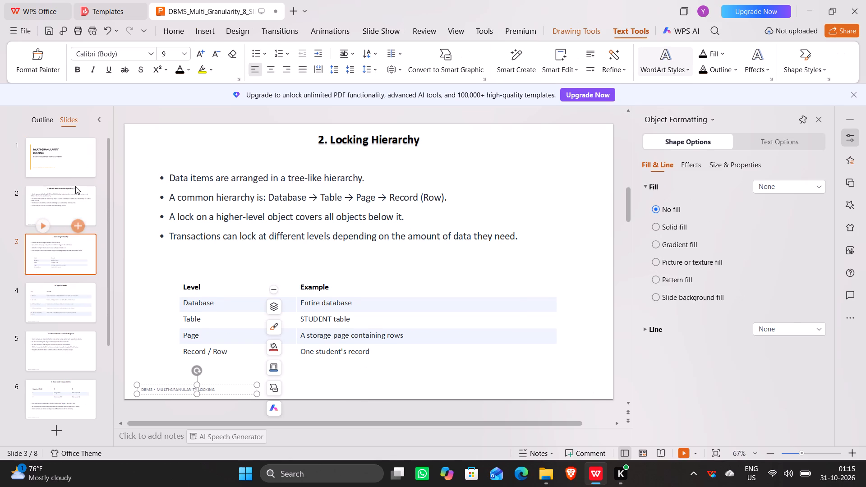
pyautogui.click(72, 210)
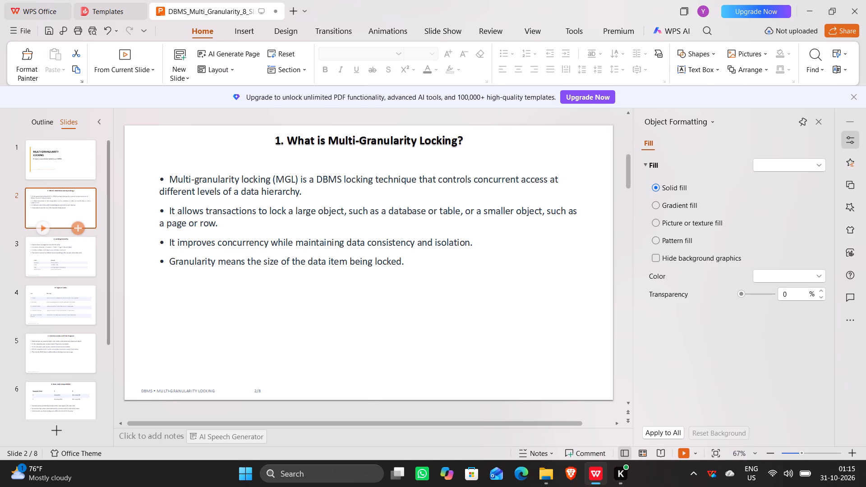
pyautogui.click(260, 392)
pyautogui.press('BackSpace')
pyautogui.press('BackSpace')
pyautogui.press('BackSpace')
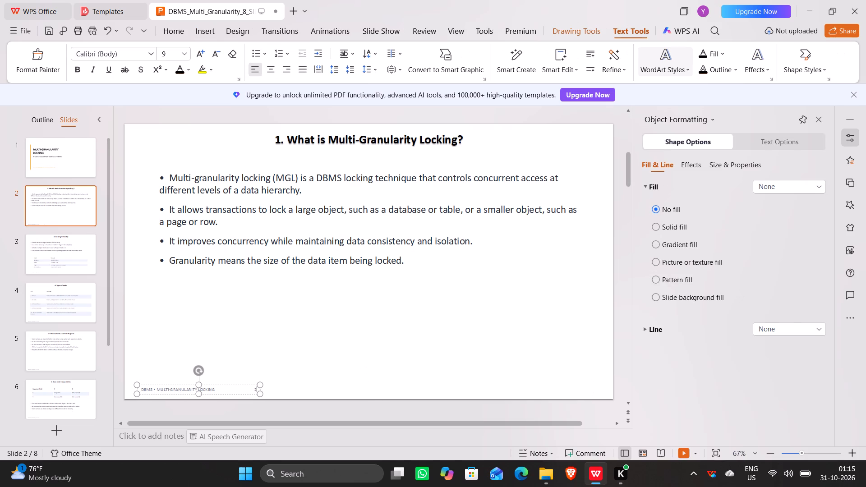
pyautogui.press('BackSpace')
# Return to slide 1, save the Multi-Granularity Locking presentation and close it.
pyautogui.click(58, 144)
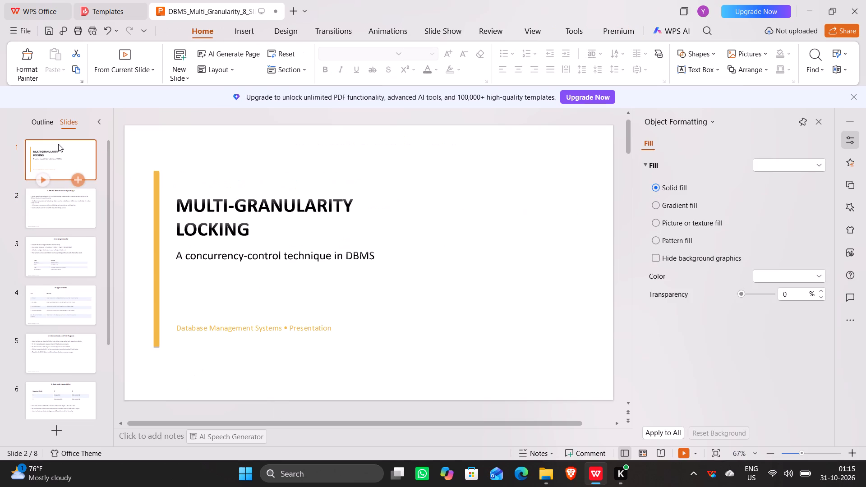
pyautogui.hotkey('ctrl', 's')
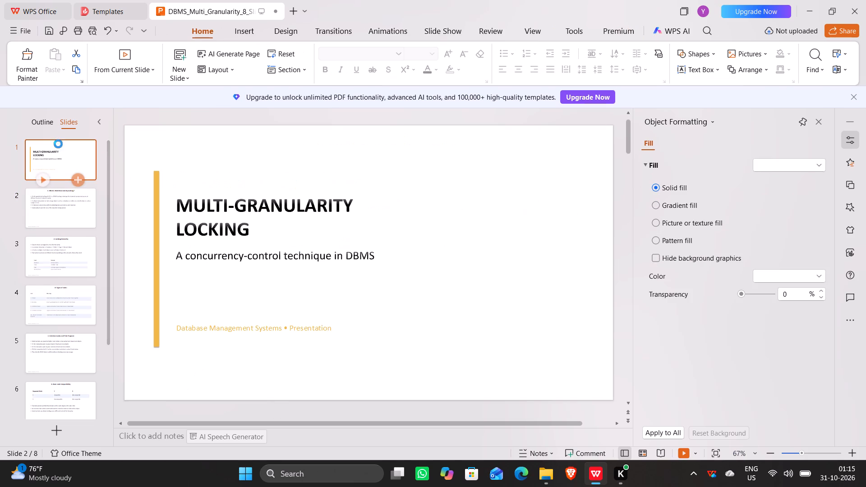
pyautogui.click(58, 144)
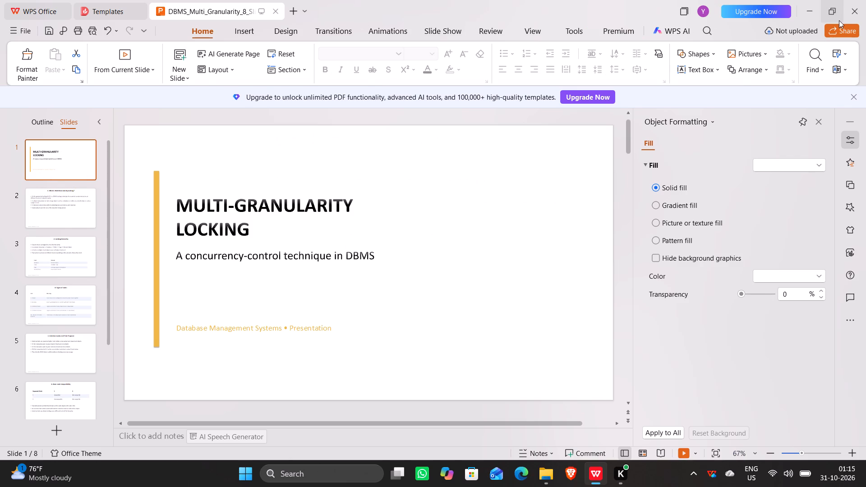
pyautogui.click(865, 9)
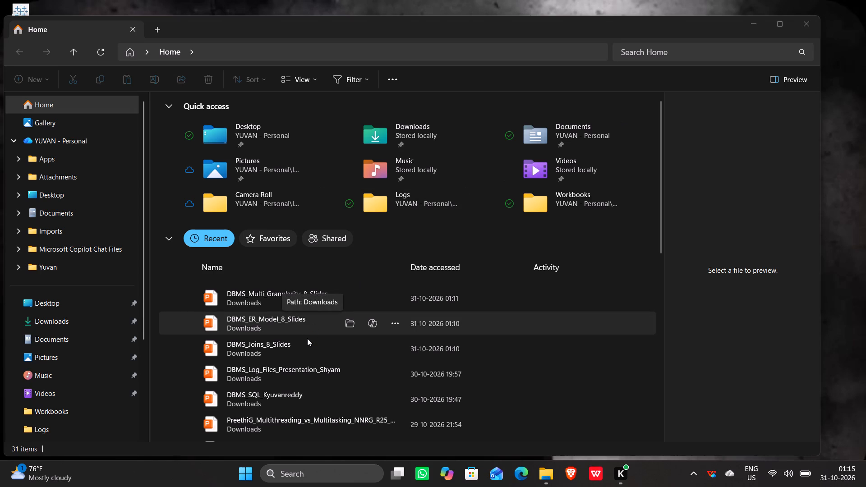
# Open the presentation DBMS_Joins_8_Slides from the recent files in File Explorer.
pyautogui.doubleClick(303, 346)
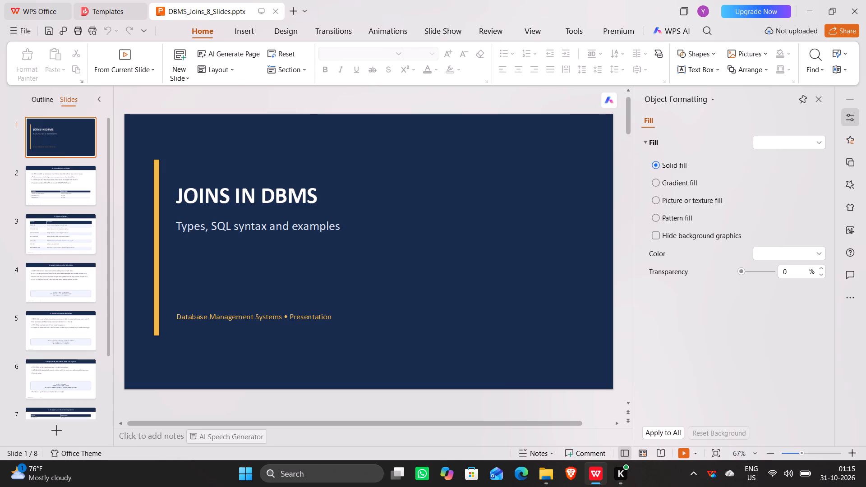
# On slide 1 of the Joins deck, apply the black gradient fill to the subtitle "Types, SQL syntax and examples".
pyautogui.moveTo(317, 202); pyautogui.dragTo(204, 199)
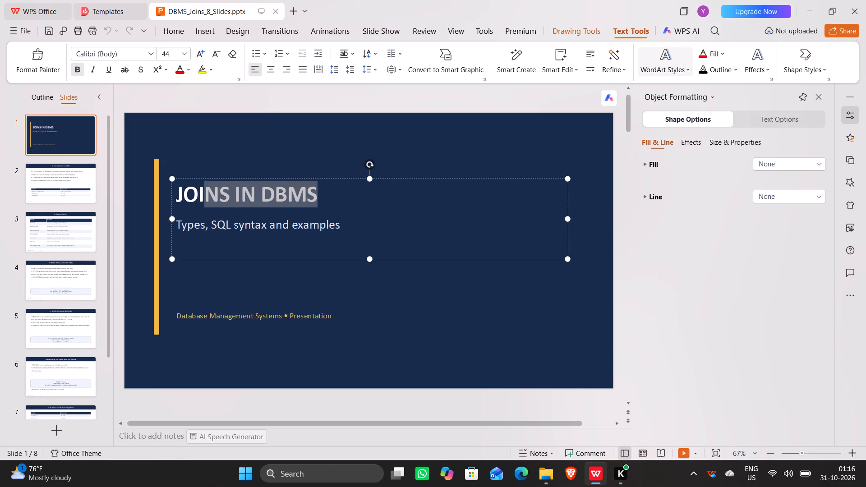
pyautogui.moveTo(204, 199); pyautogui.dragTo(368, 225)
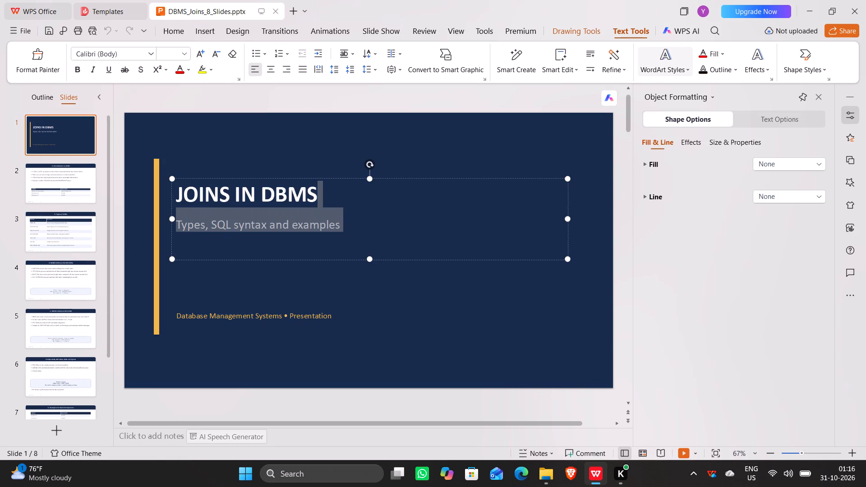
pyautogui.click(495, 191)
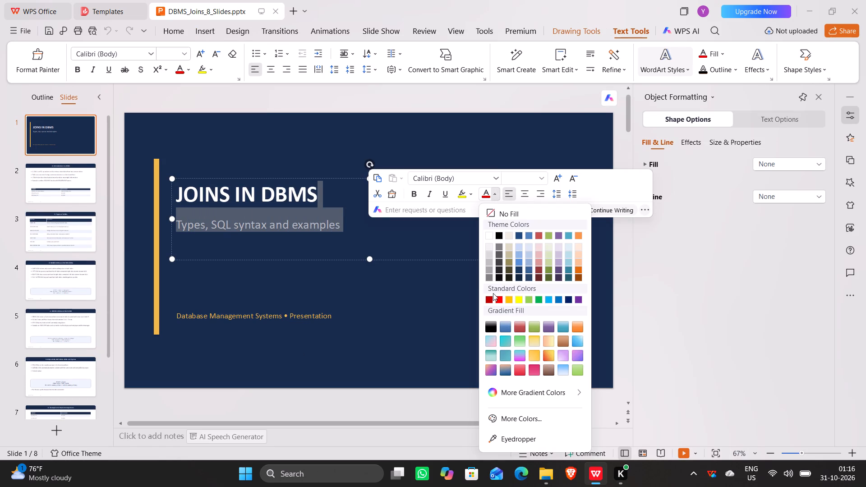
pyautogui.click(484, 324)
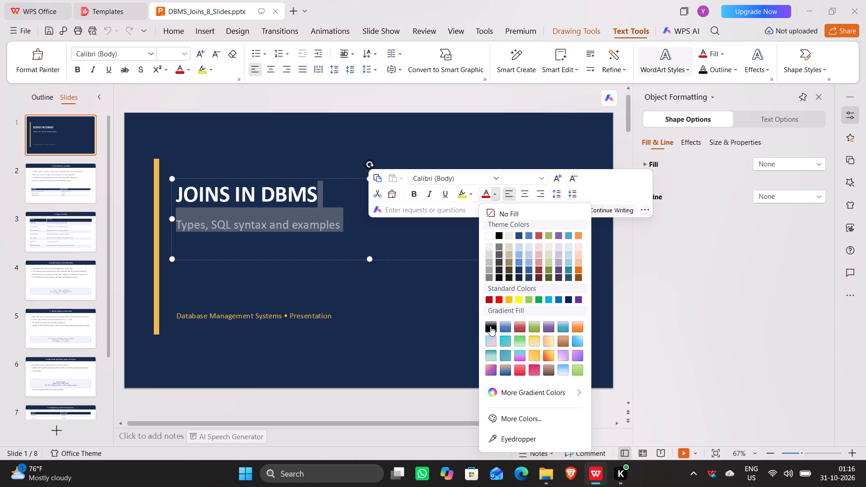
pyautogui.click(490, 326)
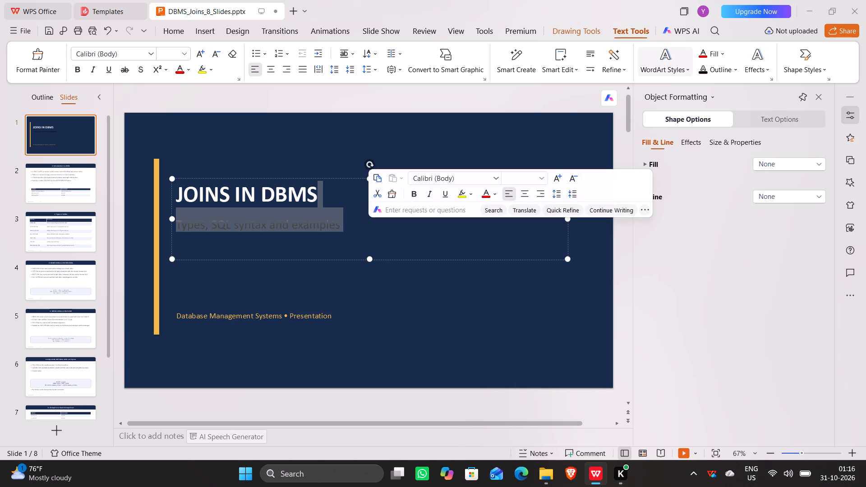
# Apply the black gradient fill to the title "JOINS IN DBMS" and its subtitle on slide 1.
pyautogui.moveTo(315, 188); pyautogui.dragTo(172, 192)
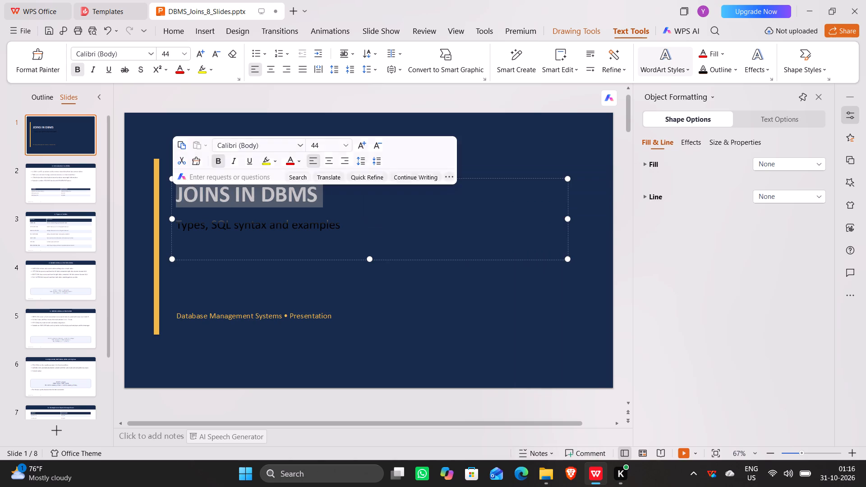
pyautogui.click(179, 195)
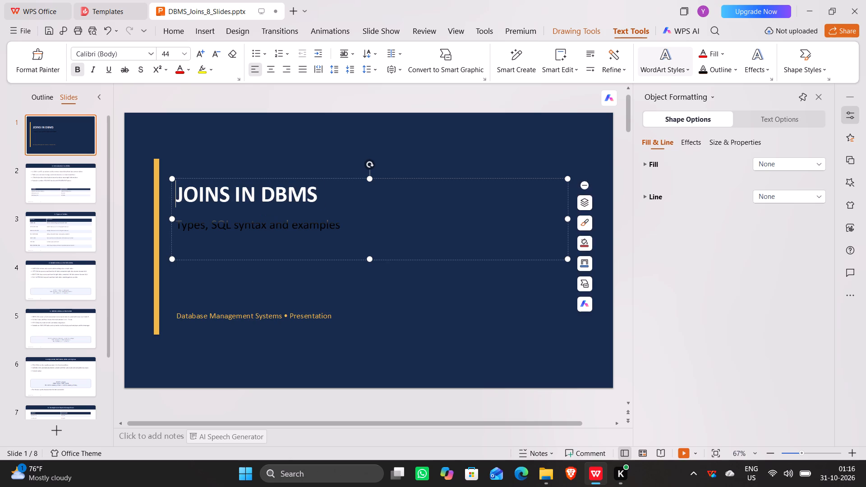
pyautogui.moveTo(179, 195); pyautogui.dragTo(350, 254)
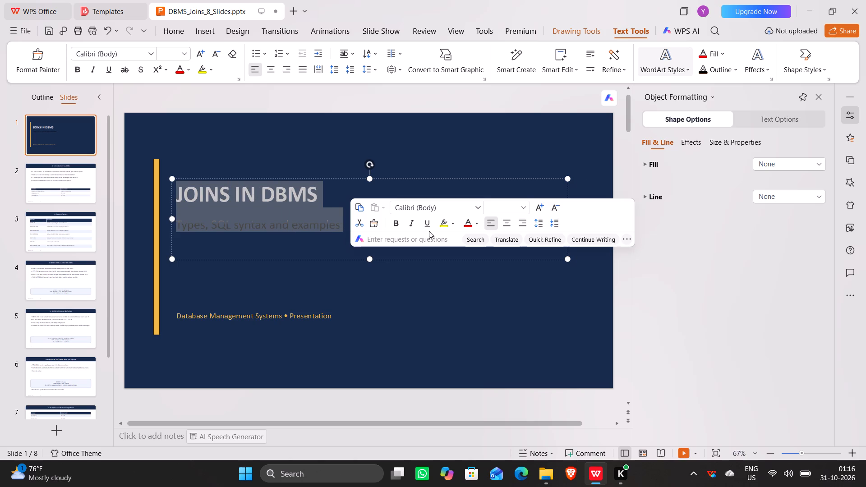
pyautogui.click(477, 226)
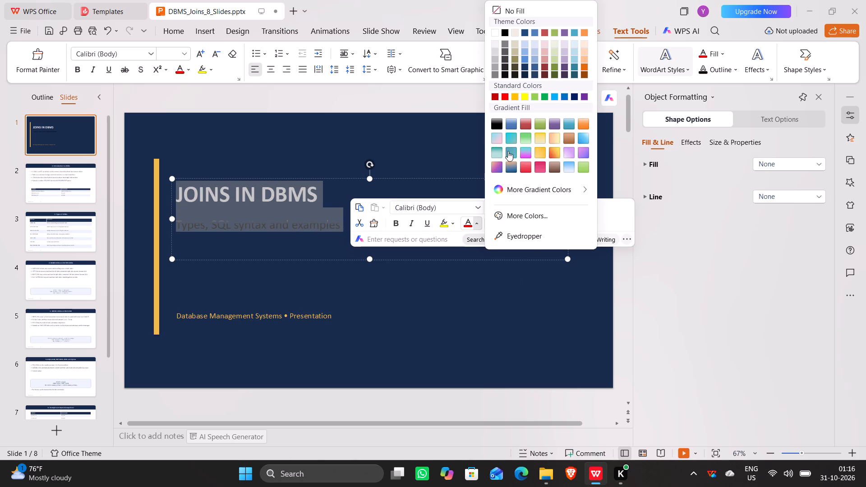
pyautogui.click(498, 124)
# Set the navy background rectangle on slide 1 to No fill.
pyautogui.click(257, 345)
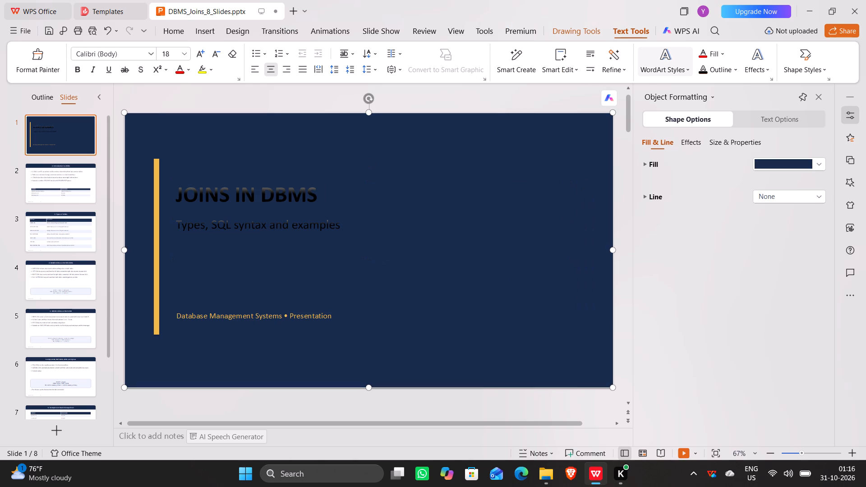
pyautogui.click(775, 162)
pyautogui.click(662, 186)
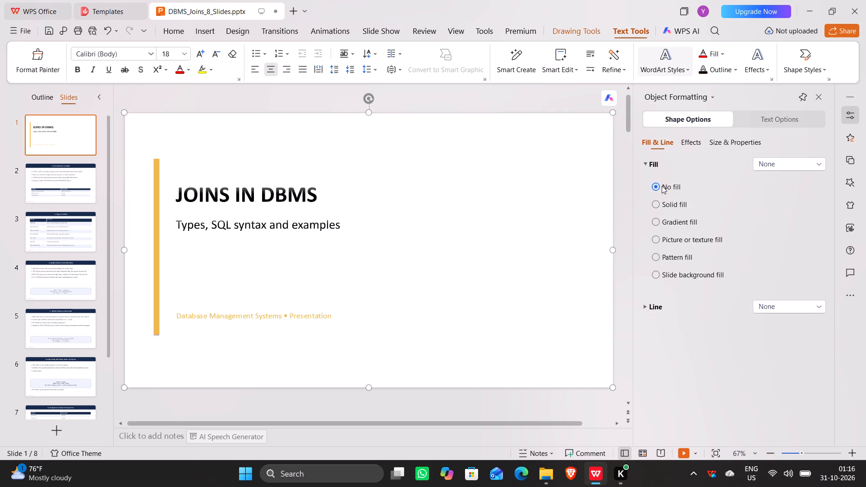
# Add a text box on slide 1 between the subtitle and the "Database Management Systems • Presentation" line, left-aligned with them.
pyautogui.click(338, 266)
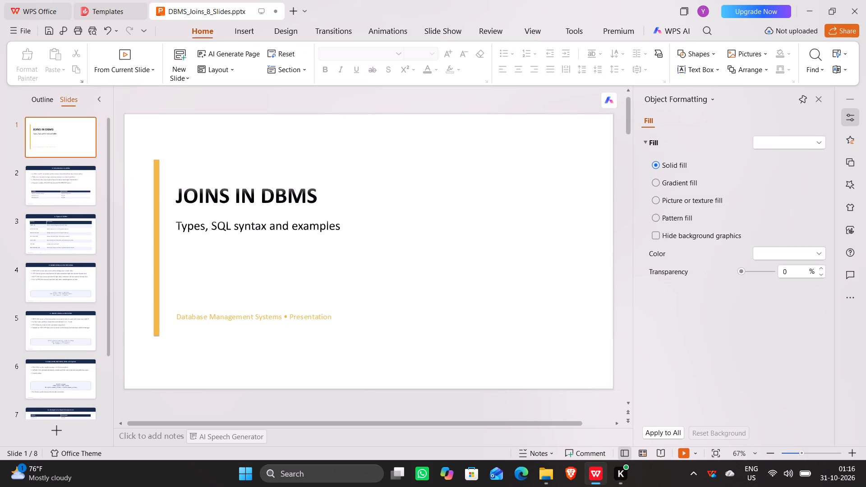
pyautogui.doubleClick(338, 266)
pyautogui.moveTo(374, 271); pyautogui.dragTo(369, 271)
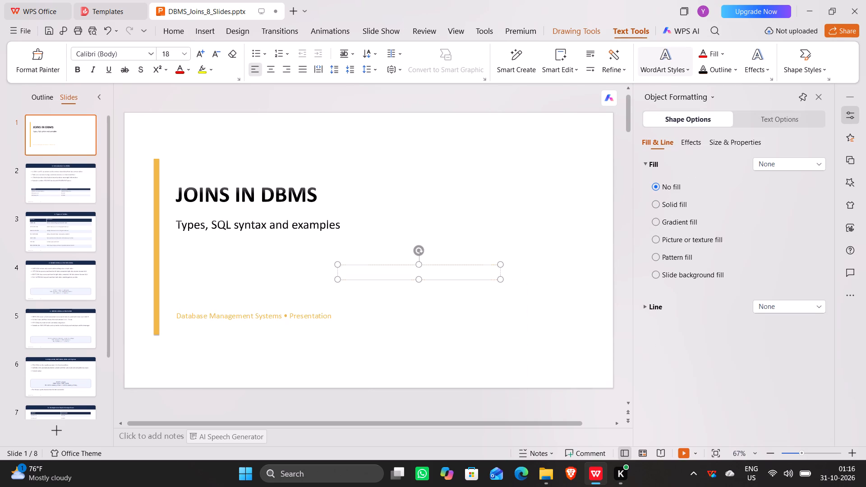
pyautogui.moveTo(369, 271); pyautogui.dragTo(220, 272)
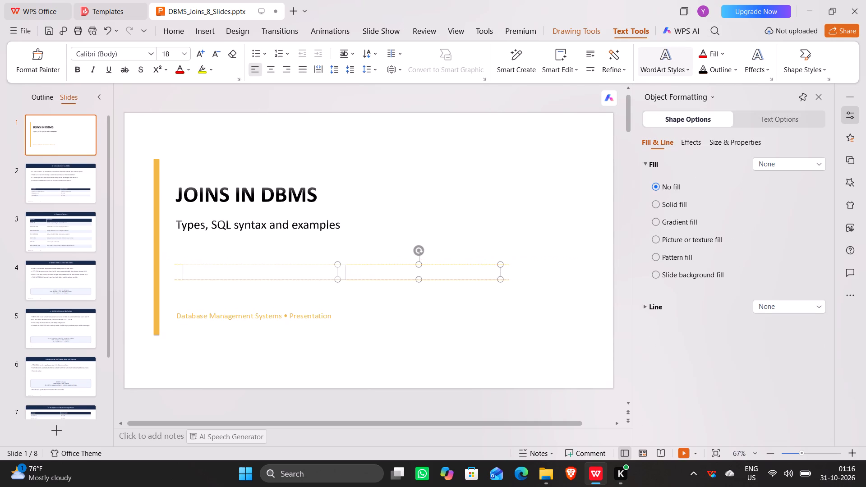
pyautogui.moveTo(220, 272); pyautogui.dragTo(213, 273)
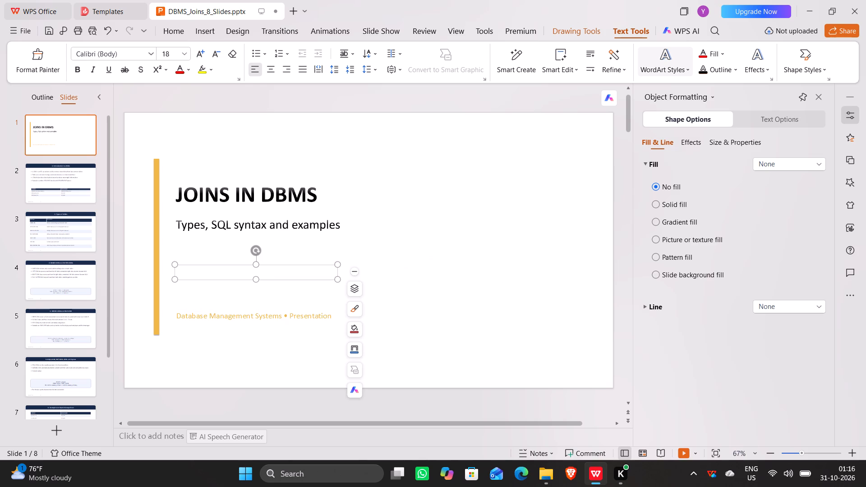
# Enter "NAME:" and "ROLL NO:" on two separate lines in the new text box.
pyautogui.click(213, 273)
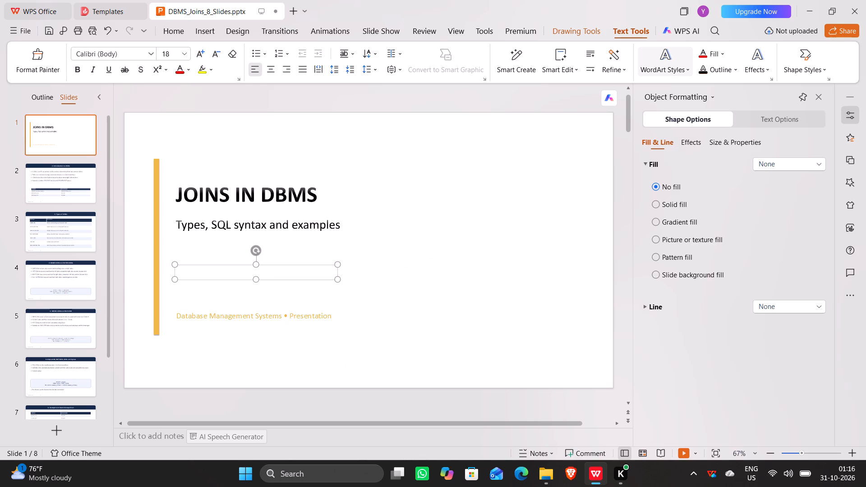
pyautogui.write('na')
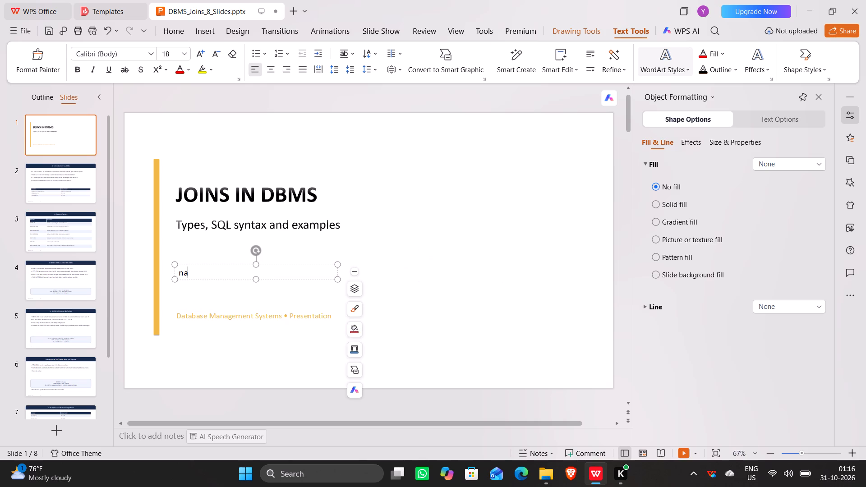
pyautogui.press('BackSpace')
pyautogui.press('BackSpace')
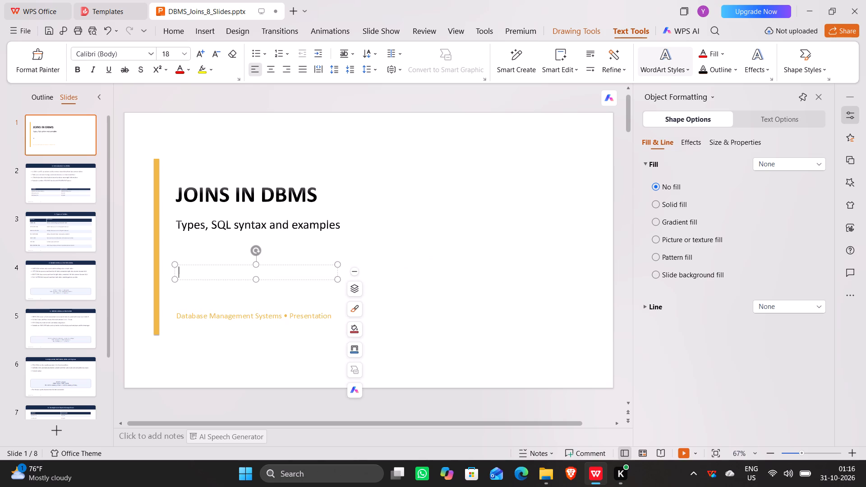
pyautogui.write('NAME')
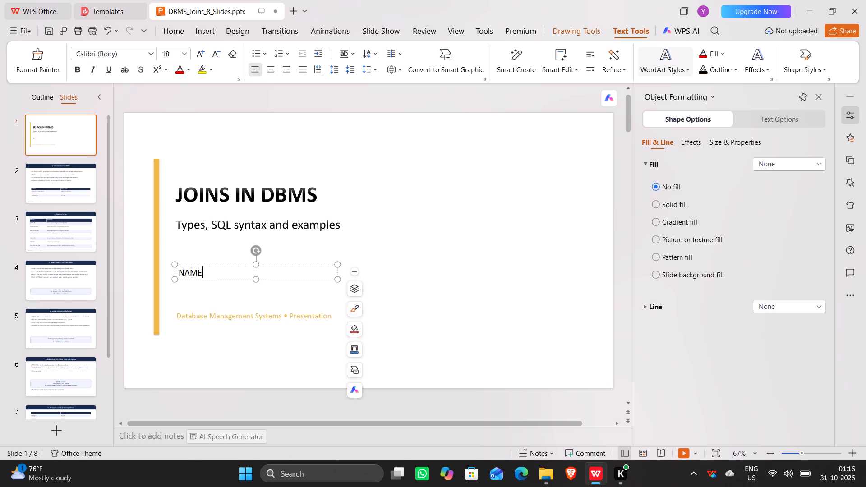
pyautogui.press('=')
pyautogui.press('BackSpace')
pyautogui.press('-')
pyautogui.press('BackSpace')
pyautogui.hotkey('shift', ':')
pyautogui.press('Return')
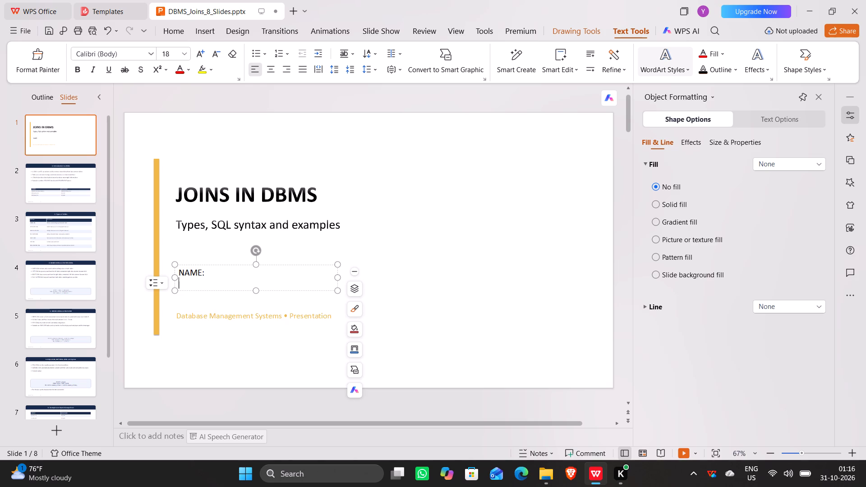
pyautogui.write('ROLL')
pyautogui.press('space')
pyautogui.write('NO')
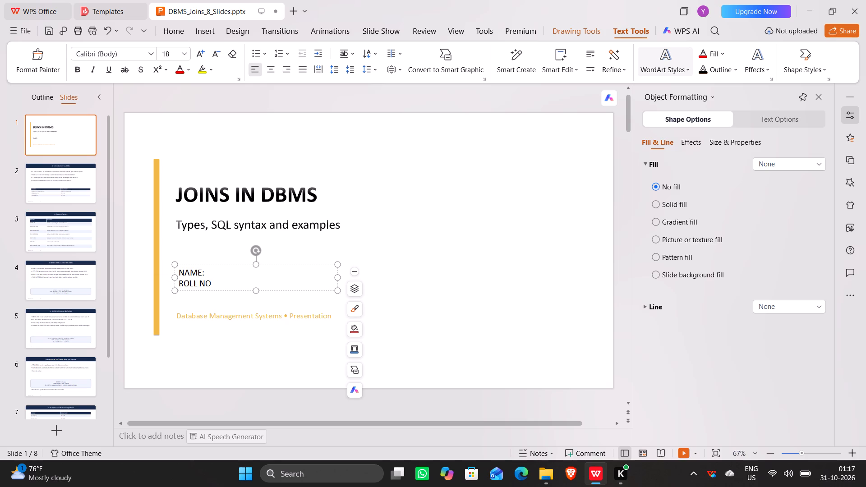
pyautogui.hotkey('shift', ':')
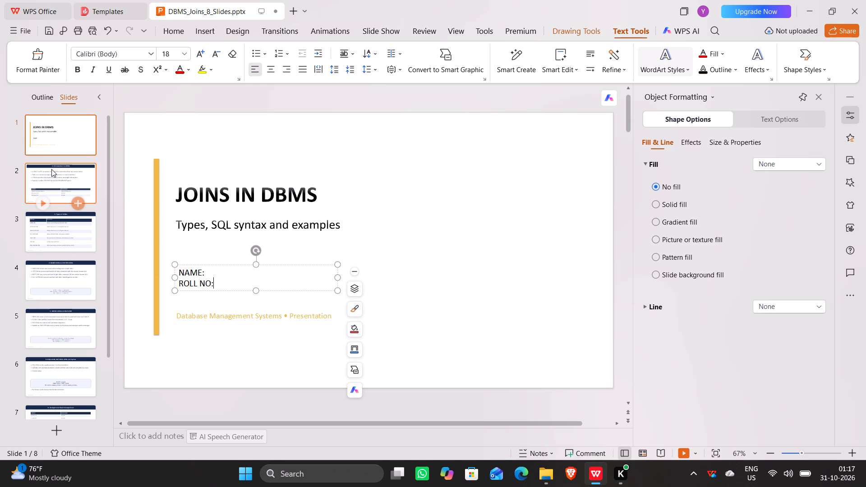
# On slide 2, change the title text "1. Introduction to JOINs" to solid black.
pyautogui.click(51, 169)
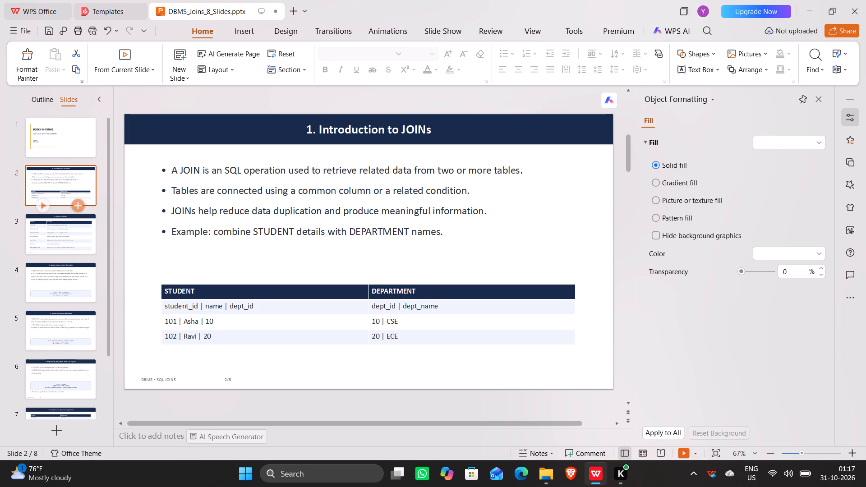
pyautogui.moveTo(431, 128); pyautogui.dragTo(292, 147)
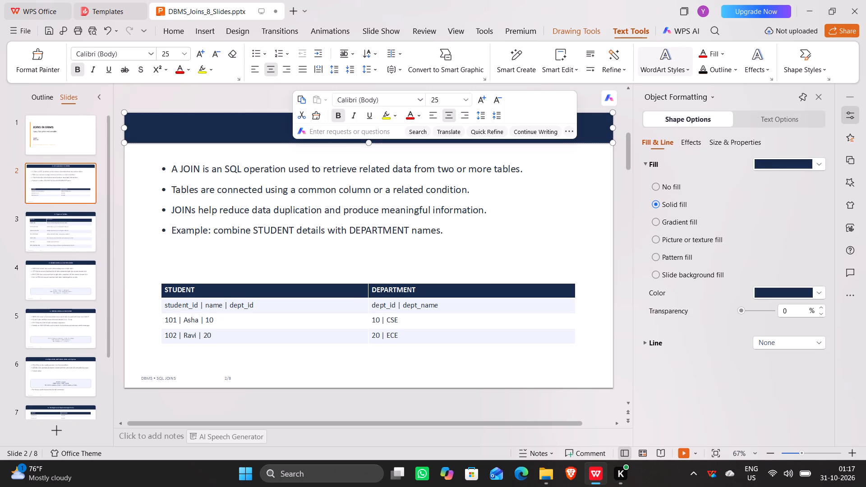
pyautogui.click(415, 117)
pyautogui.click(420, 117)
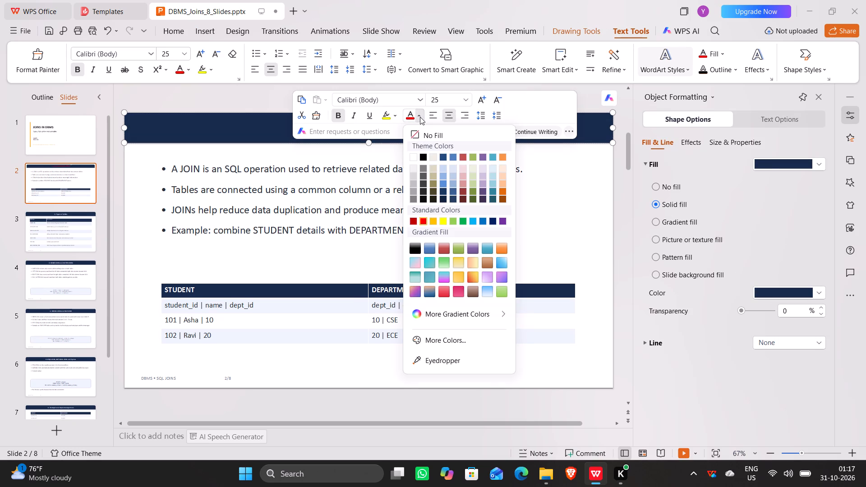
pyautogui.moveTo(417, 154); pyautogui.dragTo(424, 156)
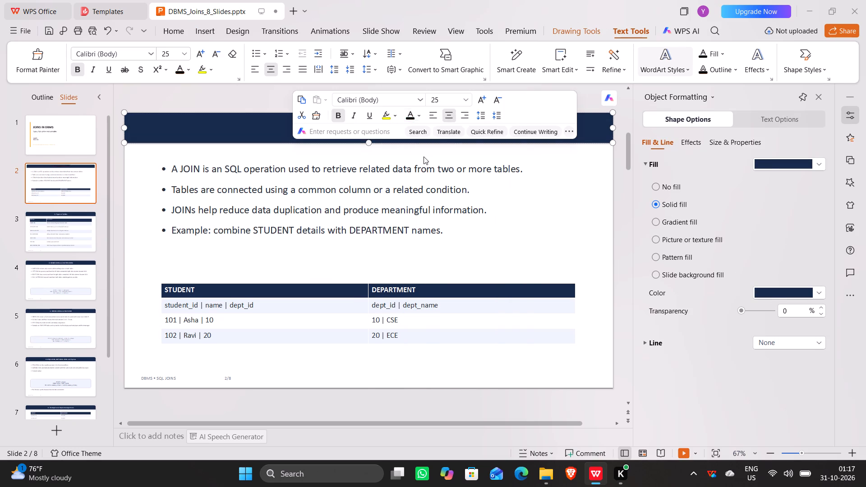
pyautogui.click(424, 156)
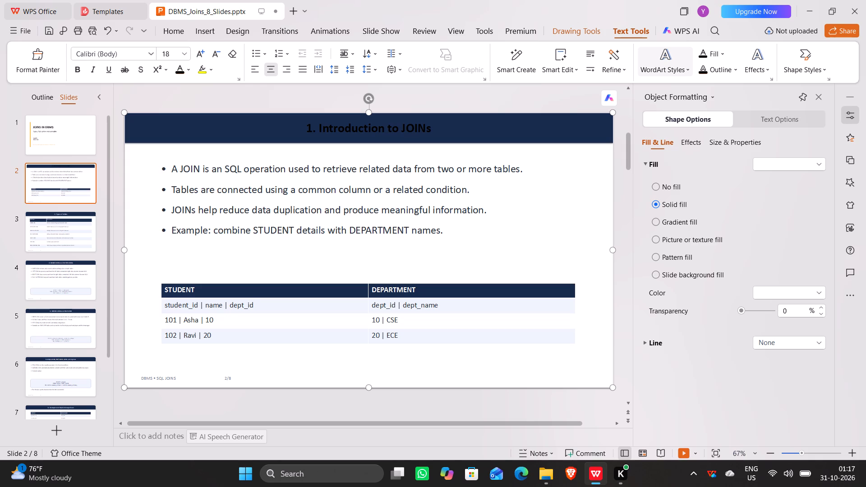
# Change the table header texts "DEPARTMENT" and "STUDENT" on slide 2 to black.
pyautogui.moveTo(419, 288); pyautogui.dragTo(372, 289)
pyautogui.click(488, 259)
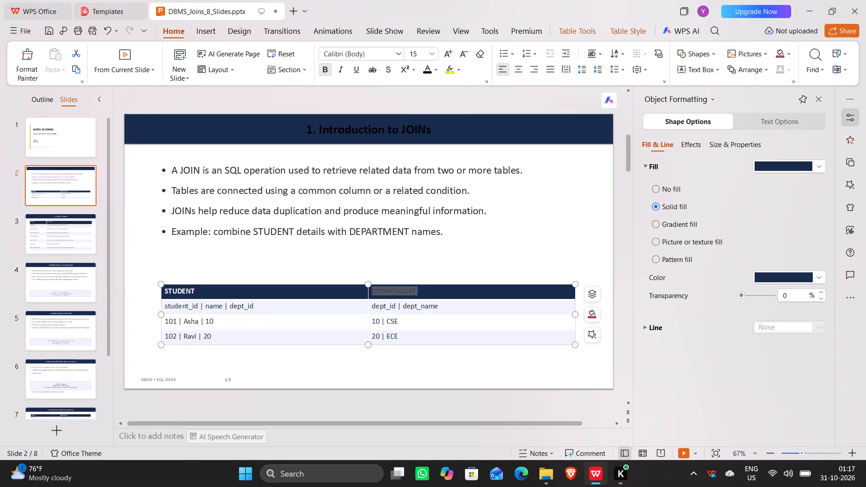
pyautogui.moveTo(193, 289); pyautogui.dragTo(160, 290)
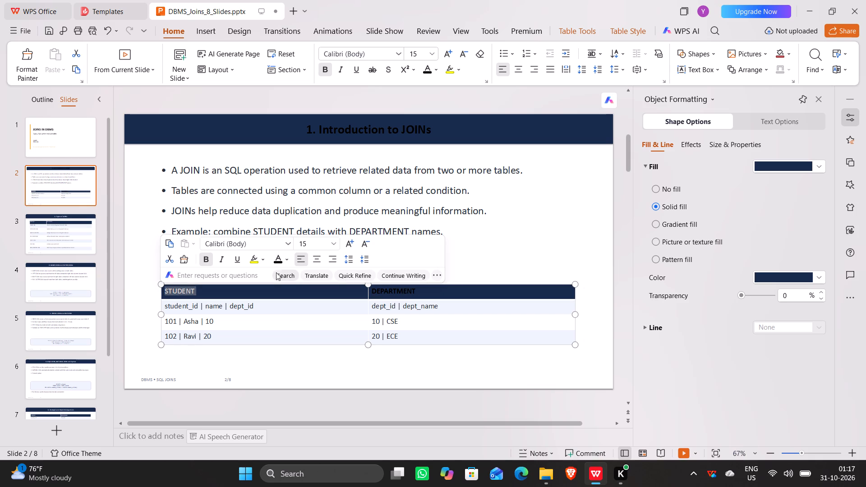
pyautogui.click(278, 261)
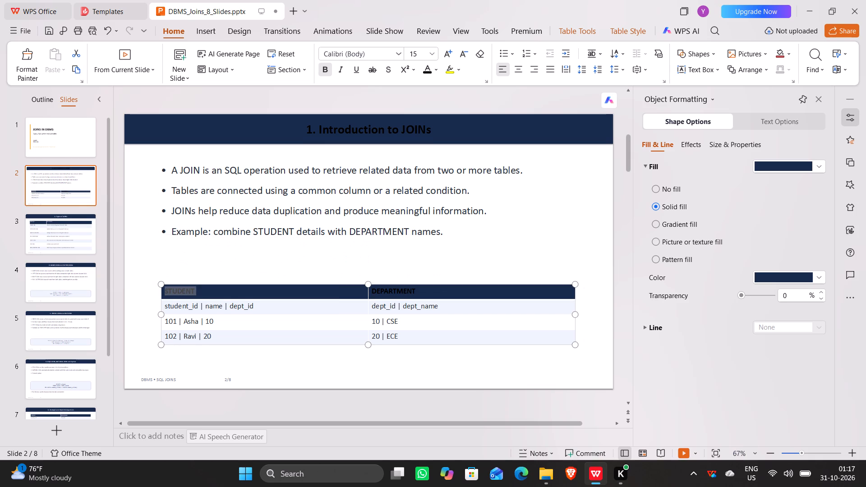
# Set the navy title bar on slide 2 to No fill.
pyautogui.click(534, 129)
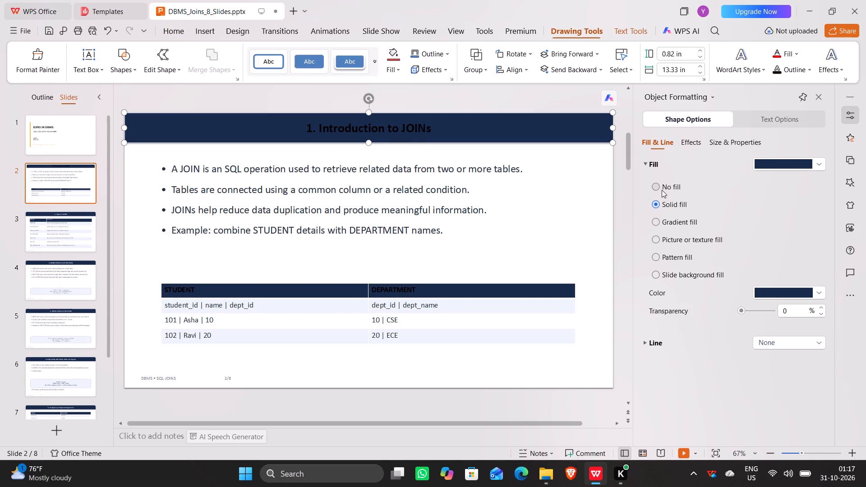
pyautogui.click(662, 190)
# Set the "DEPARTMENT" and "STUDENT" header cells of the slide 2 table to No fill.
pyautogui.click(571, 295)
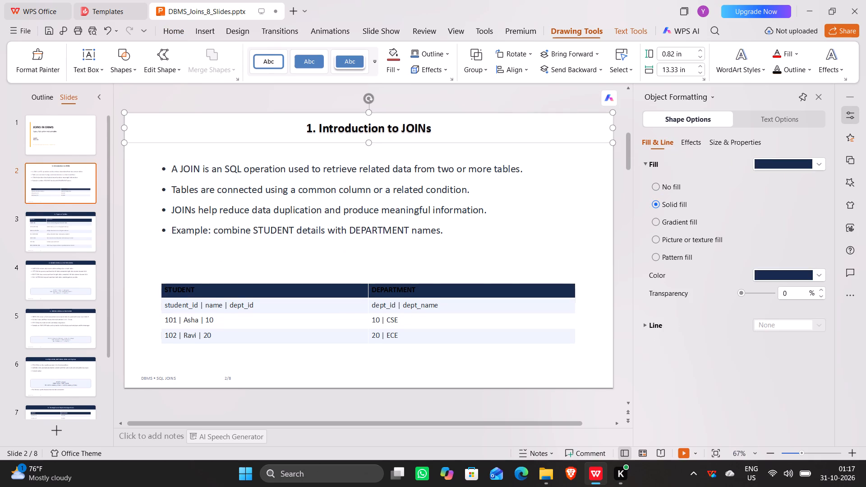
pyautogui.click(654, 187)
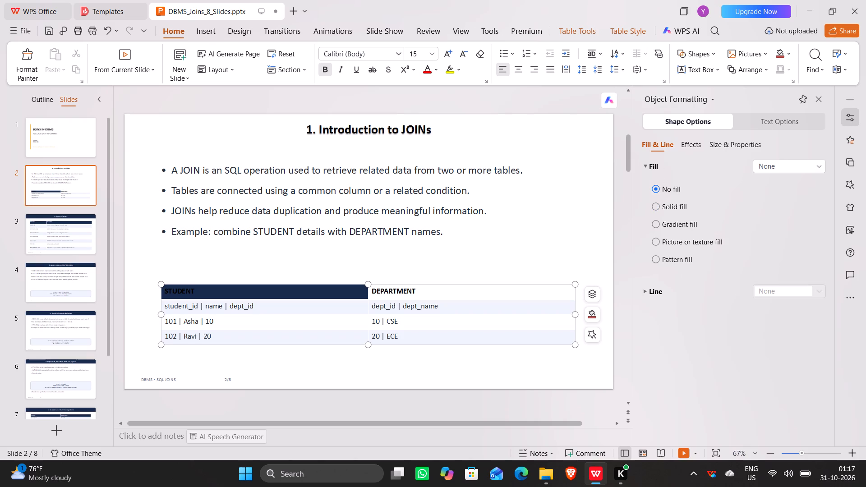
pyautogui.click(340, 290)
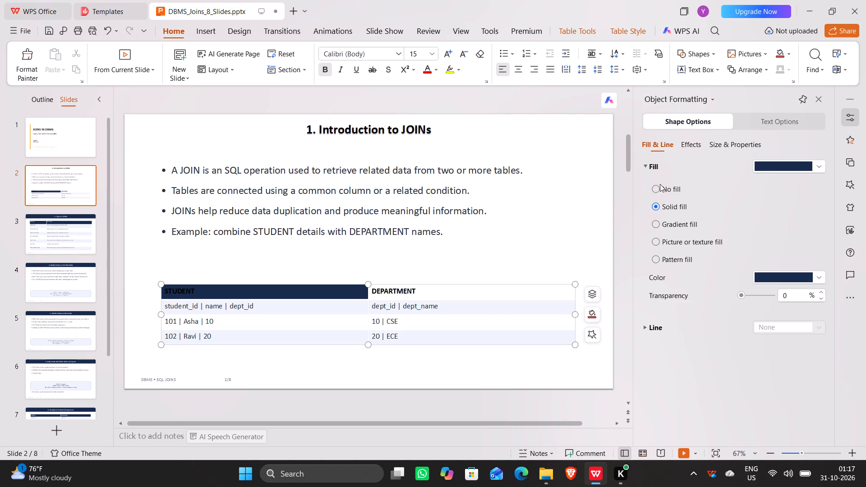
pyautogui.click(664, 186)
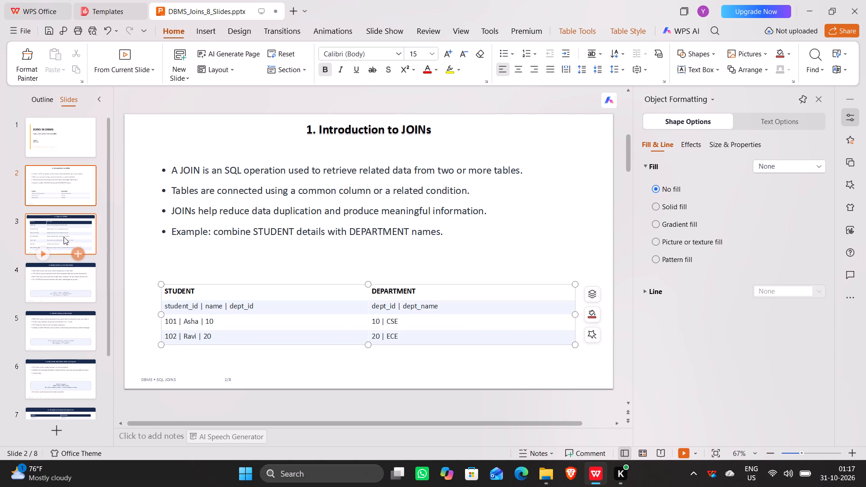
# On slide 3, change the title text "2. Types of JOINs" to black.
pyautogui.click(64, 237)
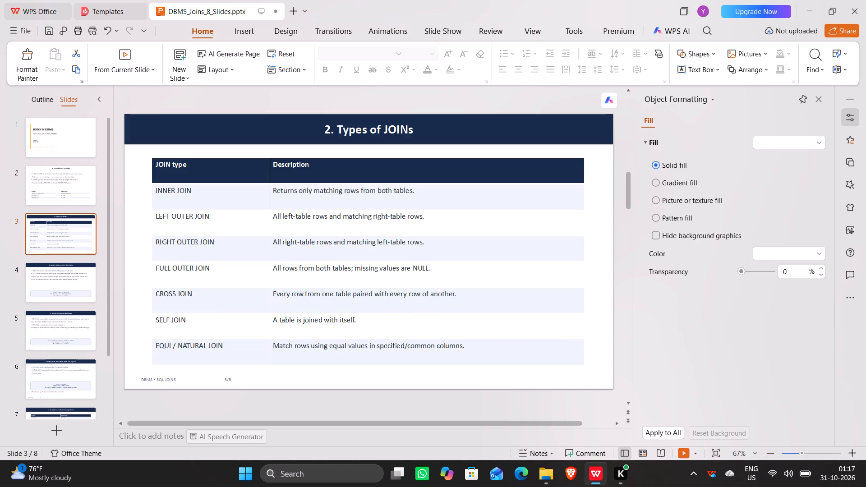
pyautogui.moveTo(411, 129); pyautogui.dragTo(323, 133)
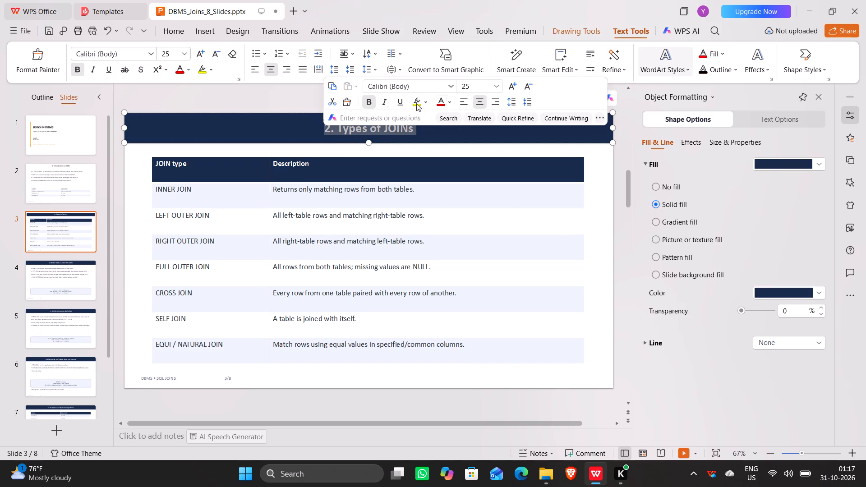
pyautogui.click(454, 101)
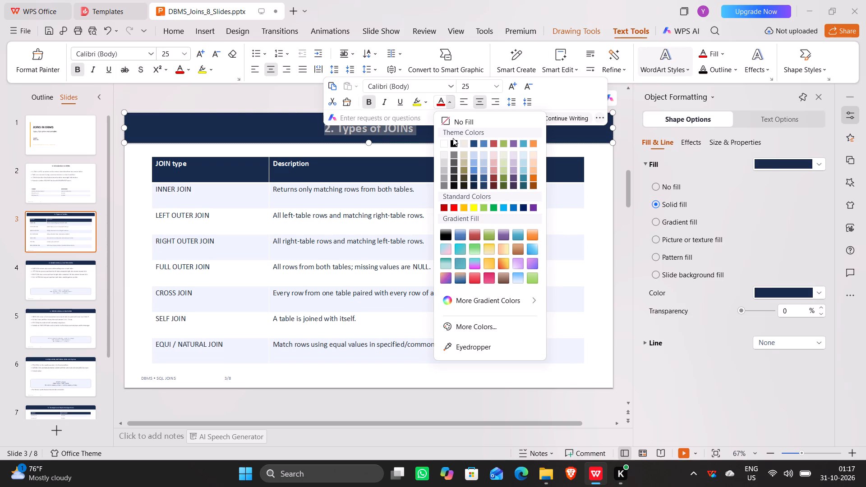
pyautogui.click(453, 138)
pyautogui.click(455, 142)
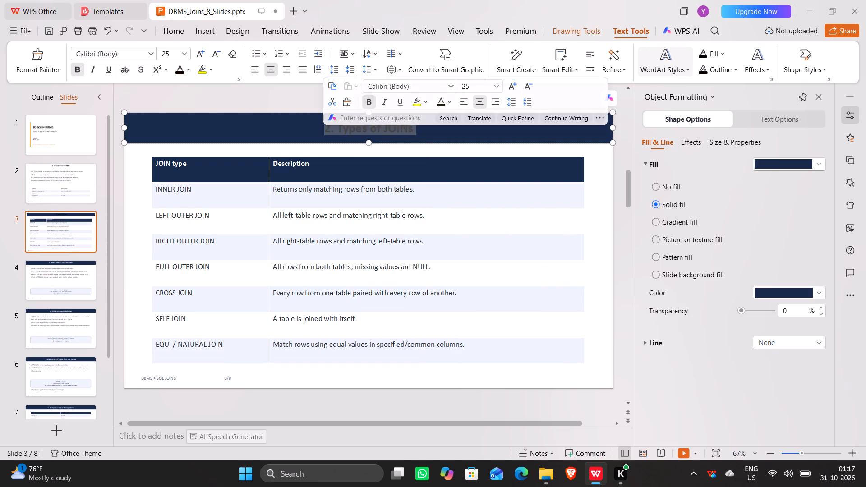
# Change the table header texts "Description" and "JOIN type" on slide 3 to black.
pyautogui.moveTo(311, 164); pyautogui.dragTo(270, 169)
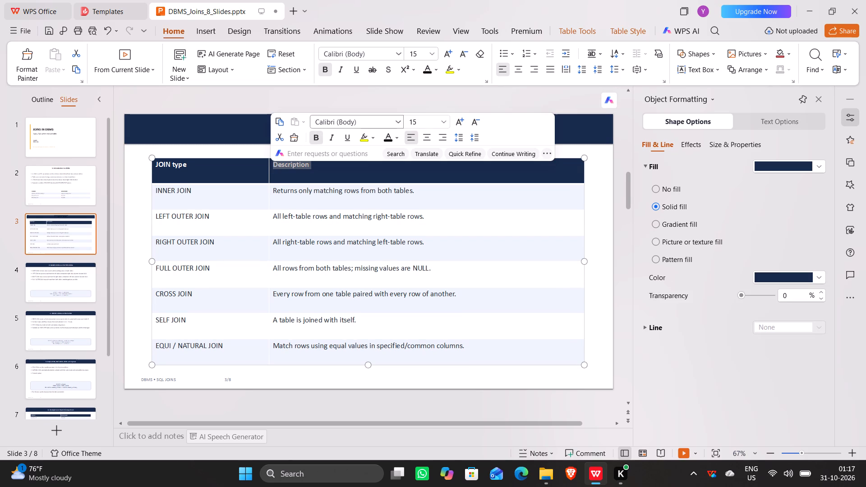
pyautogui.click(386, 137)
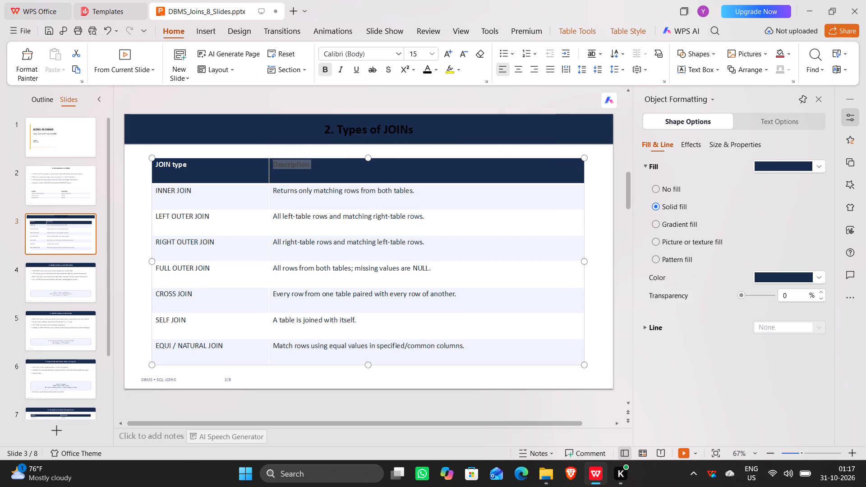
pyautogui.moveTo(185, 164); pyautogui.dragTo(152, 165)
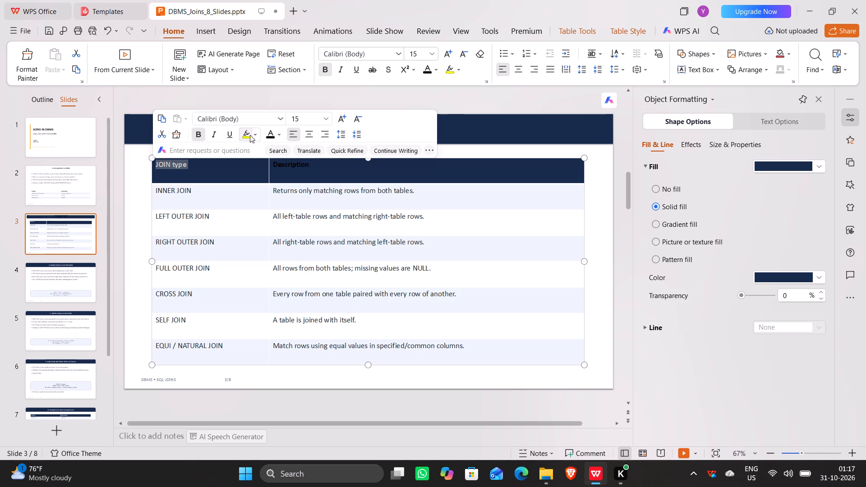
pyautogui.click(269, 133)
# Set the navy title bar and the table's header row on slide 3 to No fill.
pyautogui.click(481, 127)
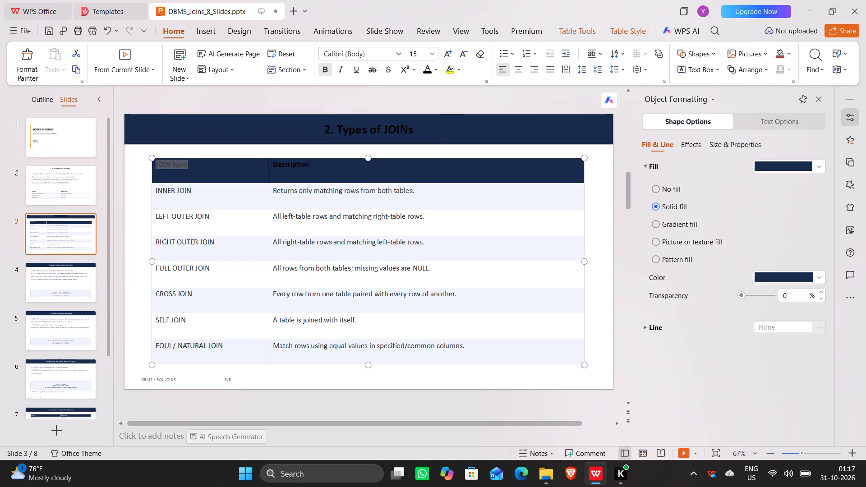
pyautogui.click(667, 187)
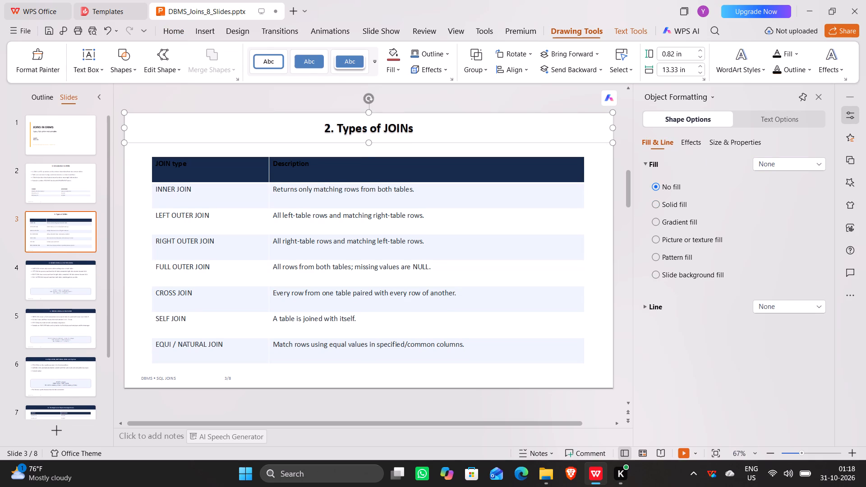
pyautogui.moveTo(362, 169); pyautogui.dragTo(253, 172)
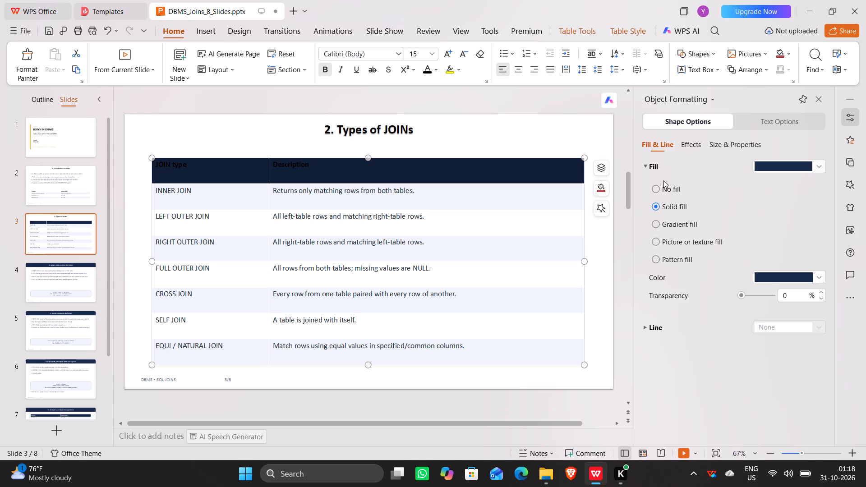
pyautogui.click(659, 188)
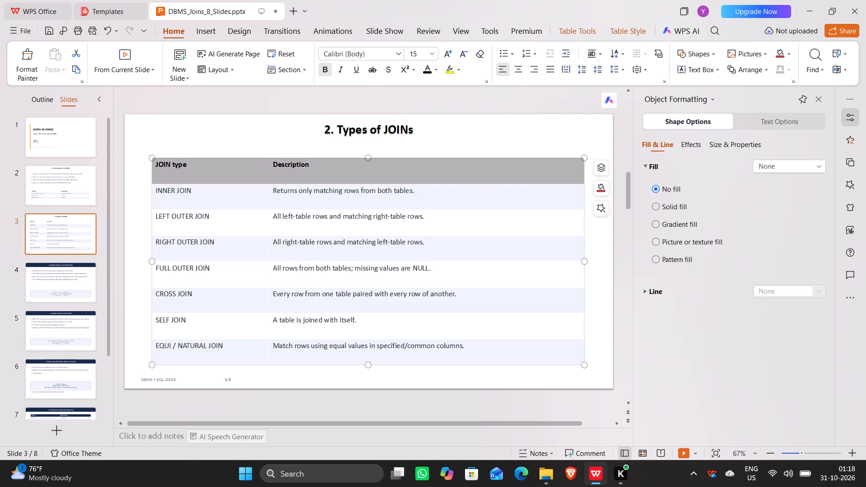
# Delete the page number "3/8" from the footer of slide 3.
pyautogui.click(230, 380)
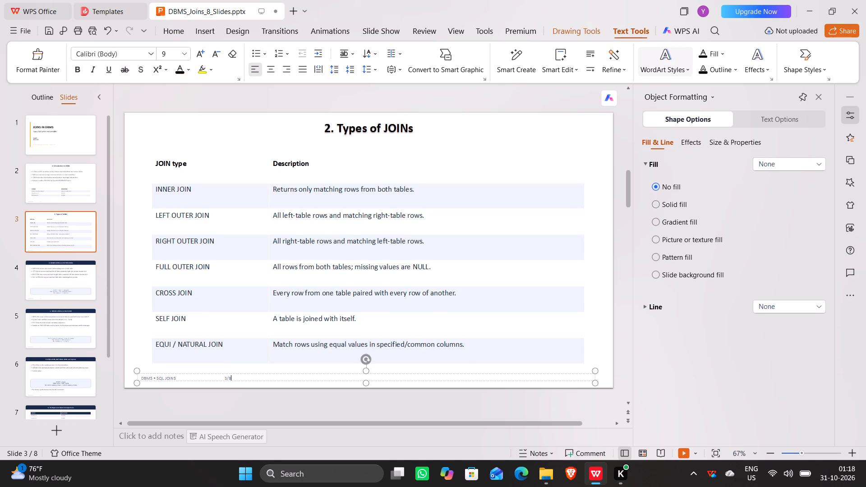
pyautogui.press('BackSpace')
pyautogui.press('BackSpace')
pyautogui.press('BackSpace')
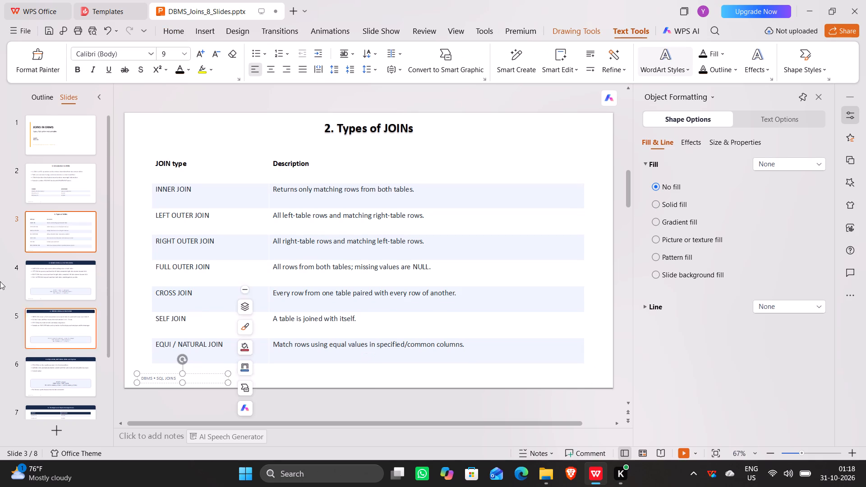
# Delete the page number "2/8" from the footer of slide 2.
pyautogui.click(43, 177)
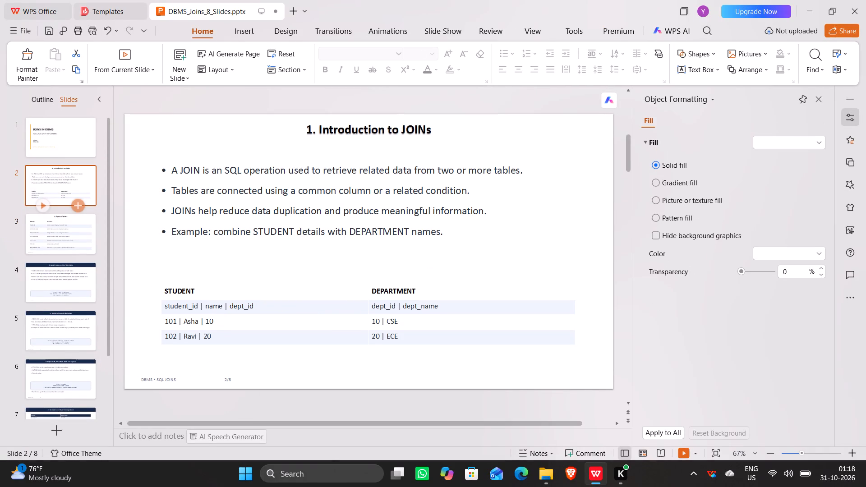
pyautogui.click(229, 381)
pyautogui.press('BackSpace')
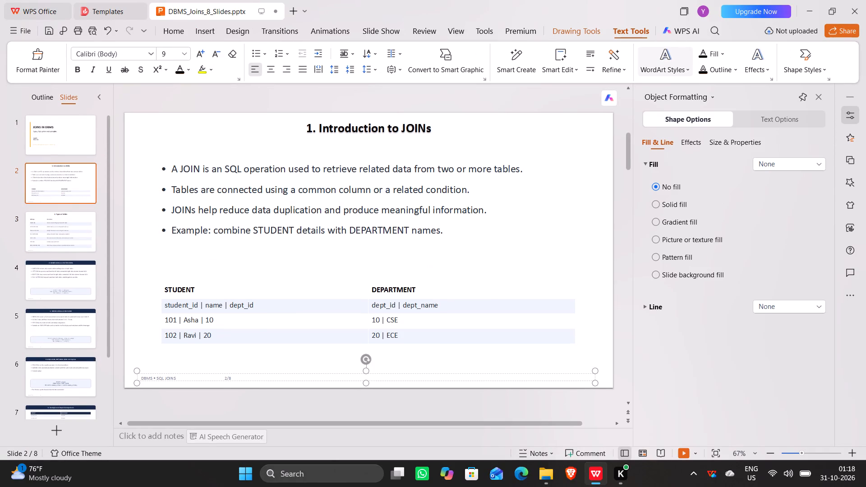
pyautogui.press('BackSpace')
pyautogui.press('Right')
pyautogui.press('BackSpace')
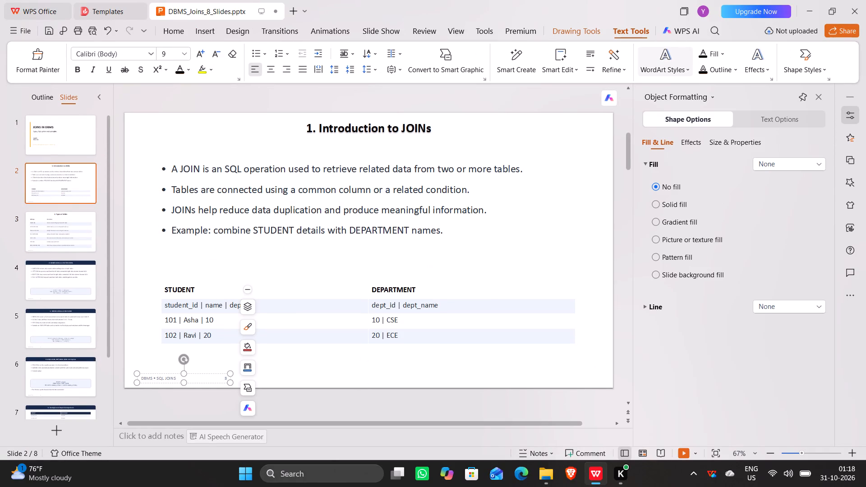
# On slide 4, make the title "3. INNER JOIN and OUTER JOINs" black and set its title bar to No fill.
pyautogui.click(58, 281)
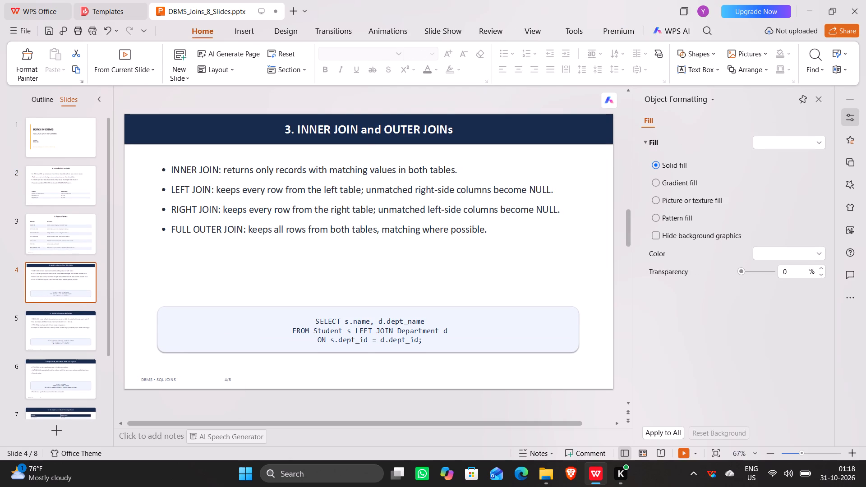
pyautogui.moveTo(453, 129); pyautogui.dragTo(285, 137)
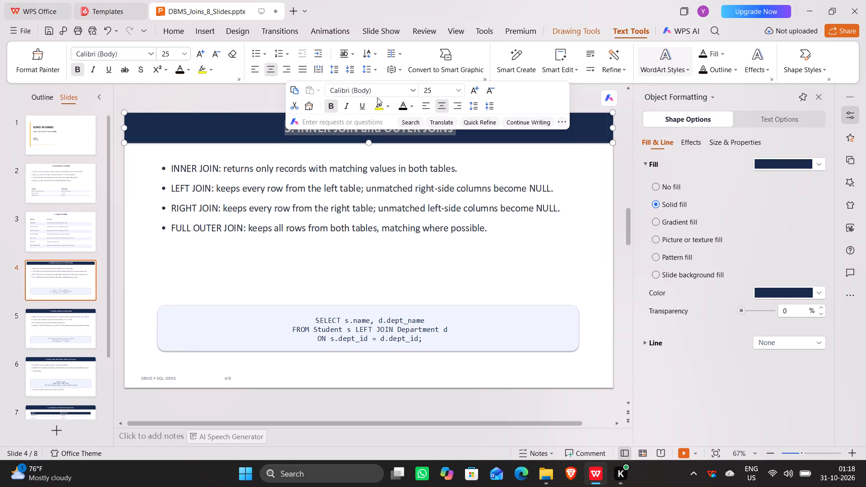
pyautogui.click(404, 104)
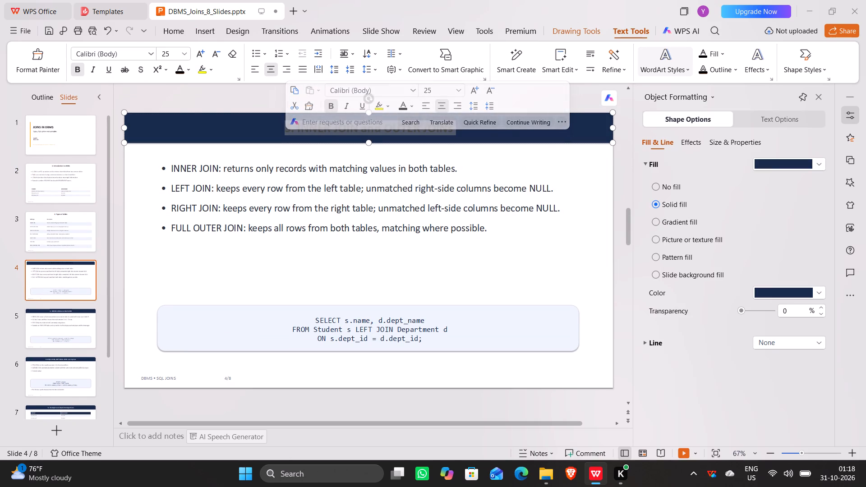
pyautogui.click(256, 121)
pyautogui.click(256, 121)
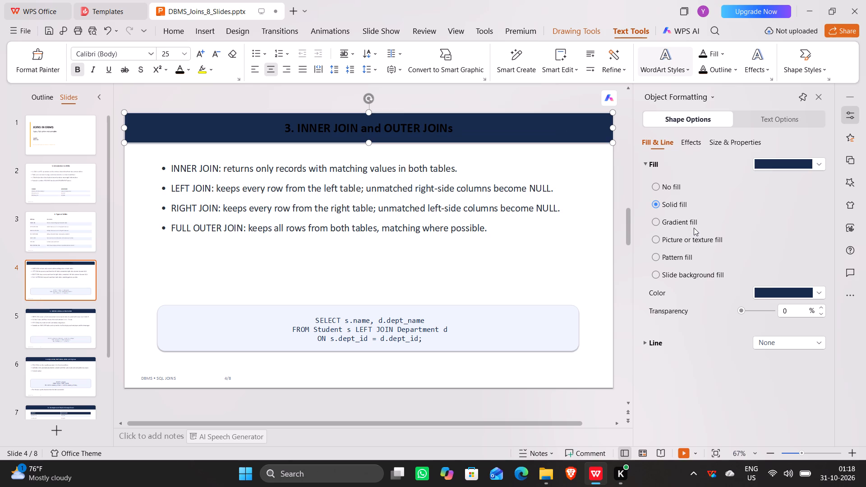
pyautogui.click(660, 184)
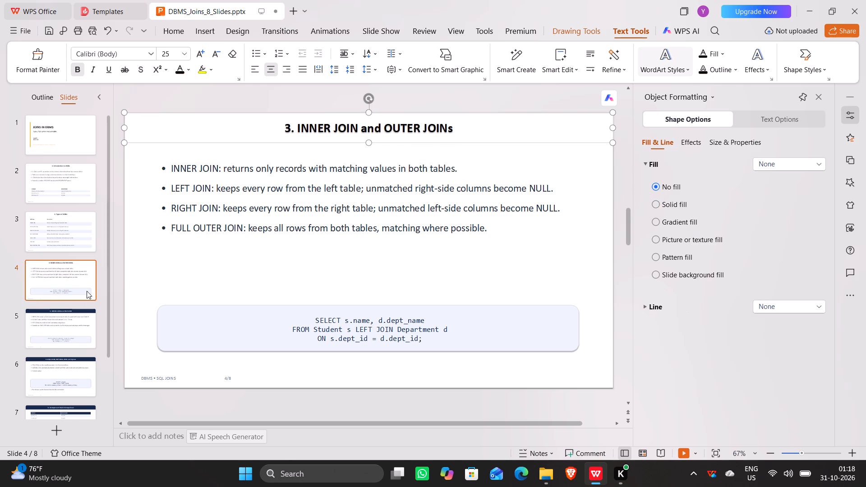
# On slide 5, make the title "4. CROSS JOIN and SELF JOIN" black and set its title bar to No fill.
pyautogui.click(73, 309)
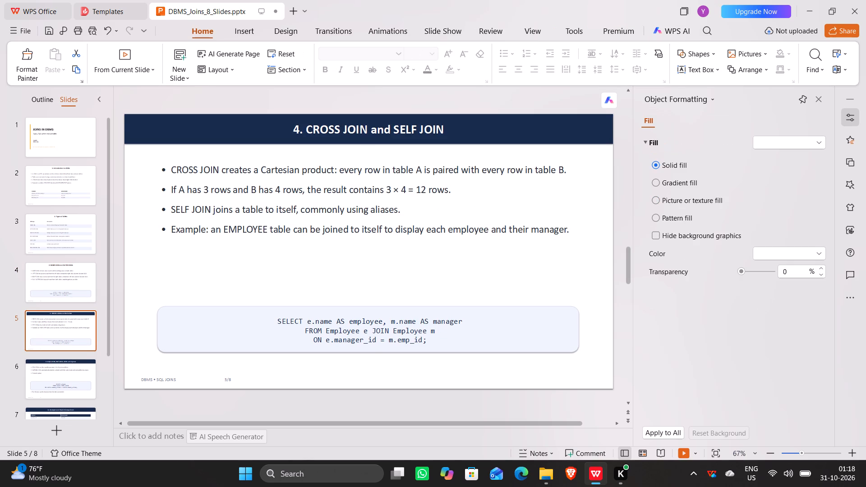
pyautogui.moveTo(444, 128); pyautogui.dragTo(290, 142)
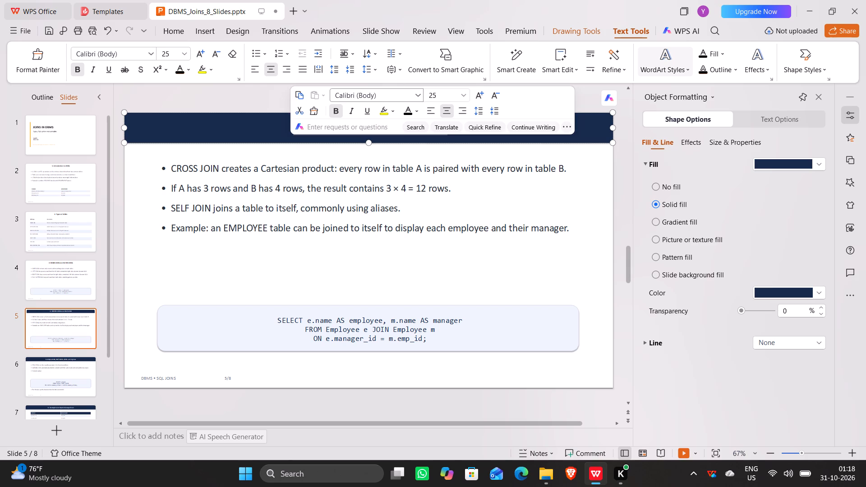
pyautogui.click(405, 113)
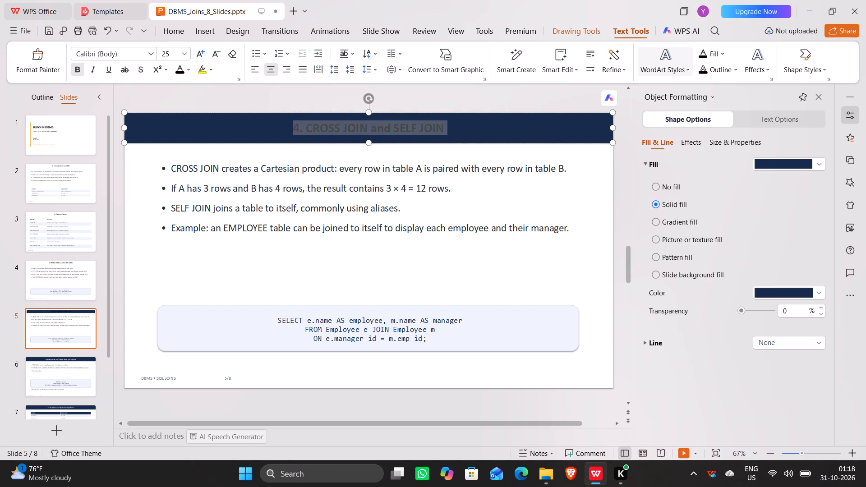
pyautogui.click(232, 128)
pyautogui.click(658, 184)
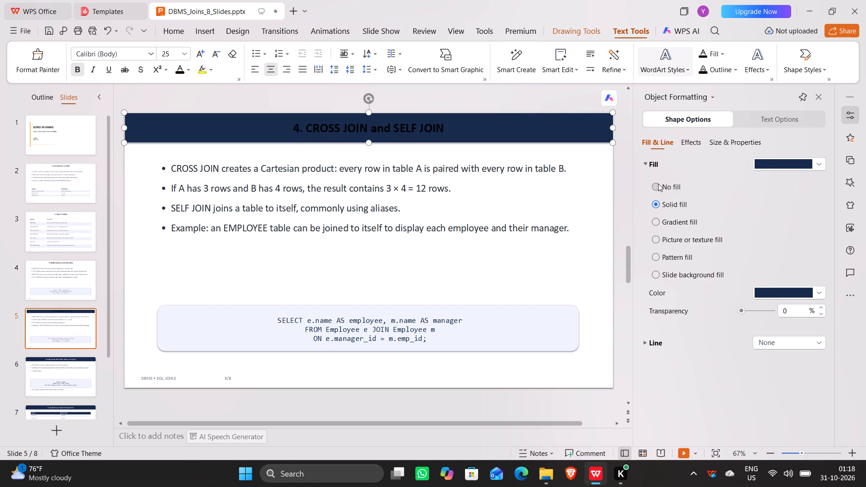
# On slide 6, make the title "5. EQUI JOIN, NATURAL JOIN and Syntax" black and set its title bar to No fill.
pyautogui.click(41, 380)
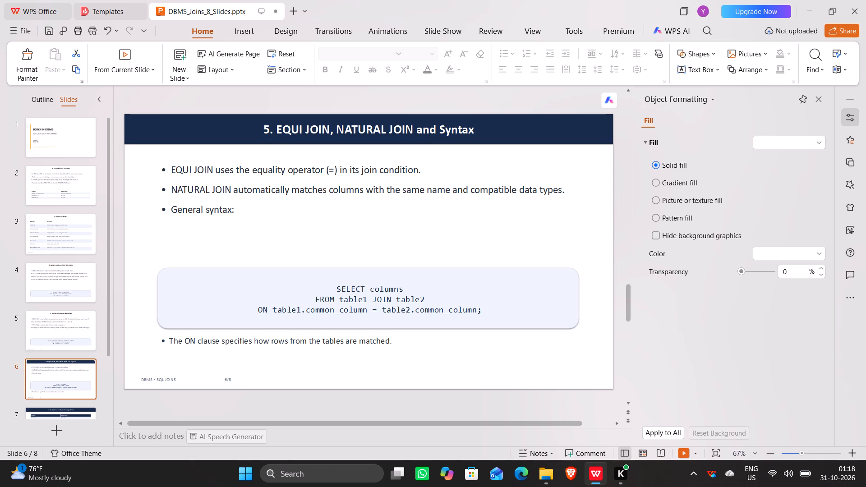
pyautogui.moveTo(472, 130); pyautogui.dragTo(250, 157)
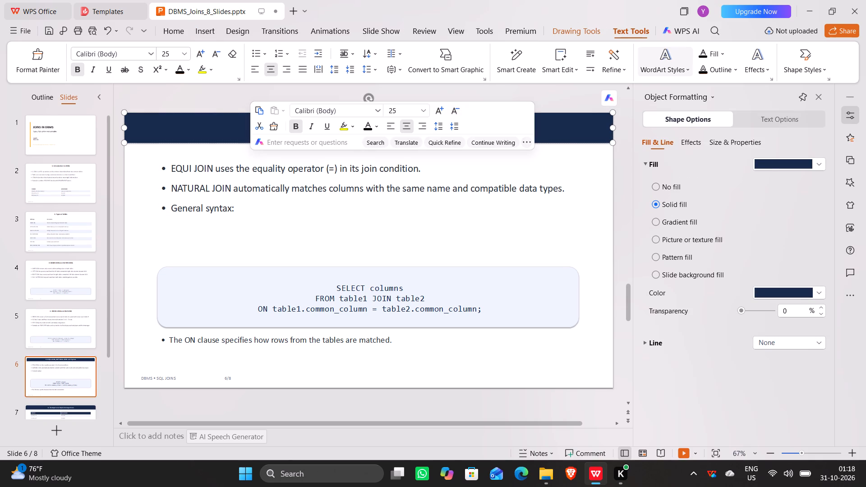
pyautogui.click(364, 128)
pyautogui.click(562, 134)
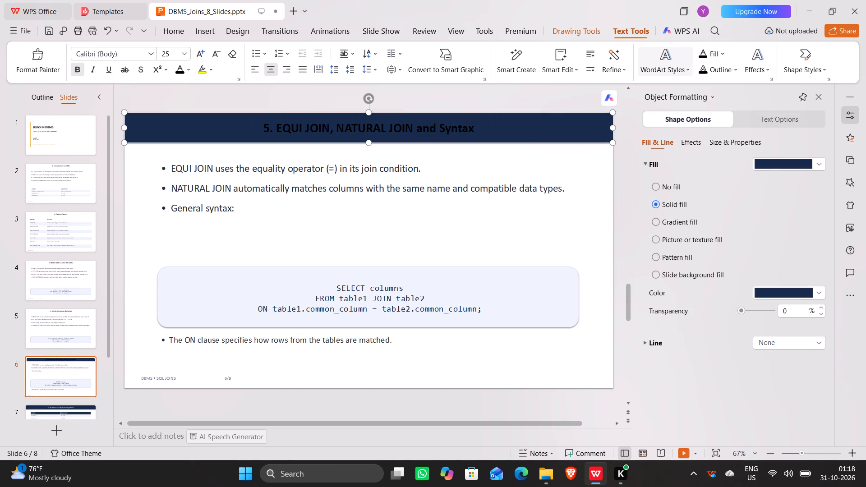
pyautogui.click(658, 184)
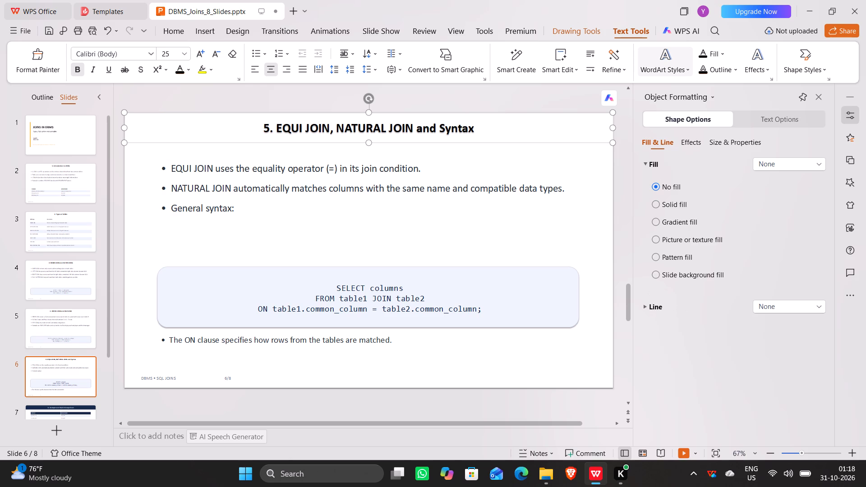
# On slide 7, change the title text "6. Example and Quick Comparison" to black.
pyautogui.scroll(-2, 86, 288)
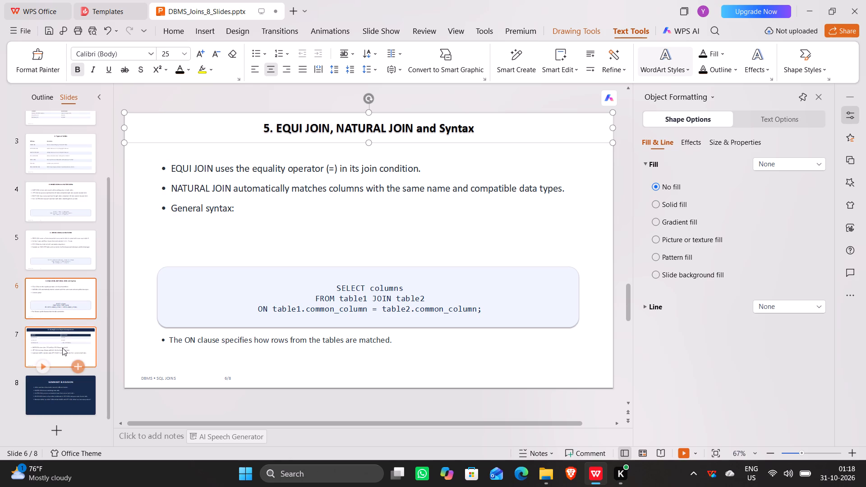
pyautogui.click(62, 348)
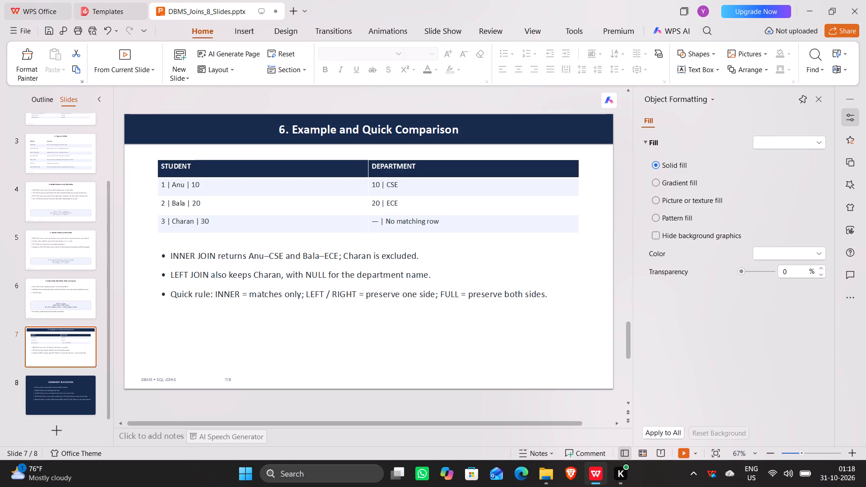
pyautogui.moveTo(458, 129); pyautogui.dragTo(272, 144)
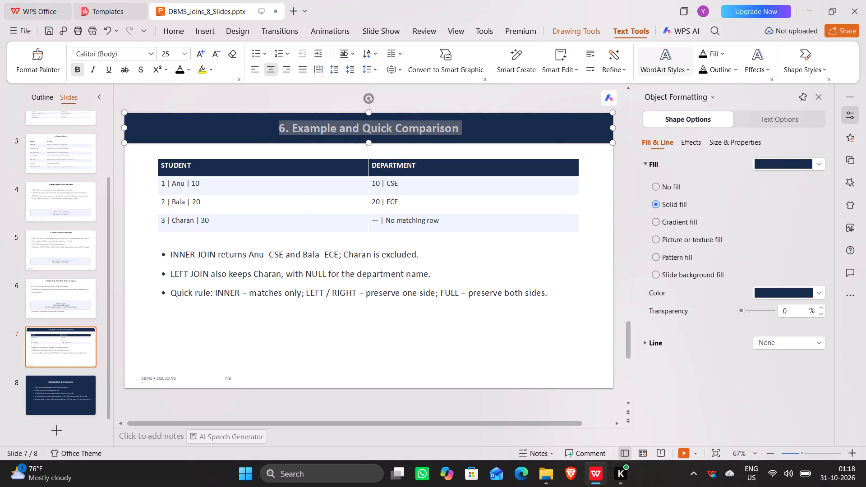
pyautogui.click(391, 110)
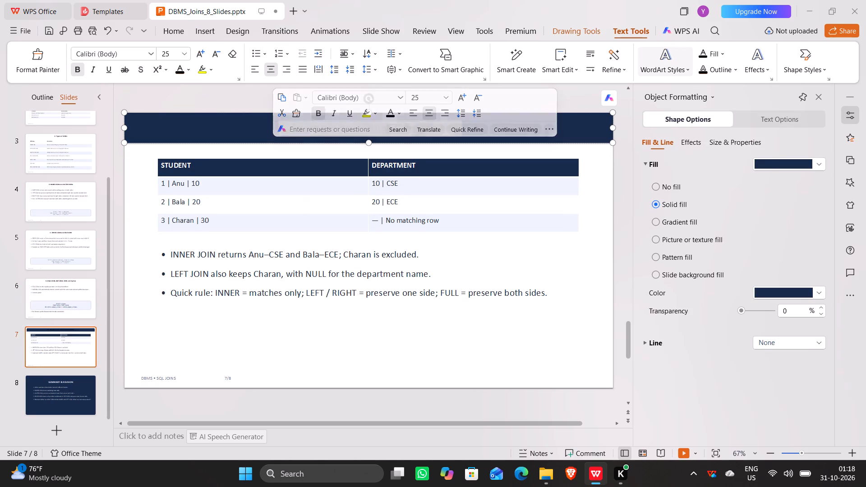
# On slide 7, change the table header texts "DEPARTMENT" and "STUDENT" to black.
pyautogui.moveTo(416, 168); pyautogui.dragTo(391, 170)
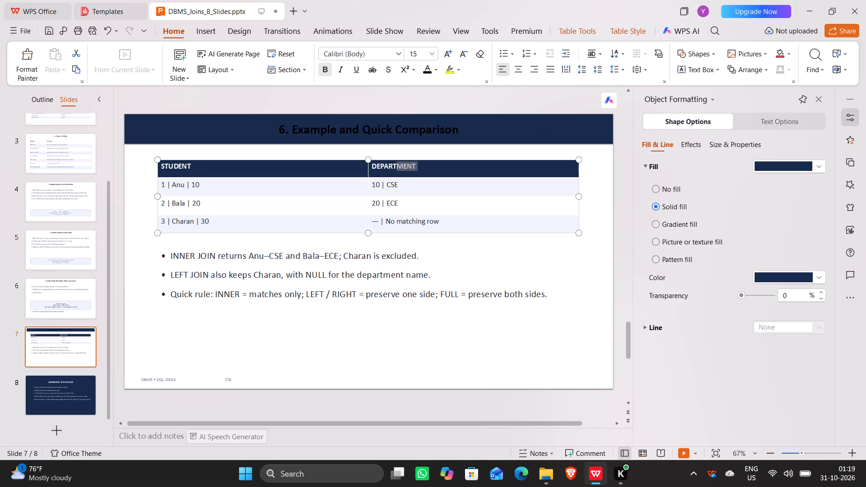
pyautogui.moveTo(391, 170); pyautogui.dragTo(371, 169)
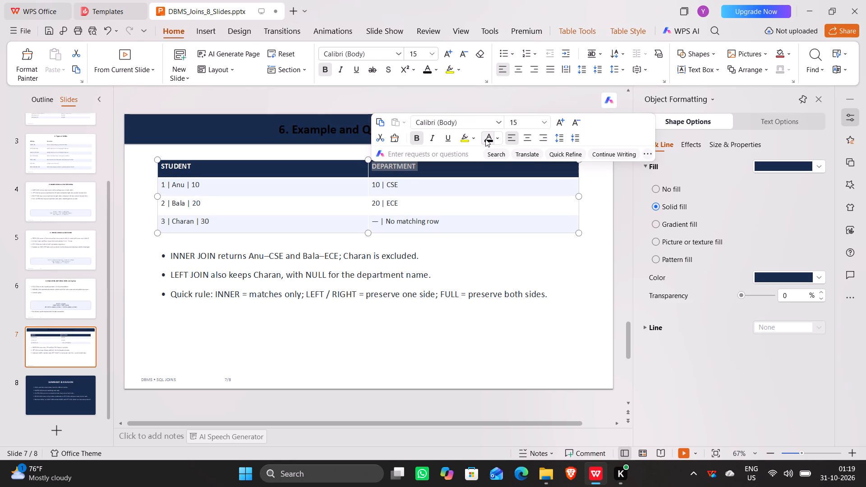
pyautogui.click(485, 139)
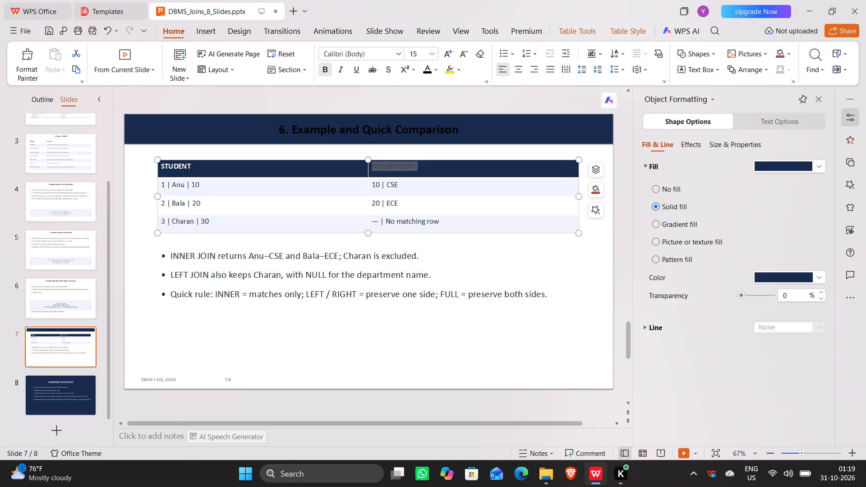
pyautogui.moveTo(192, 164); pyautogui.dragTo(153, 164)
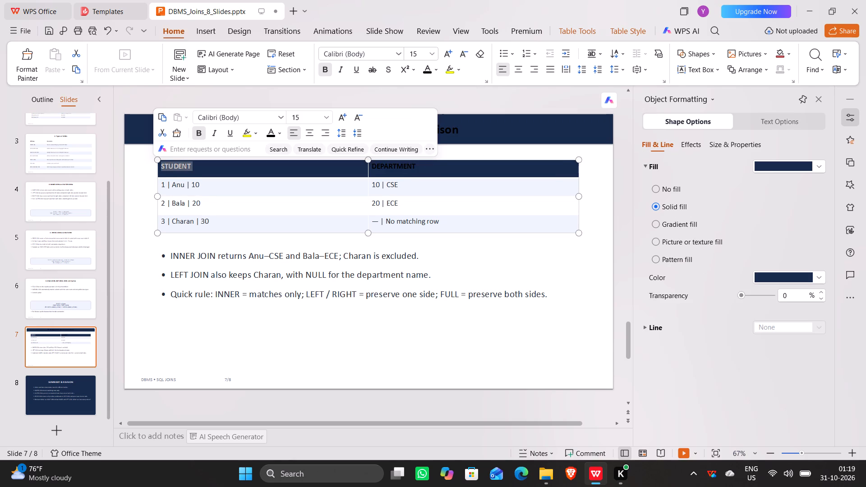
pyautogui.click(266, 132)
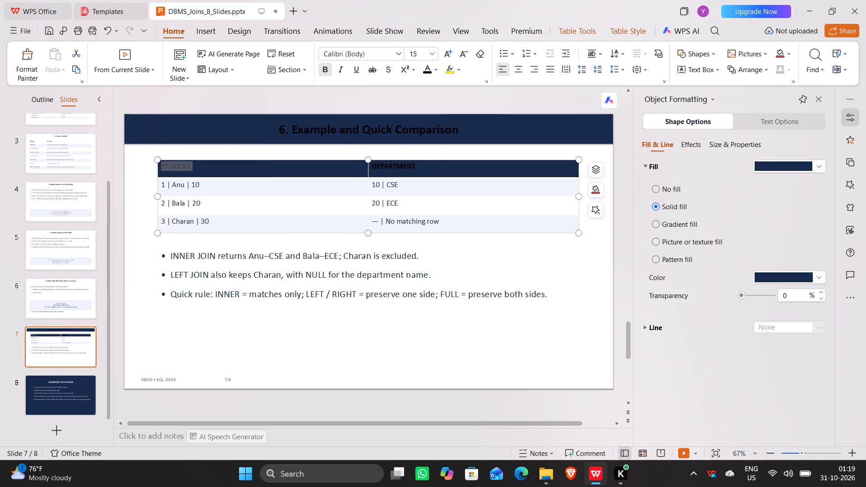
# Set the title bar and the table's header row on slide 7 to No fill.
pyautogui.click(520, 114)
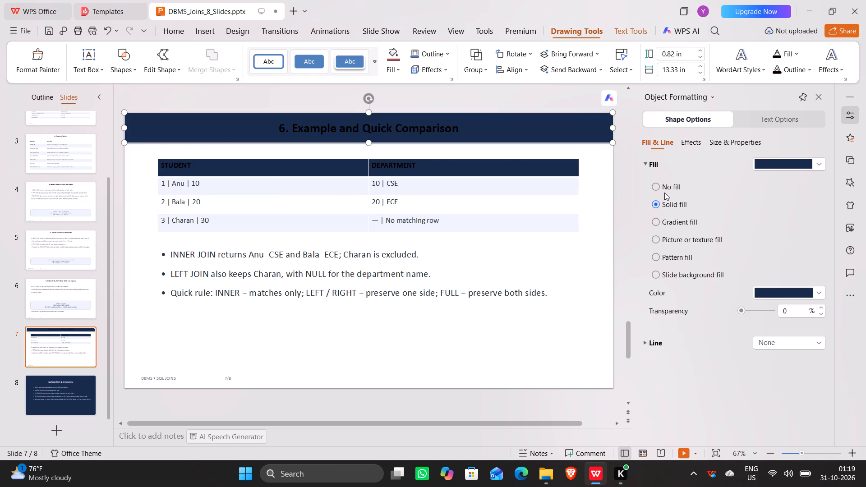
pyautogui.moveTo(664, 193); pyautogui.dragTo(653, 182)
pyautogui.click(653, 182)
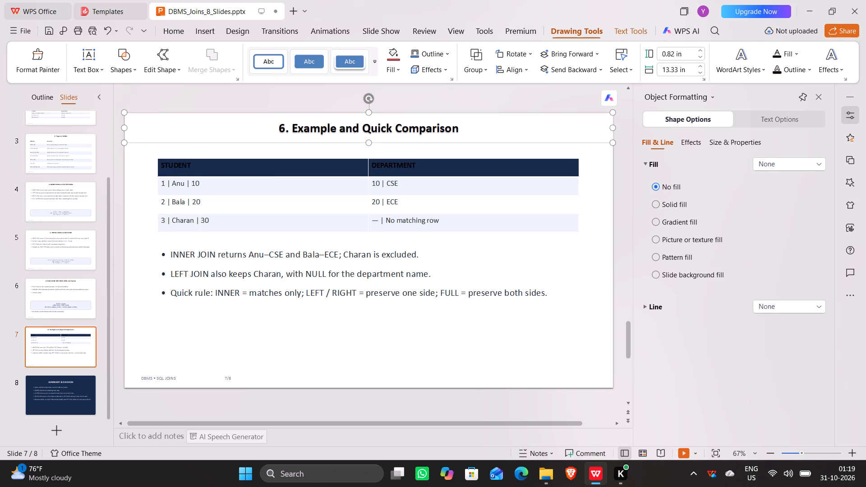
pyautogui.moveTo(429, 173); pyautogui.dragTo(341, 178)
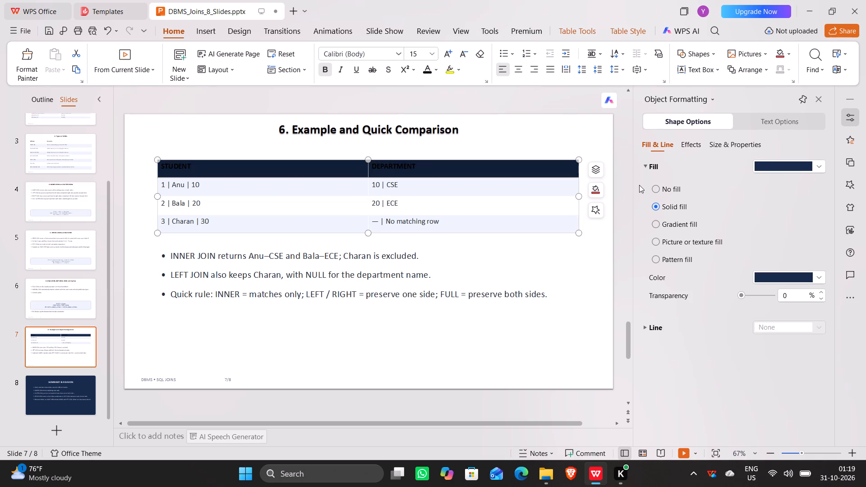
pyautogui.click(663, 184)
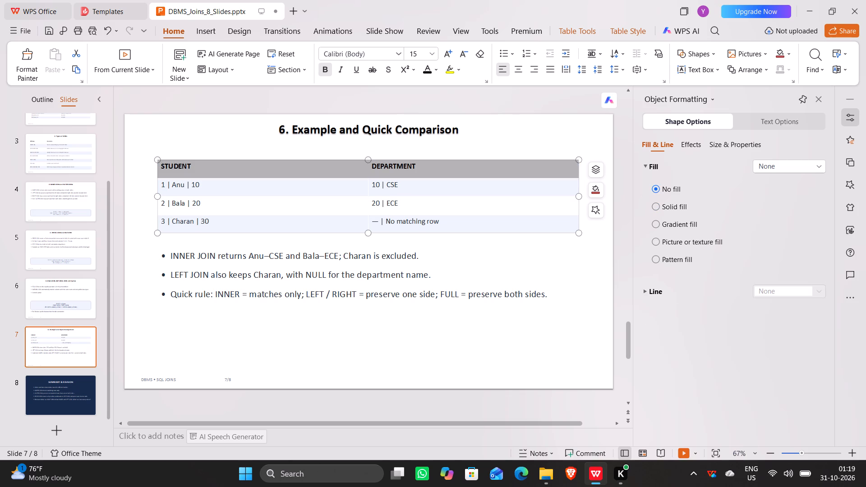
# On slide 8, change the title "SUMMARY & REVISION" and all five bullet points to black.
pyautogui.click(94, 392)
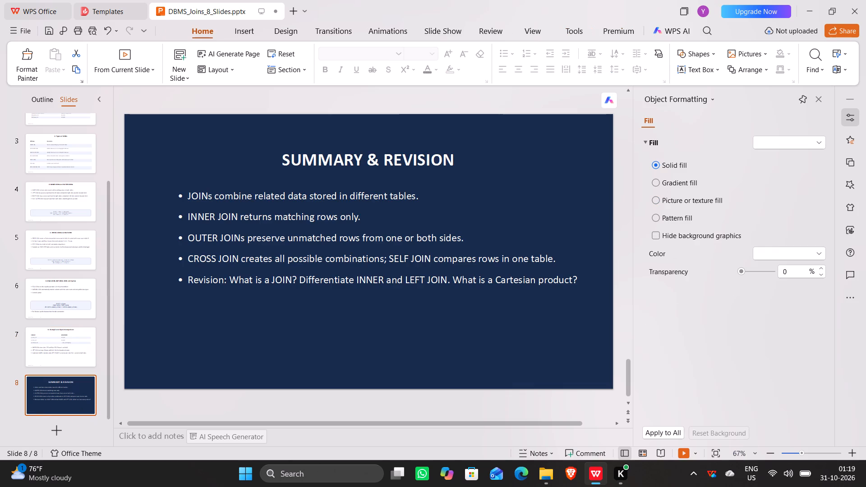
pyautogui.click(462, 160)
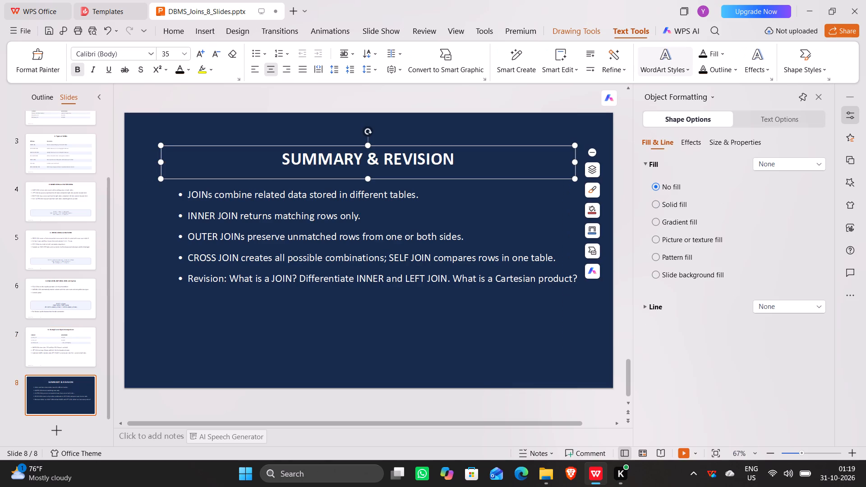
pyautogui.moveTo(449, 157); pyautogui.dragTo(269, 185)
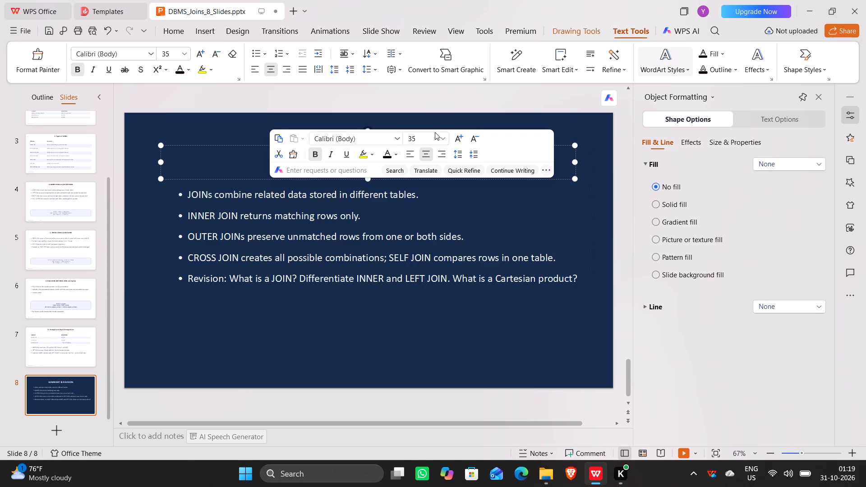
pyautogui.click(389, 154)
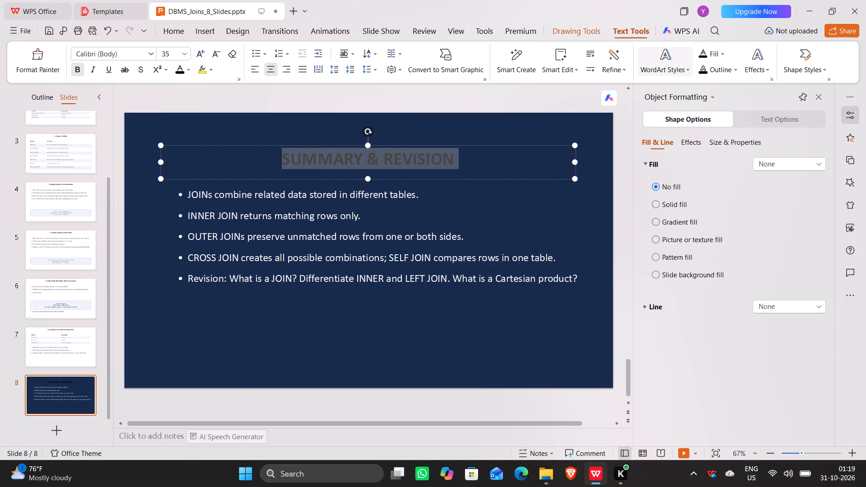
pyautogui.moveTo(180, 193); pyautogui.dragTo(306, 251)
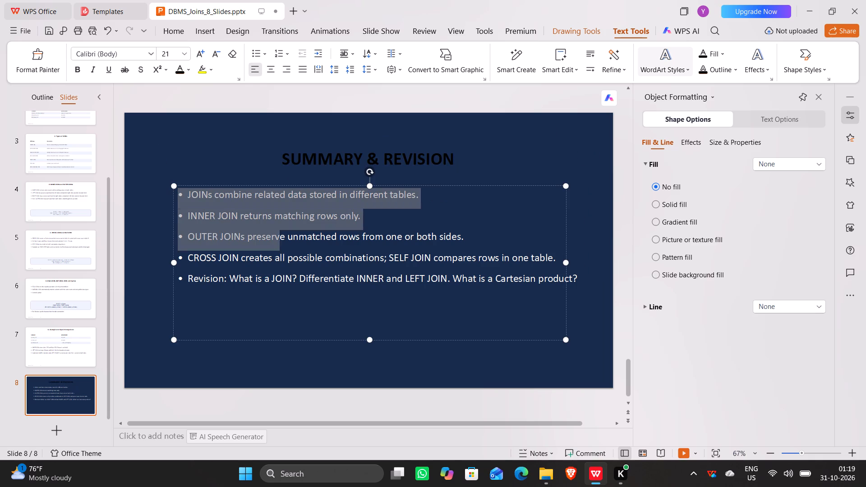
pyautogui.moveTo(306, 251); pyautogui.dragTo(530, 292)
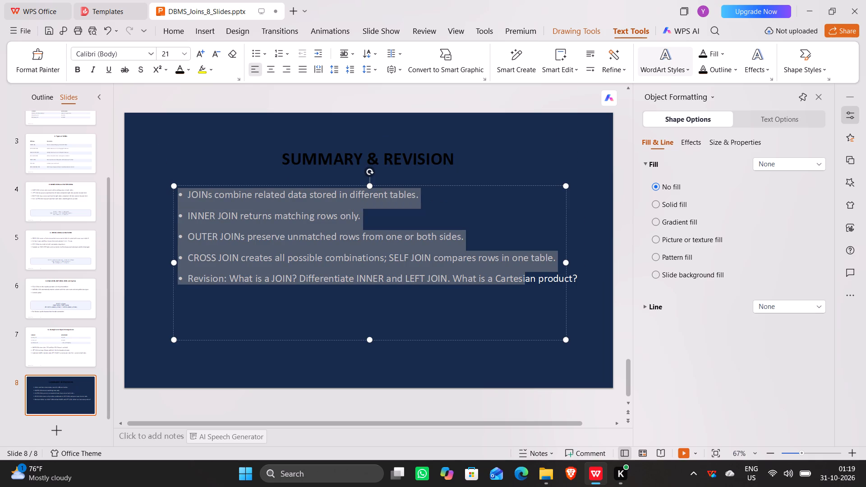
pyautogui.moveTo(530, 292); pyautogui.dragTo(580, 292)
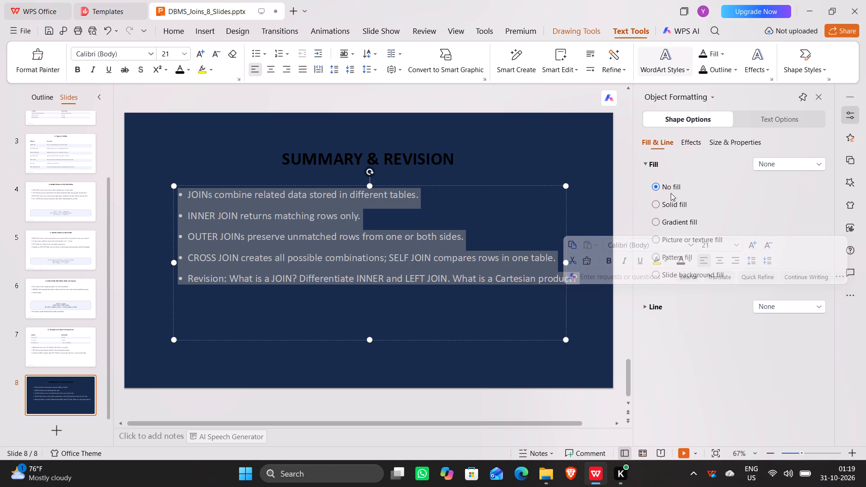
pyautogui.click(680, 258)
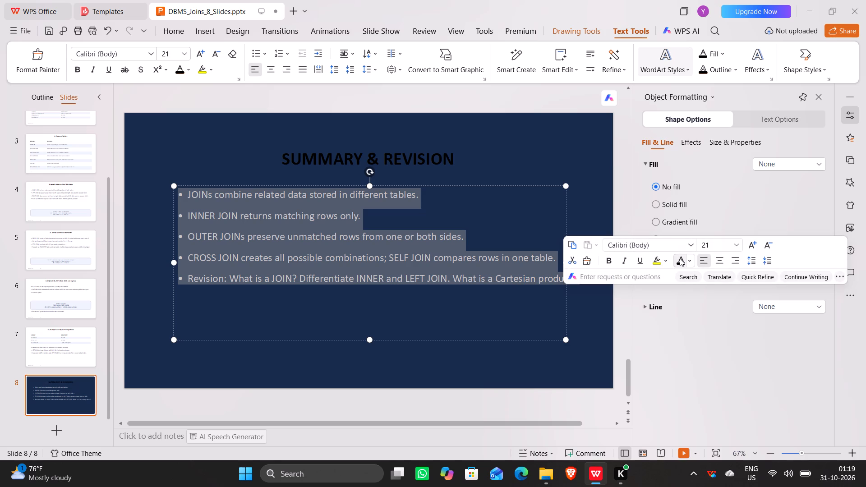
# Set the navy full-slide background rectangle on slide 8 to No fill.
pyautogui.click(578, 150)
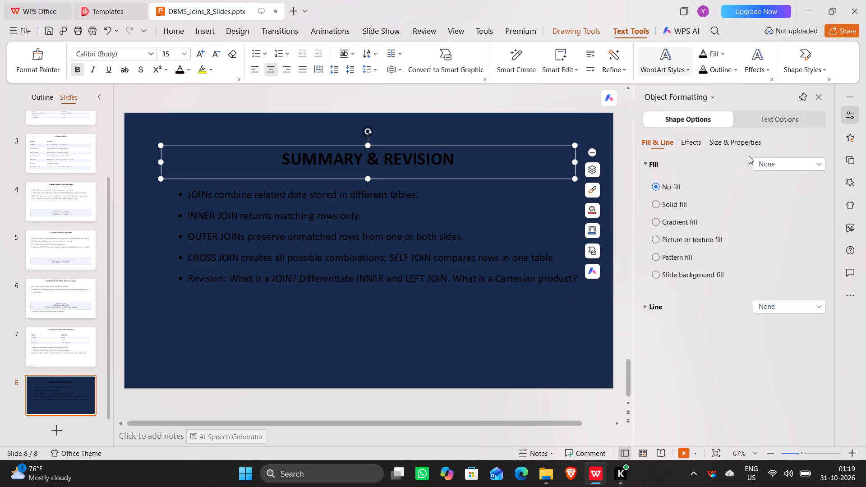
pyautogui.click(575, 354)
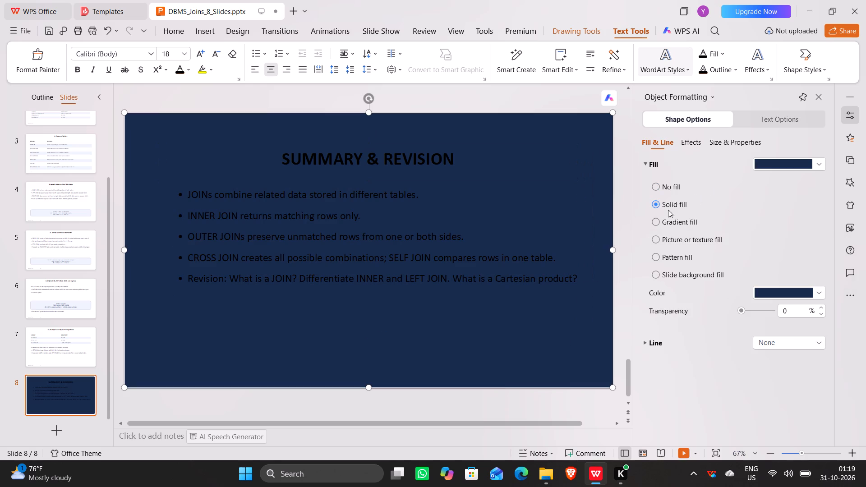
pyautogui.click(656, 187)
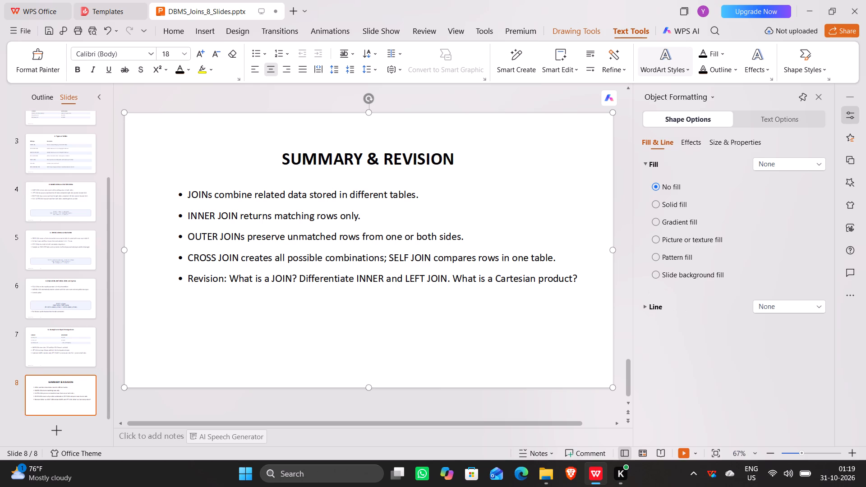
# Delete the page number "7/8" from the footer of slide 7, keeping "DBMS • SQL JOINS".
pyautogui.click(54, 348)
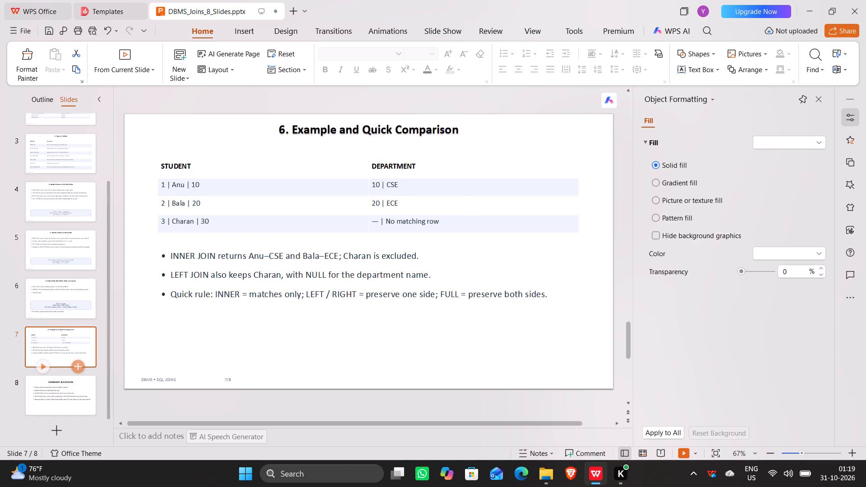
pyautogui.click(231, 379)
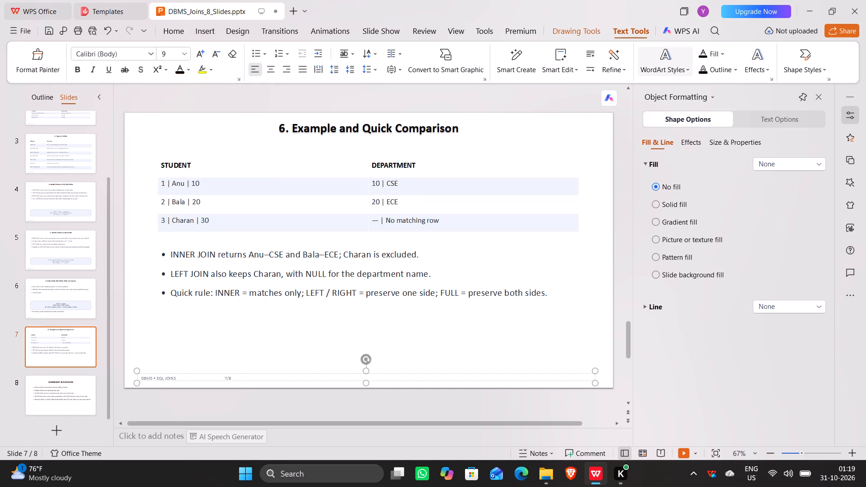
pyautogui.press('BackSpace')
pyautogui.press('BackSpace')
pyautogui.press('BackSpace')
pyautogui.press('BackSpace')
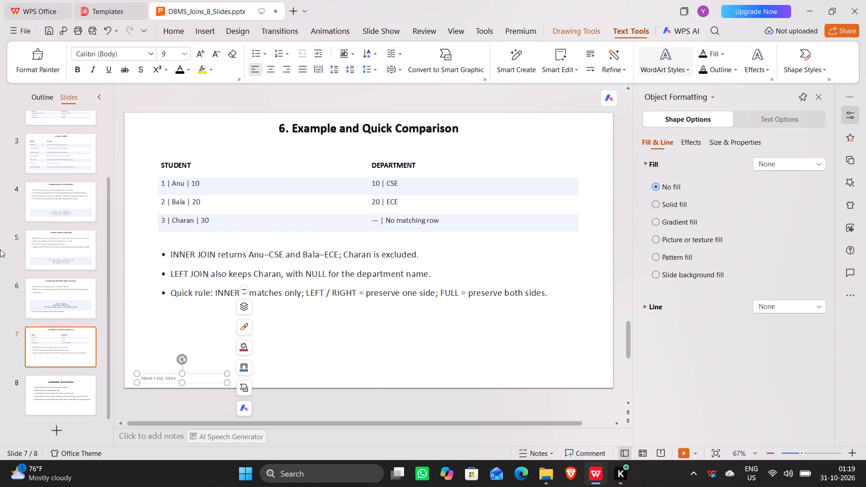
# Delete the page number "6/8" from the footer of slide 6.
pyautogui.click(50, 295)
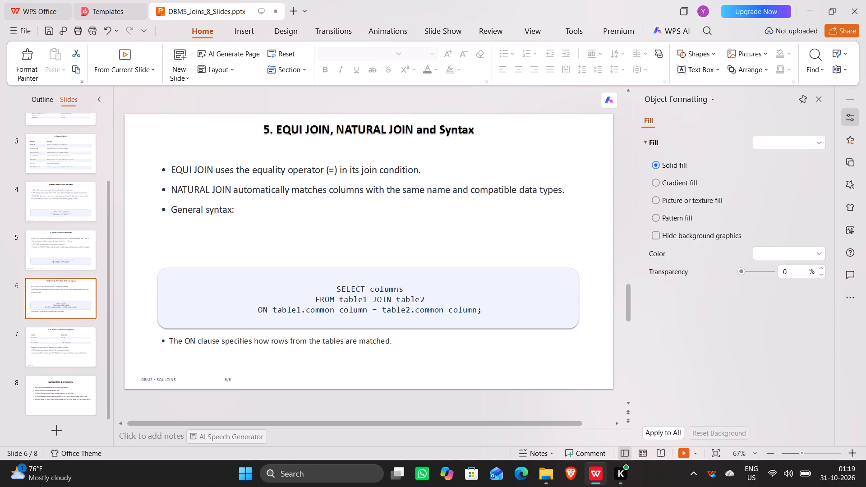
pyautogui.click(231, 377)
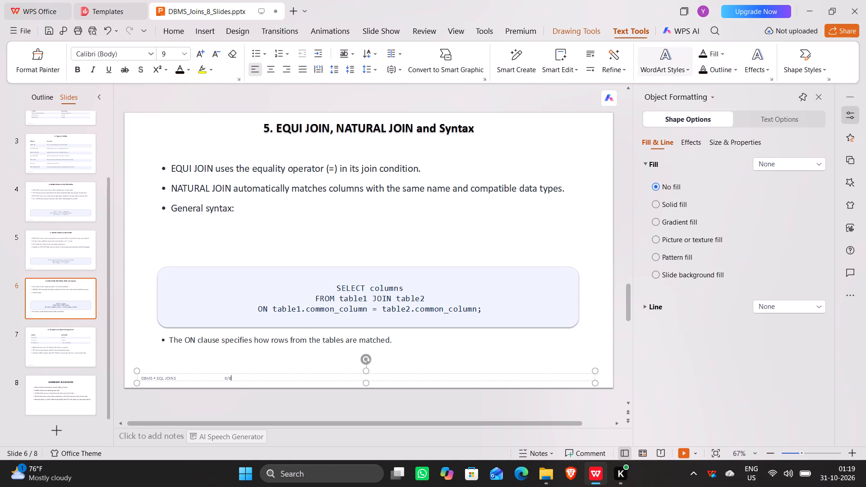
pyautogui.press('BackSpace')
pyautogui.press('BackSpace')
pyautogui.press('BackSpace')
pyautogui.press('BackSpace')
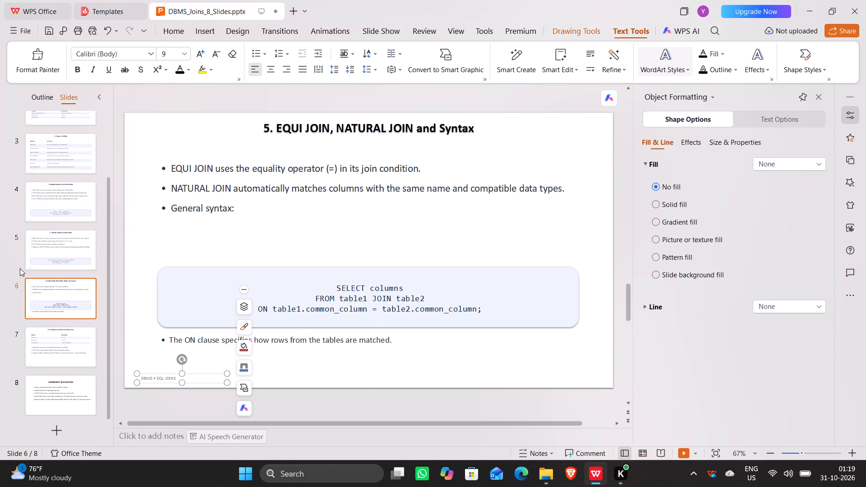
# Delete the page number "5/8" from the footer of slide 5.
pyautogui.moveTo(48, 257); pyautogui.dragTo(203, 299)
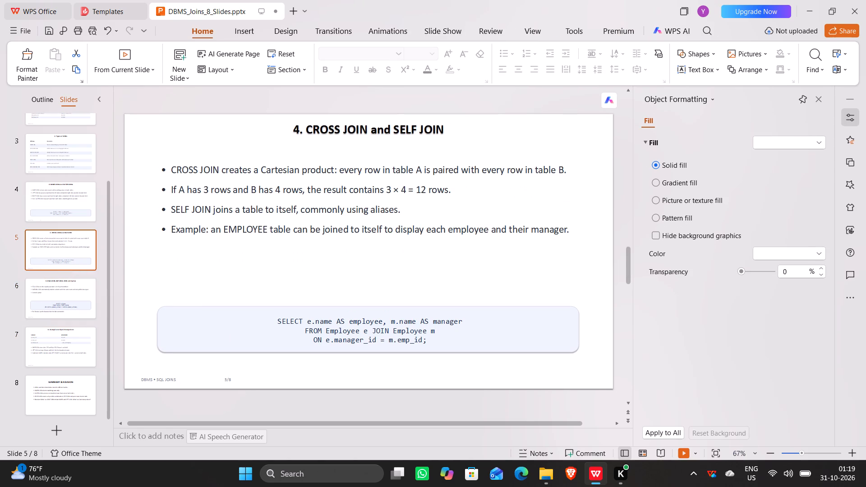
pyautogui.click(231, 377)
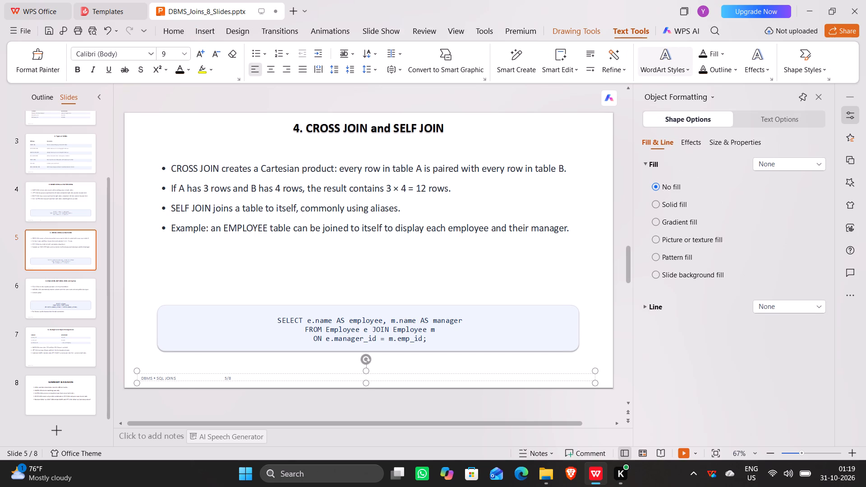
pyautogui.press('BackSpace')
pyautogui.press('BackSpace')
pyautogui.press('BackSpace')
pyautogui.press('BackSpace')
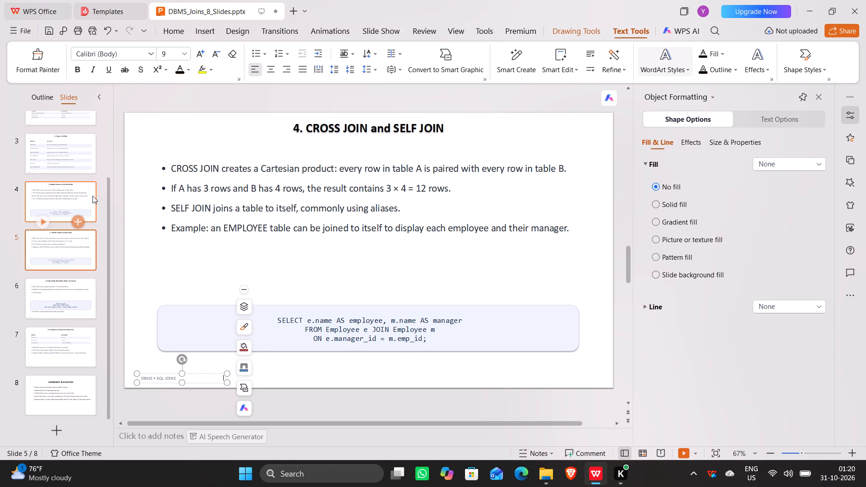
# Delete the page number "4/8" from the footer of slide 4.
pyautogui.click(92, 196)
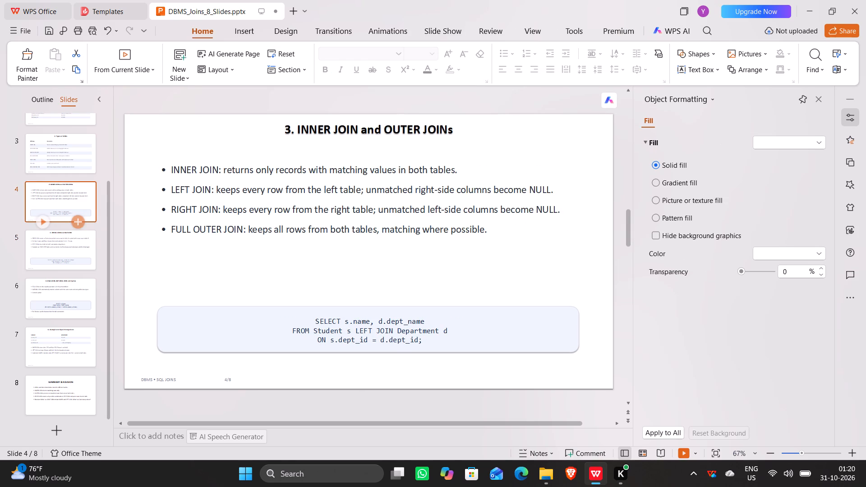
pyautogui.click(231, 377)
pyautogui.press('BackSpace')
pyautogui.press('BackSpace')
pyautogui.press('BackSpace')
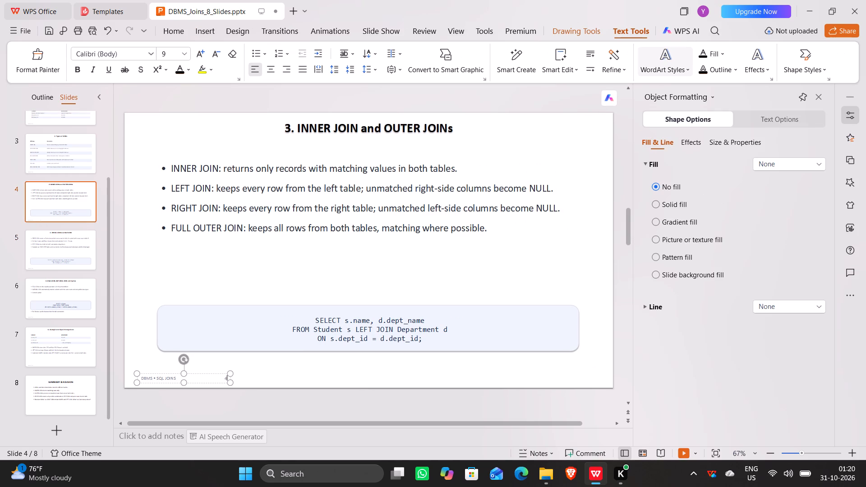
pyautogui.press('BackSpace')
# Go back through slides 3, 2 and 1 to check them, and save the Joins presentation.
pyautogui.click(81, 149)
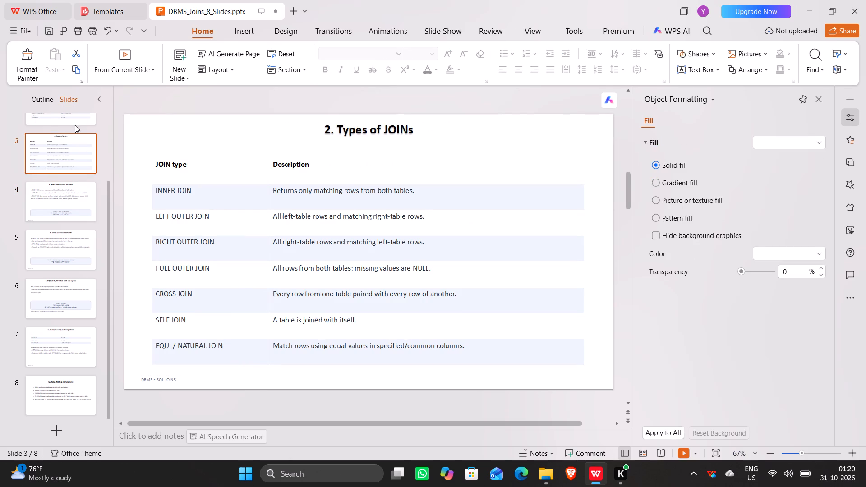
pyautogui.scroll(2, 88, 162)
pyautogui.click(81, 191)
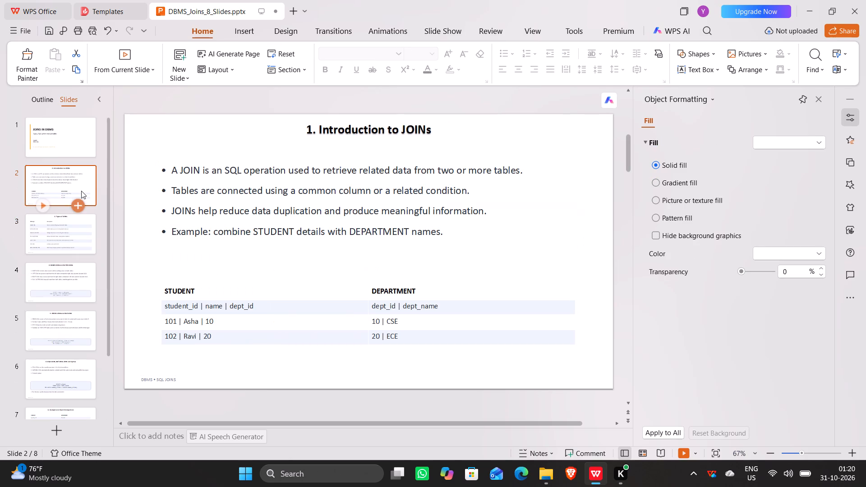
pyautogui.click(74, 143)
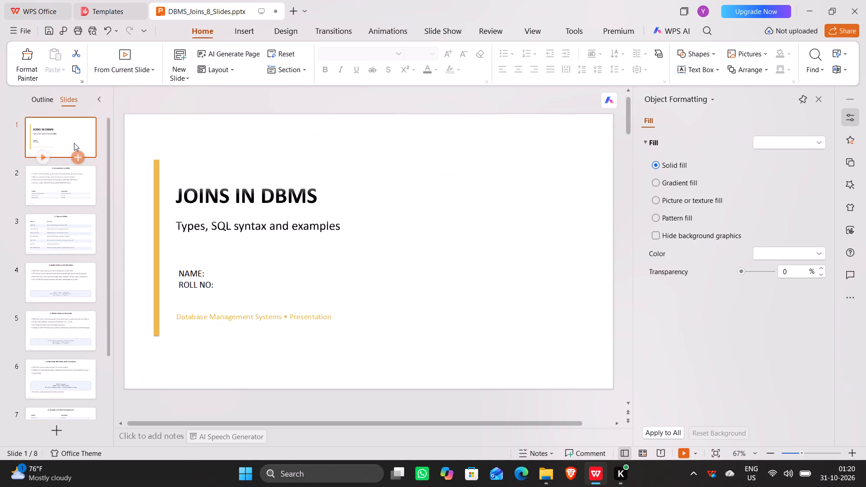
pyautogui.hotkey('ctrl', 's')
pyautogui.hotkey('ctrl', 's')
pyautogui.hotkey('ctrl', 's')
pyautogui.hotkey('ctrl', 's')
pyautogui.hotkey('ctrl', 's')
# Close the Joins presentation and open DBMS_Multi_Granularity_8_Slides from the recent files in File Explorer.
pyautogui.click(861, 1)
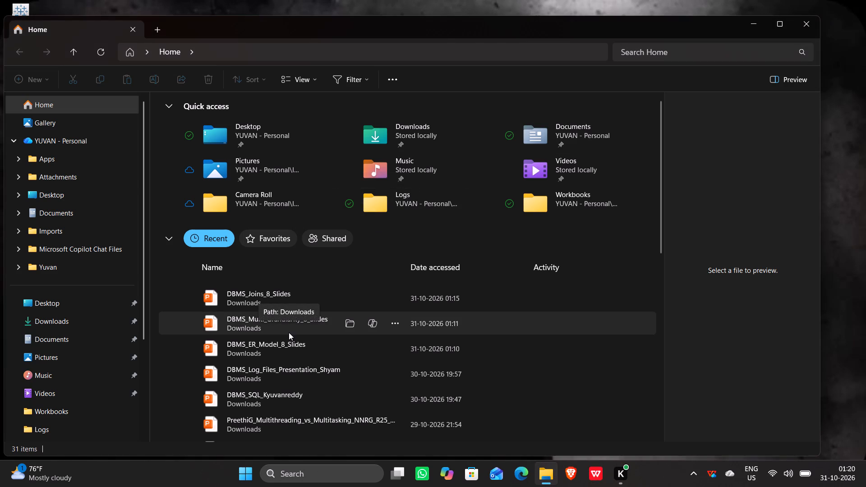
pyautogui.doubleClick(277, 317)
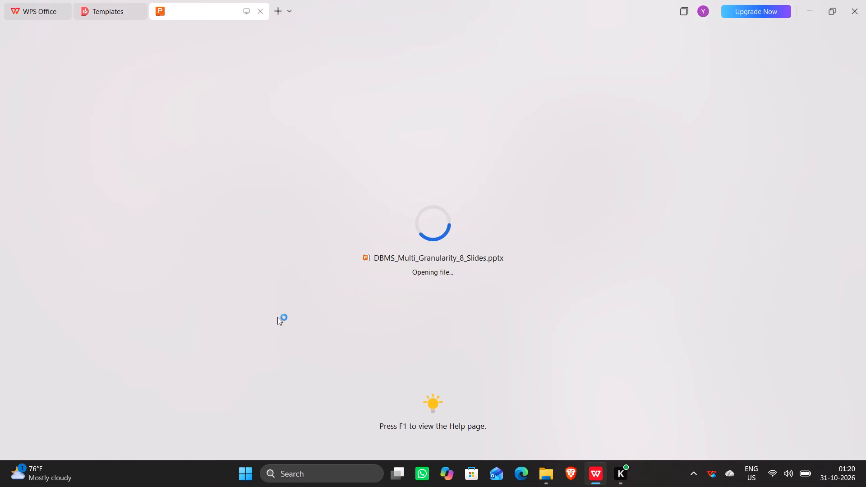
# Move slide 1's empty text box below the subtitle, aligned with it, and enter "NAME:" and "ROLL NO:" on two lines.
pyautogui.doubleClick(372, 270)
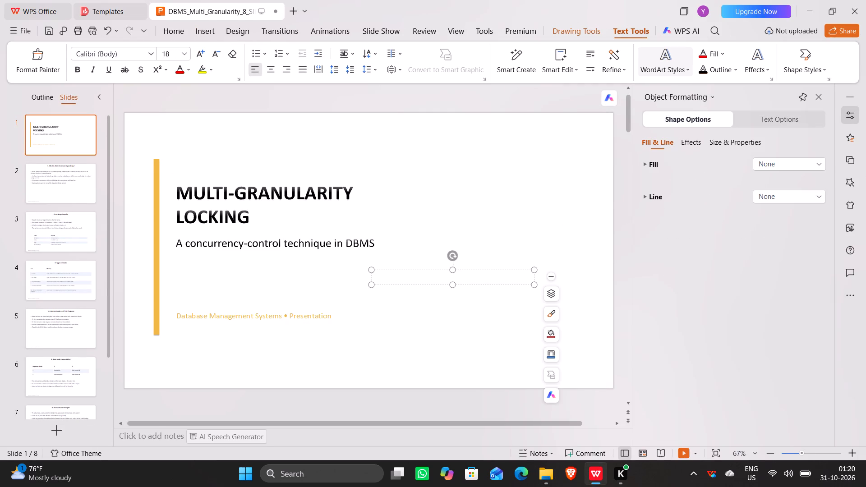
pyautogui.moveTo(392, 275); pyautogui.dragTo(241, 266)
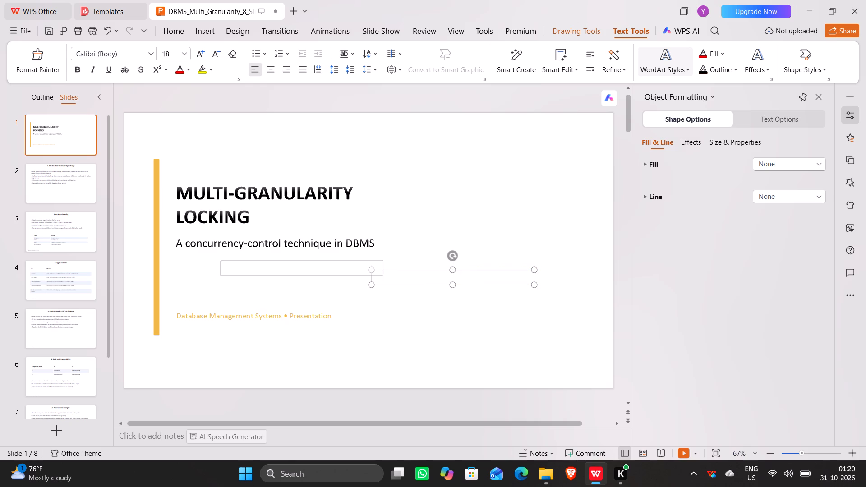
pyautogui.moveTo(241, 266); pyautogui.dragTo(191, 274)
pyautogui.write('NA')
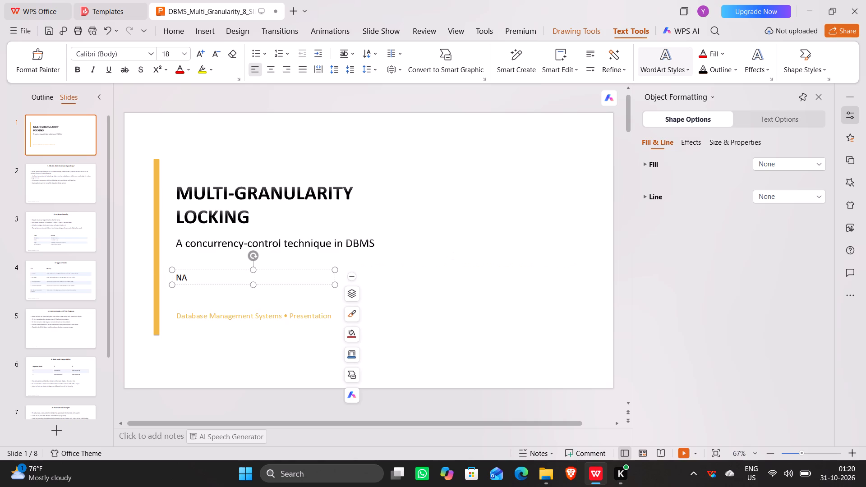
pyautogui.write('MS')
pyautogui.press('BackSpace')
pyautogui.press('e')
pyautogui.hotkey('shift', ':')
pyautogui.press('Return')
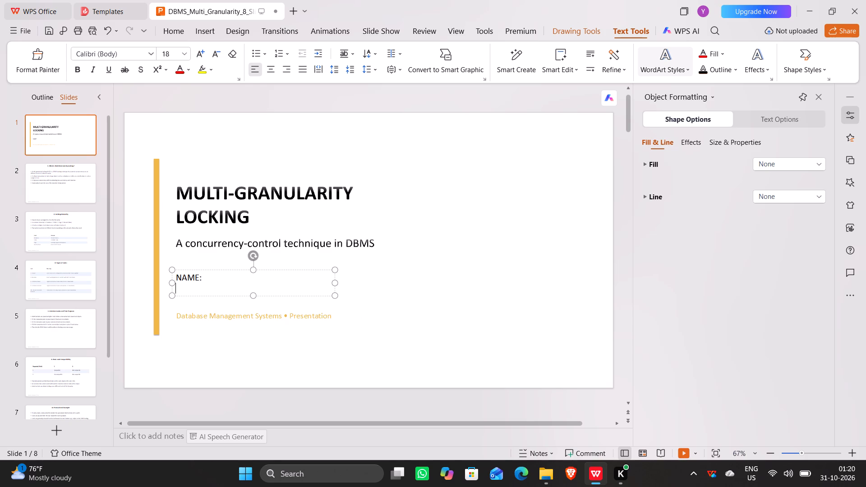
pyautogui.write('ROLL NO')
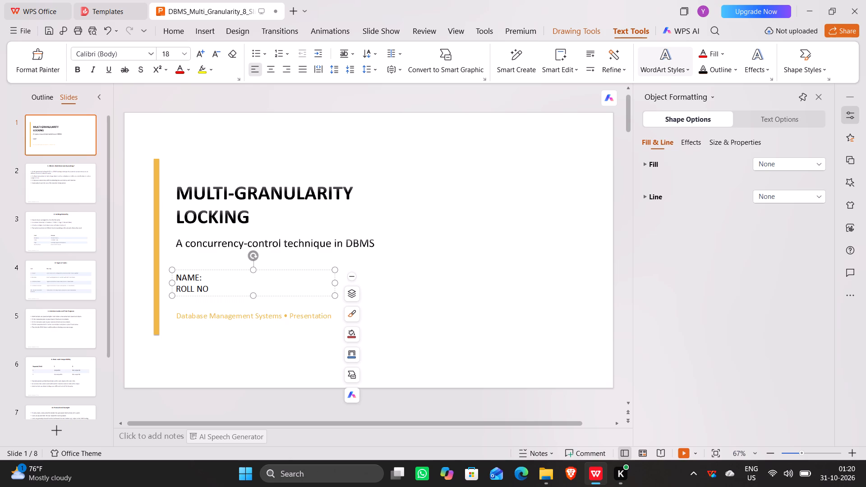
pyautogui.hotkey('shift', ':')
pyautogui.click(426, 287)
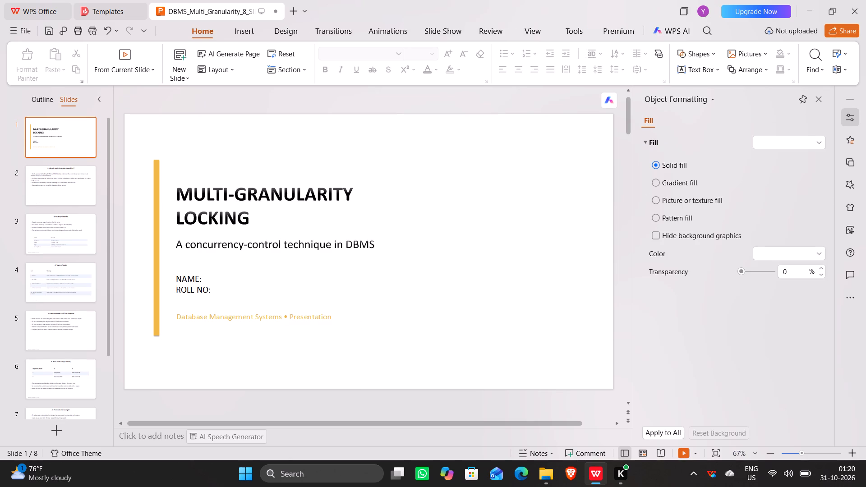
# Move the title and subtitle text box on slide 1 up, keeping it left-aligned with the name lines, and save the presentation.
pyautogui.moveTo(290, 230); pyautogui.dragTo(293, 211)
pyautogui.moveTo(293, 211); pyautogui.dragTo(382, 241)
pyautogui.click(382, 241)
pyautogui.moveTo(405, 263); pyautogui.dragTo(400, 241)
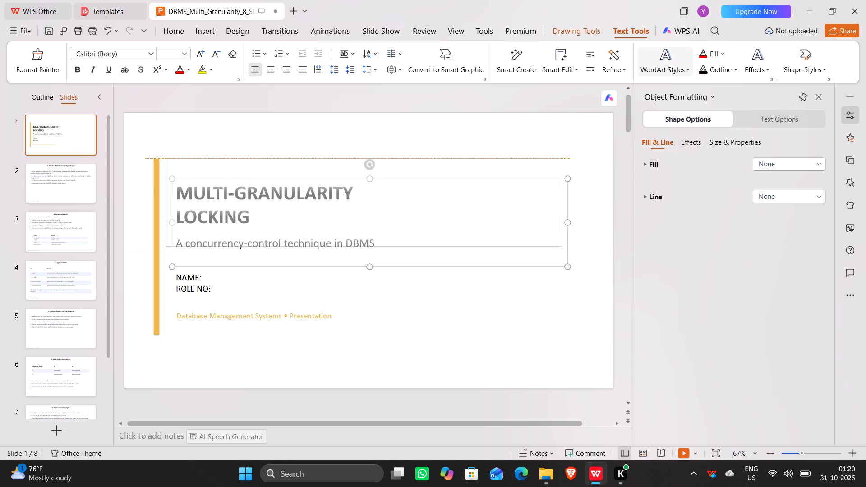
pyautogui.moveTo(400, 241); pyautogui.dragTo(400, 242)
pyautogui.moveTo(401, 209); pyautogui.dragTo(403, 209)
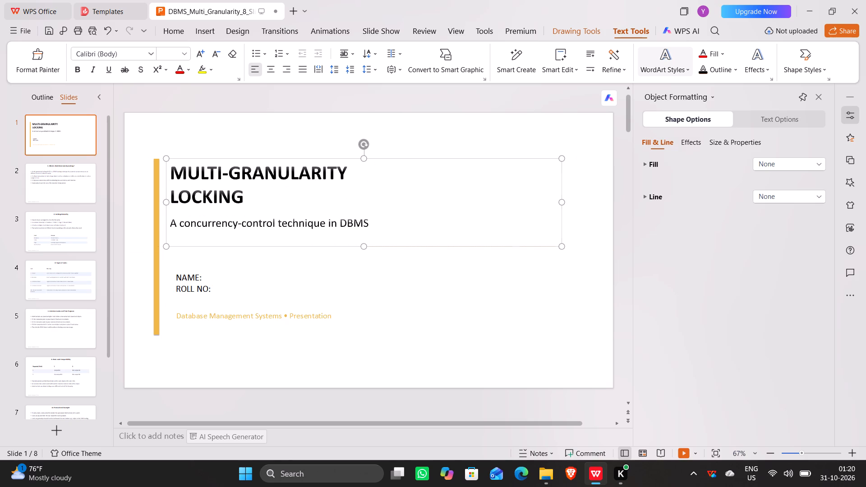
pyautogui.moveTo(403, 209); pyautogui.dragTo(409, 209)
pyautogui.click(440, 291)
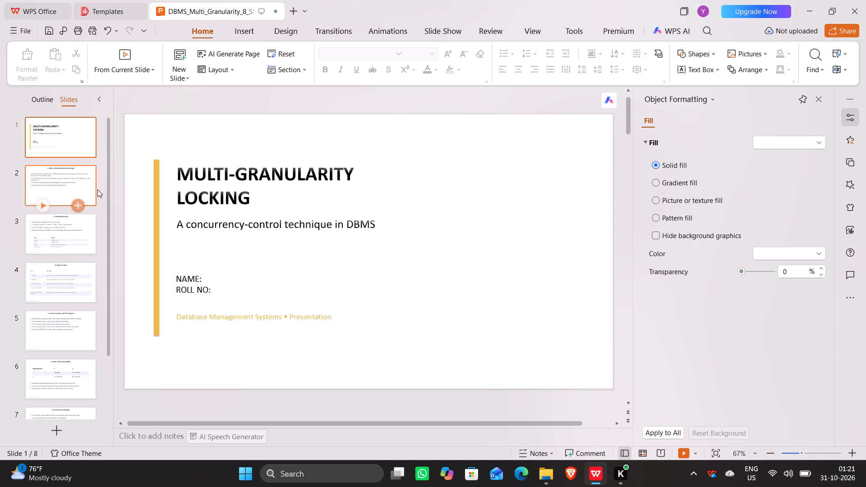
pyautogui.hotkey('ctrl', 's')
# Shift the bullet text box and the heading "1. What is Multi-Granularity Locking?" slightly down on slide 2.
pyautogui.press('Down')
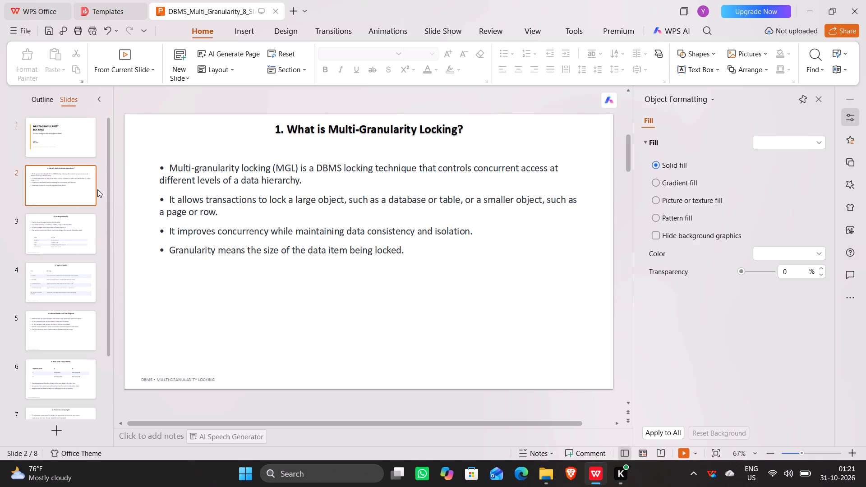
pyautogui.click(218, 280)
pyautogui.moveTo(218, 280); pyautogui.dragTo(220, 294)
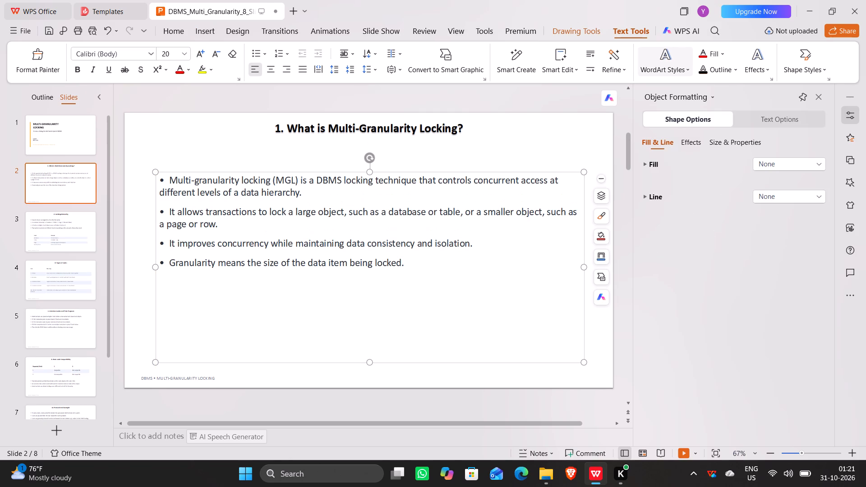
pyautogui.click(400, 147)
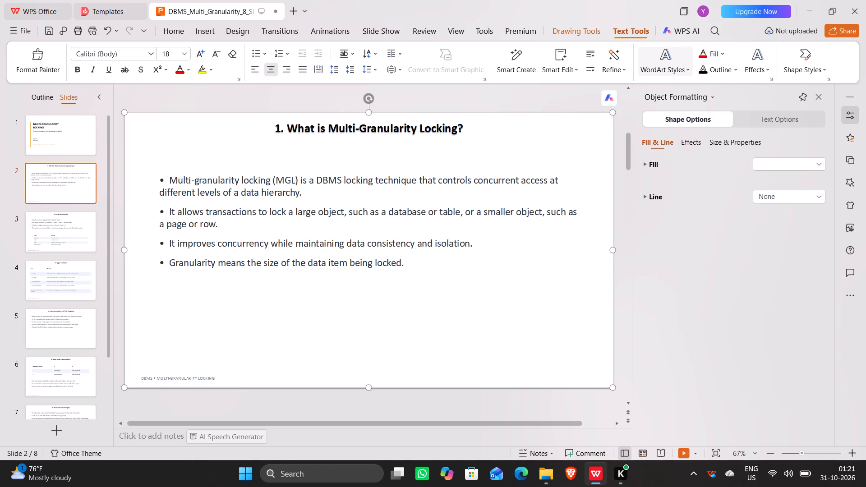
pyautogui.moveTo(405, 141); pyautogui.dragTo(407, 152)
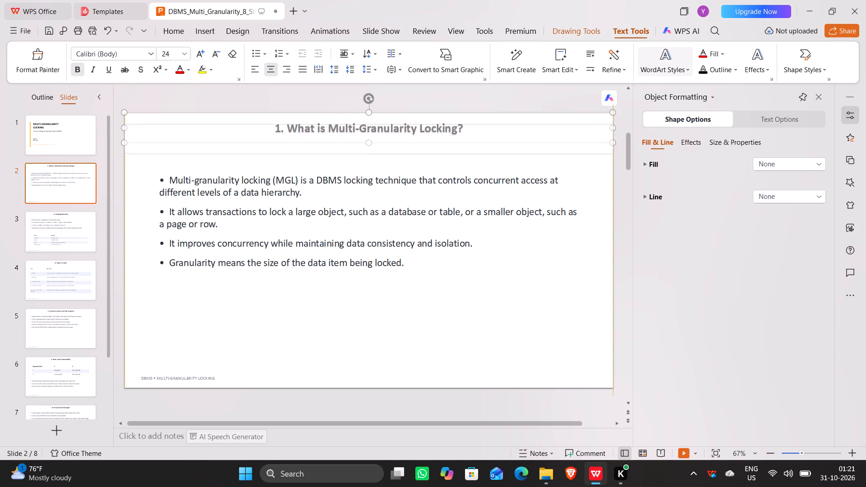
pyautogui.moveTo(407, 152); pyautogui.dragTo(407, 153)
pyautogui.click(428, 305)
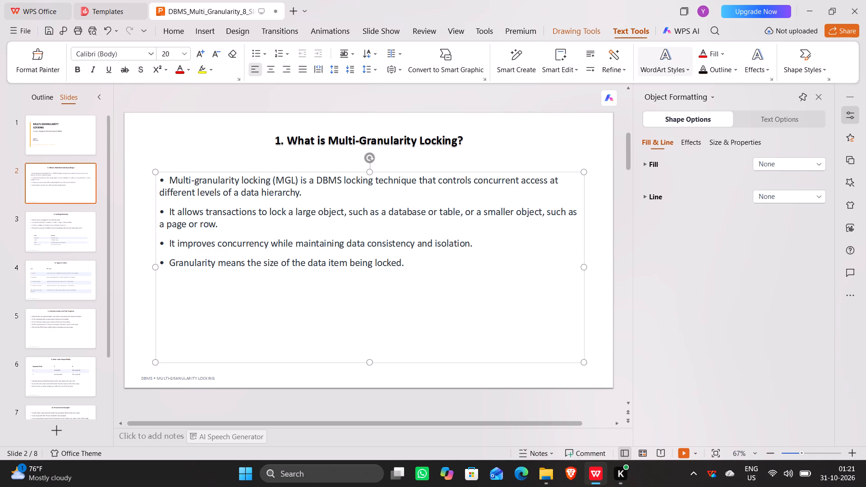
pyautogui.click(125, 317)
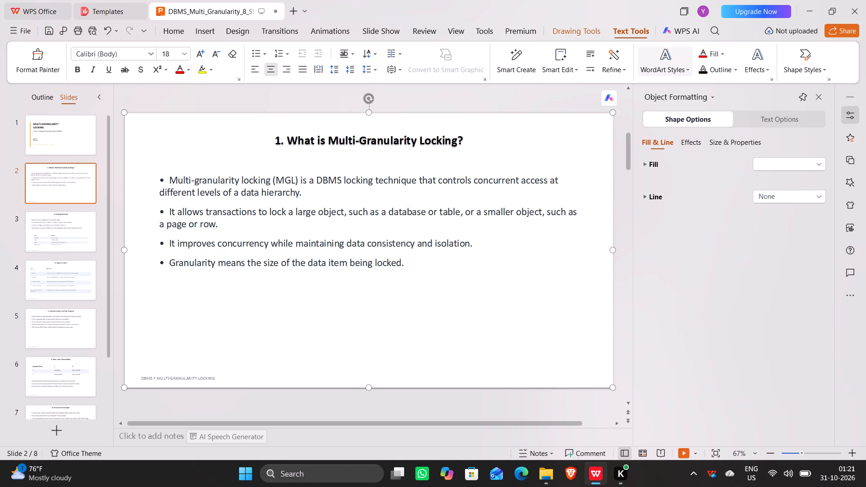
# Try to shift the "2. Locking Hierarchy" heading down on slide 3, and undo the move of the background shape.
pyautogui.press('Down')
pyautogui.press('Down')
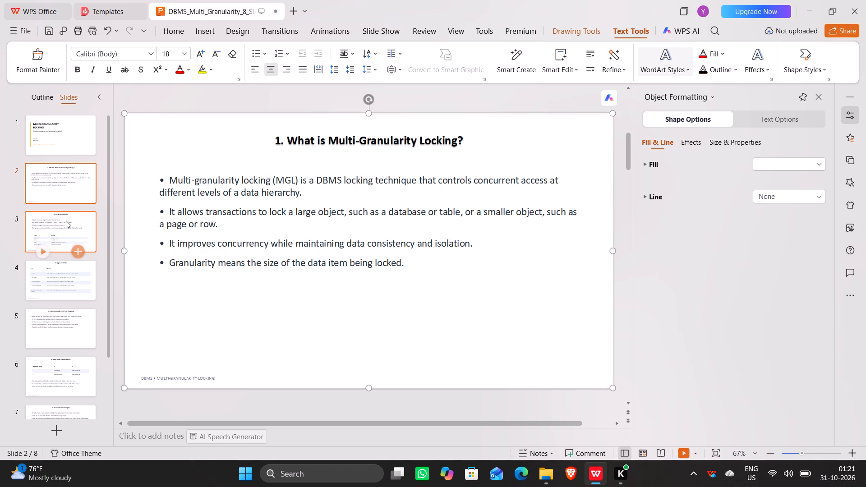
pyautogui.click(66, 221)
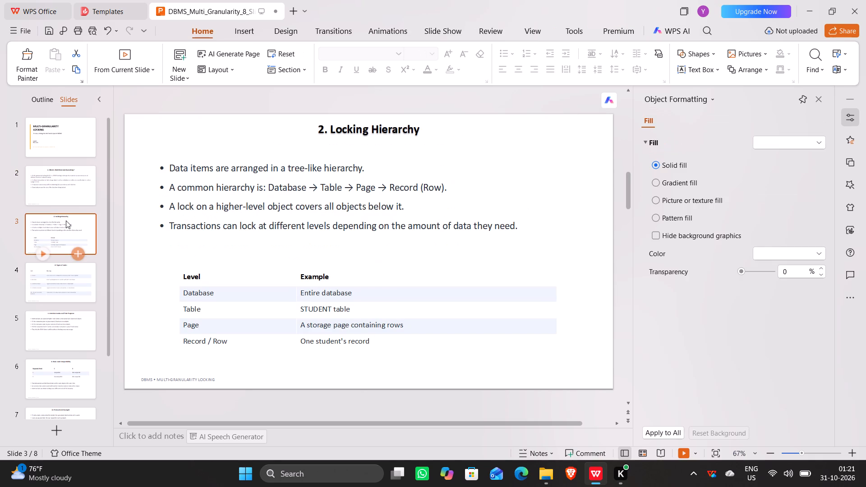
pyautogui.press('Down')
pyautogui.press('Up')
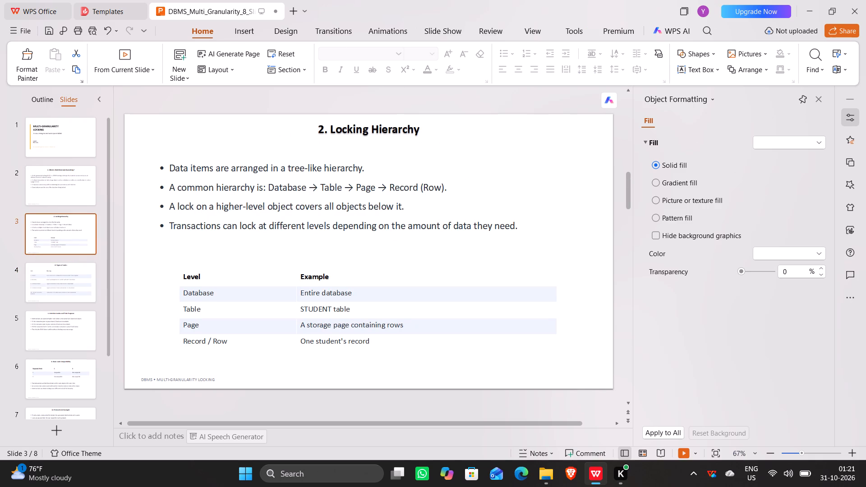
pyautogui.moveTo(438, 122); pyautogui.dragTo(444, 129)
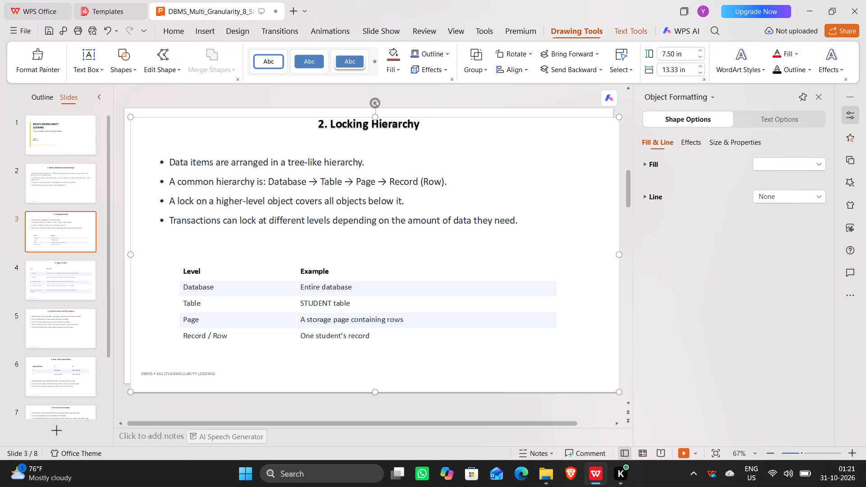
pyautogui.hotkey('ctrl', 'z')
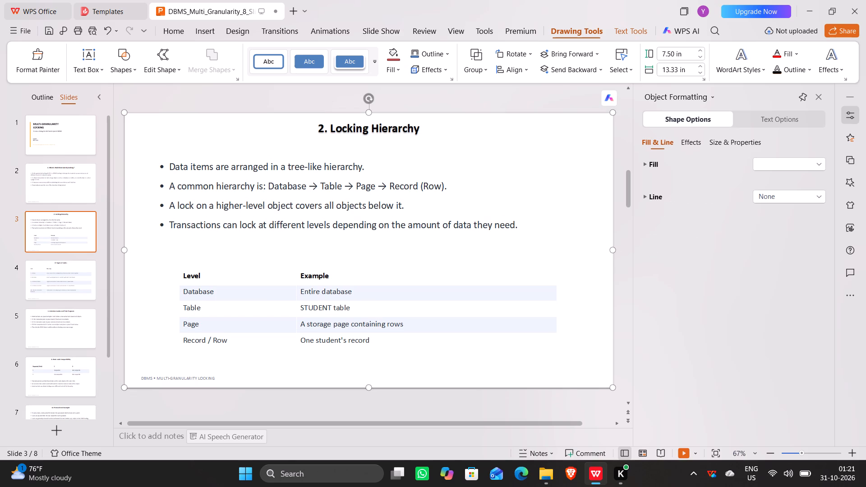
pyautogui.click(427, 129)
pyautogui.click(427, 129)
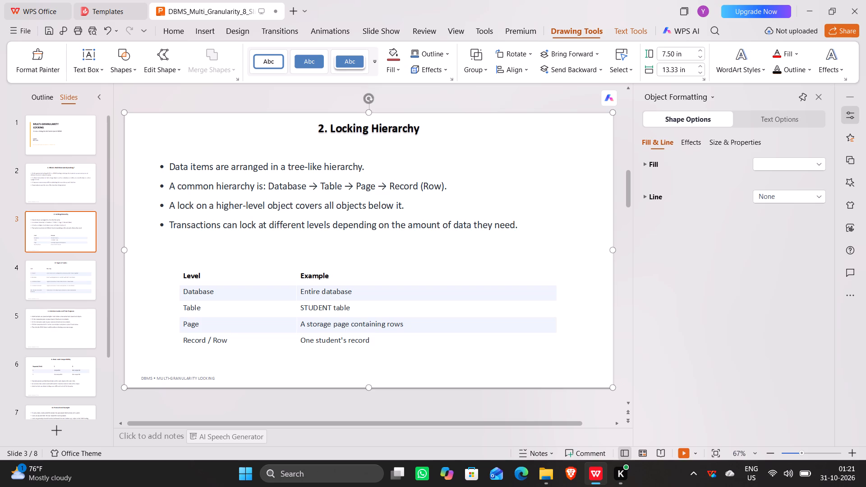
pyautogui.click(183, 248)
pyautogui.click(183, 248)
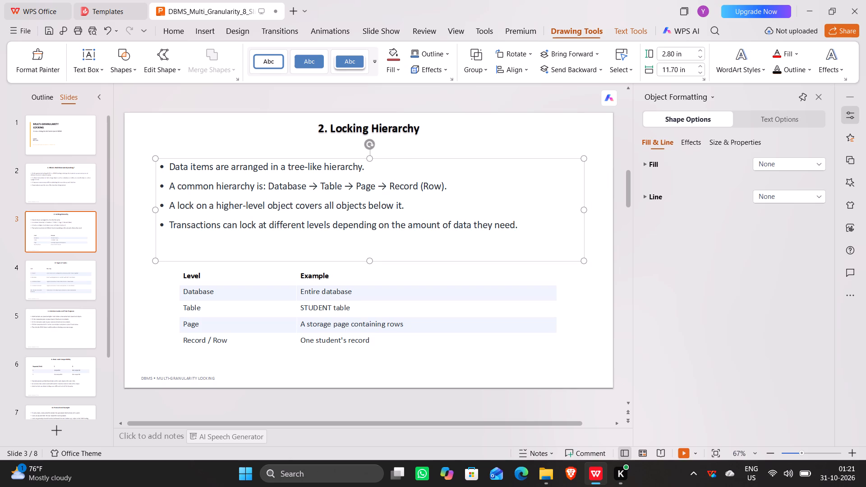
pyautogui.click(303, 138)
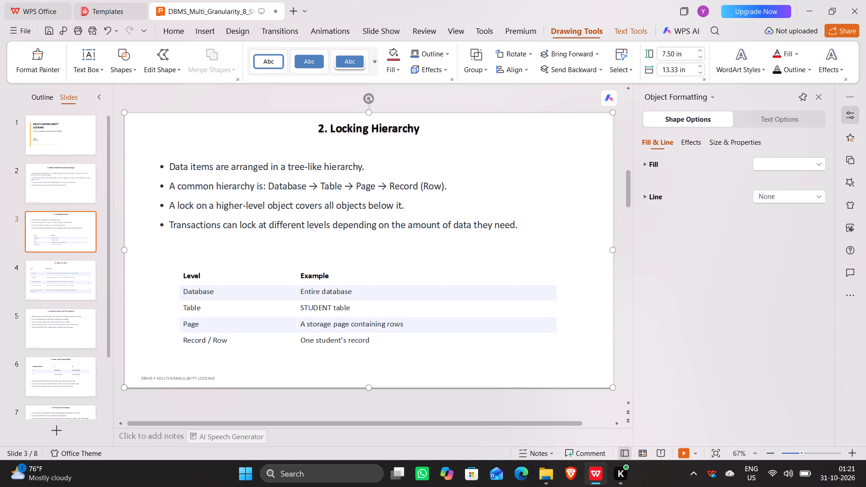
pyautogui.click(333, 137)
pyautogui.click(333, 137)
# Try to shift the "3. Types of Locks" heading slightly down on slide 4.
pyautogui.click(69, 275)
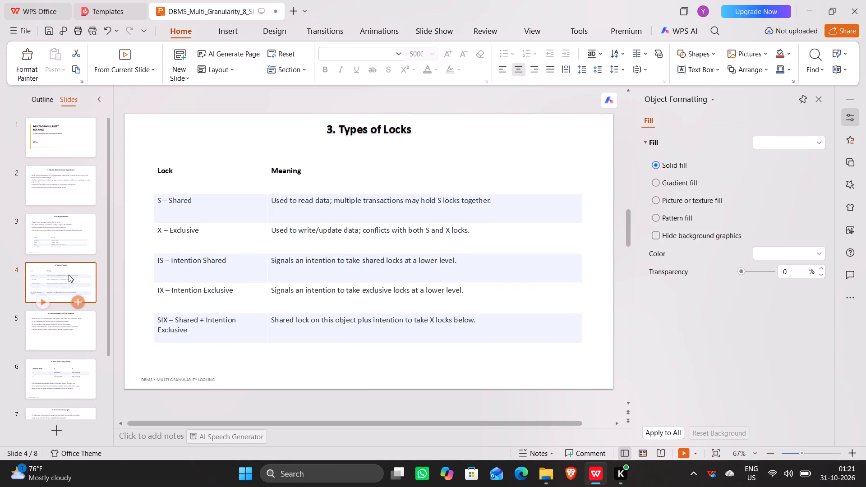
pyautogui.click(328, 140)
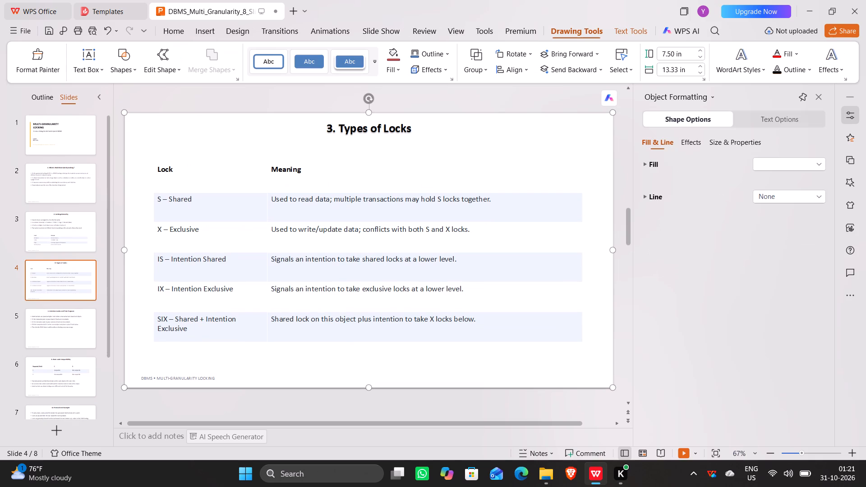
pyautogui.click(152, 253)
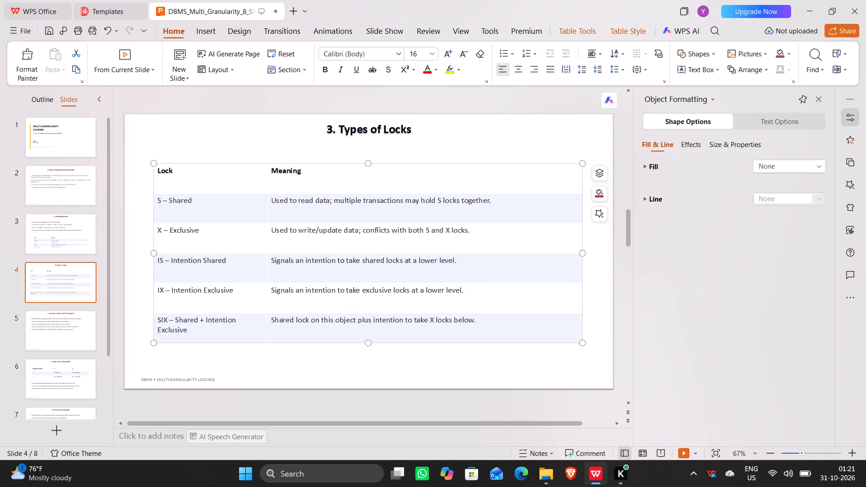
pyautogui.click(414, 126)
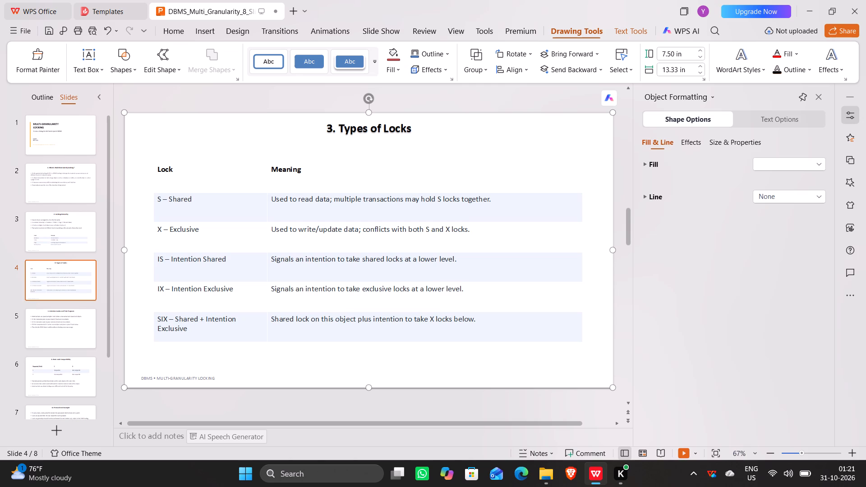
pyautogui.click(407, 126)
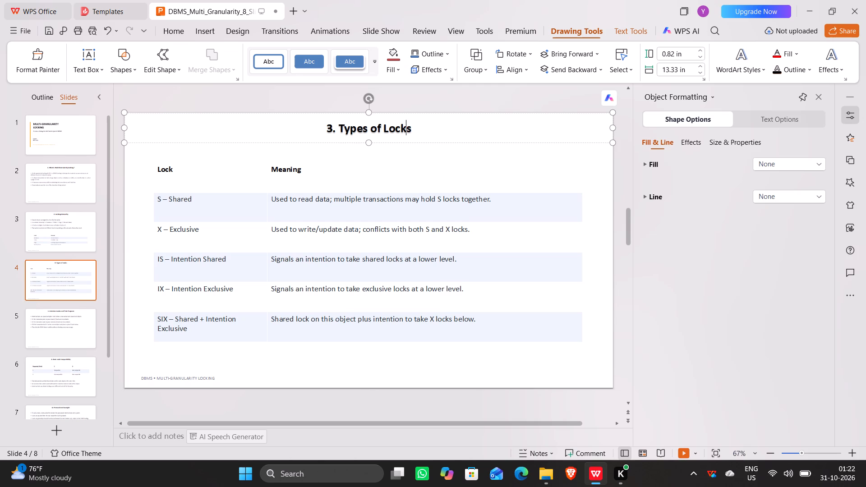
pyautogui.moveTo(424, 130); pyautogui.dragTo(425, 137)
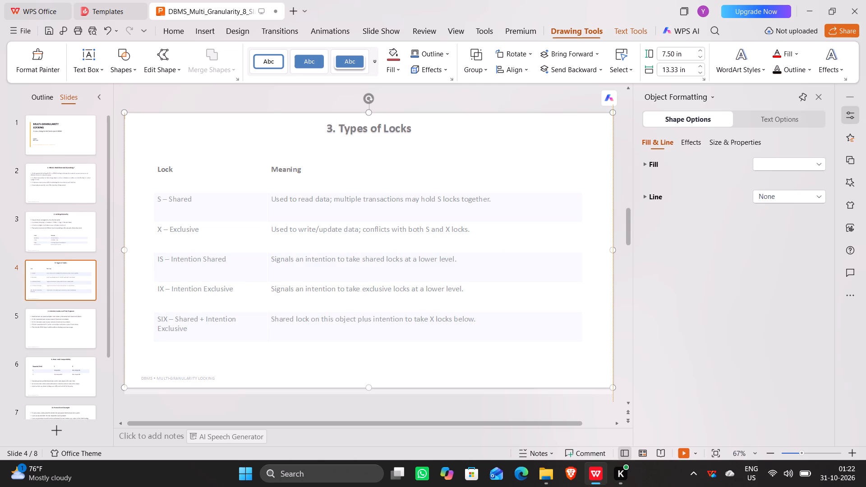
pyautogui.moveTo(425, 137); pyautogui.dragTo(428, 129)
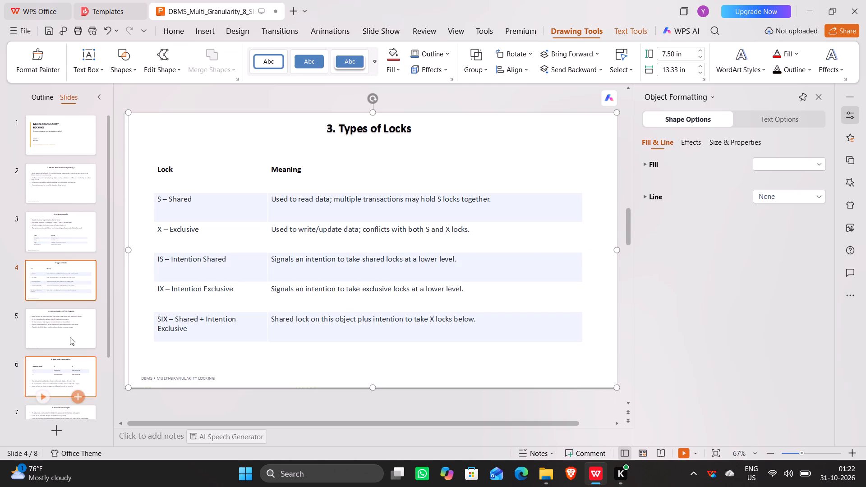
# On slide 5, extend the heading's text box downward to about 1.26 in tall and move the bullet text box slightly down.
pyautogui.click(73, 331)
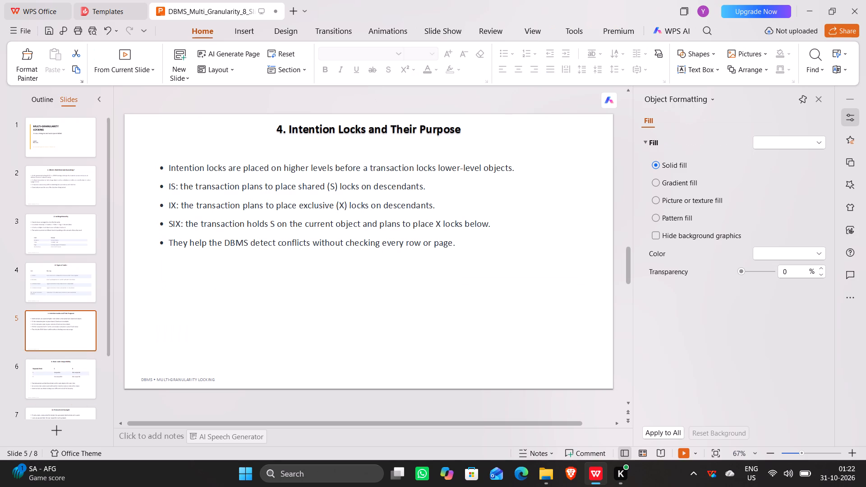
pyautogui.click(265, 131)
pyautogui.click(297, 120)
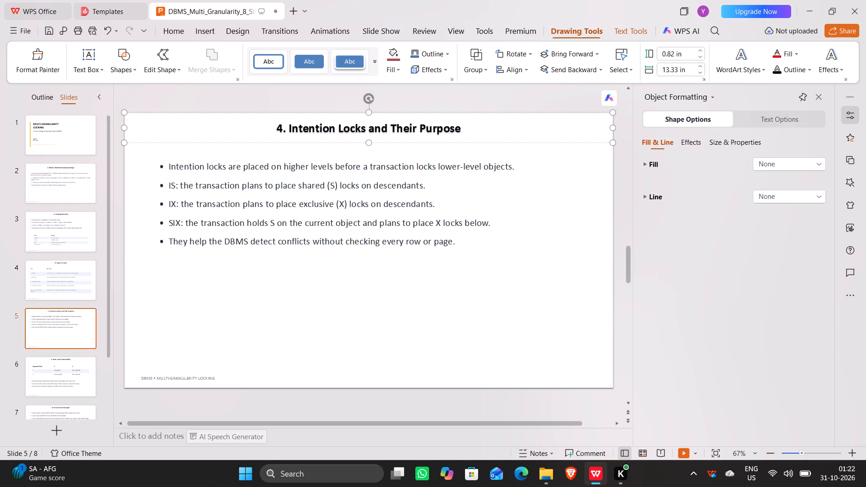
pyautogui.moveTo(370, 142); pyautogui.dragTo(369, 152)
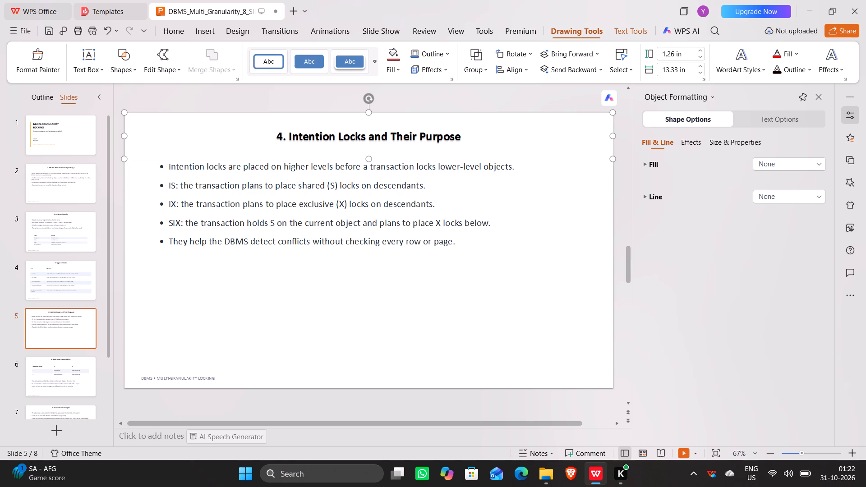
pyautogui.click(361, 299)
pyautogui.moveTo(361, 299); pyautogui.dragTo(361, 306)
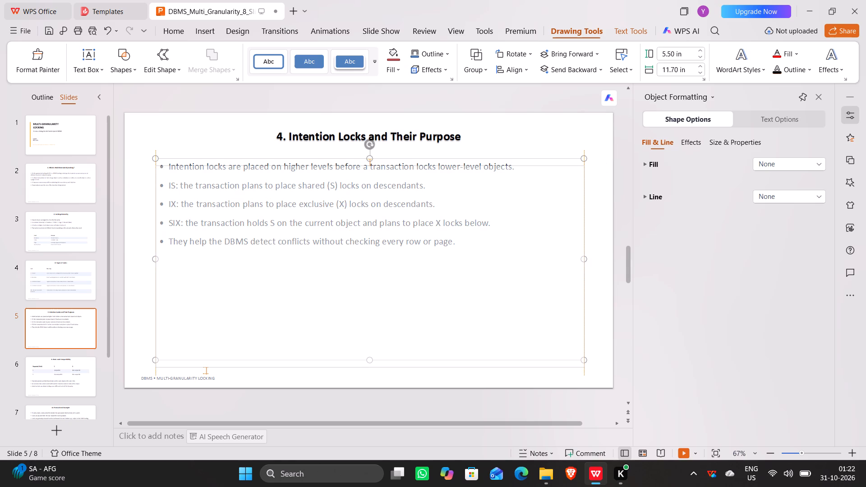
pyautogui.moveTo(361, 306); pyautogui.dragTo(361, 306)
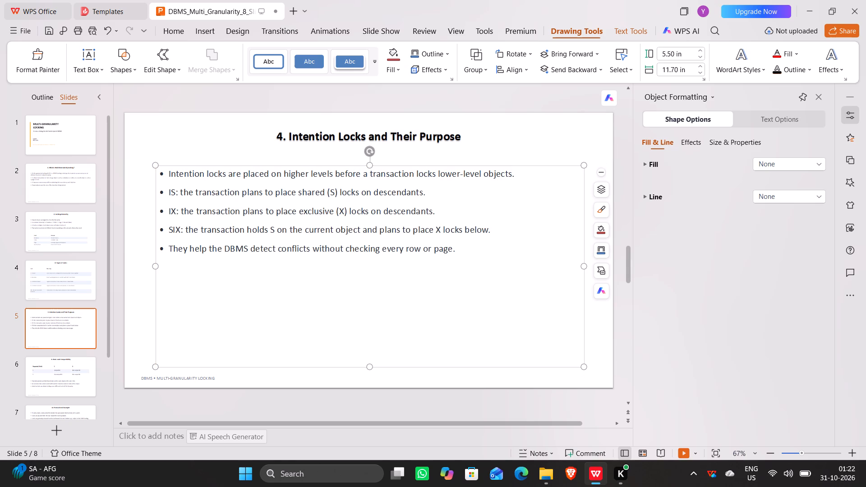
# Extend the "5. Basic Lock Compatibility" heading's text box slightly downward on slide 6 to lower the heading.
pyautogui.click(57, 372)
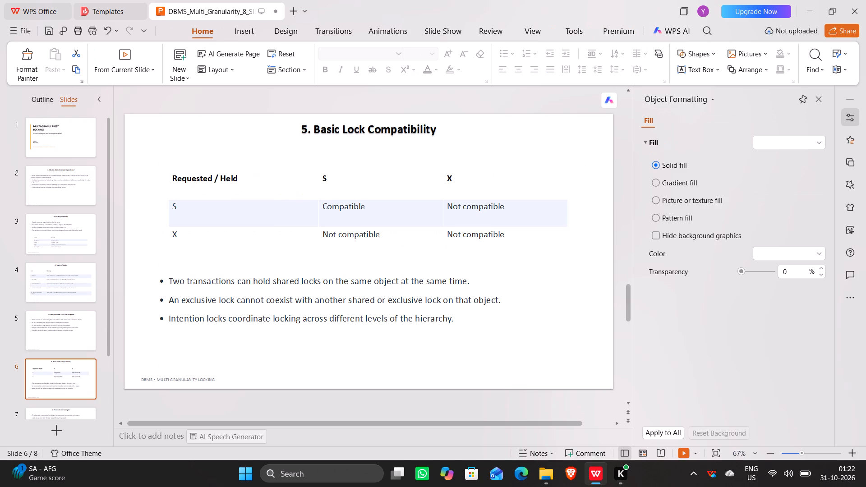
pyautogui.click(328, 134)
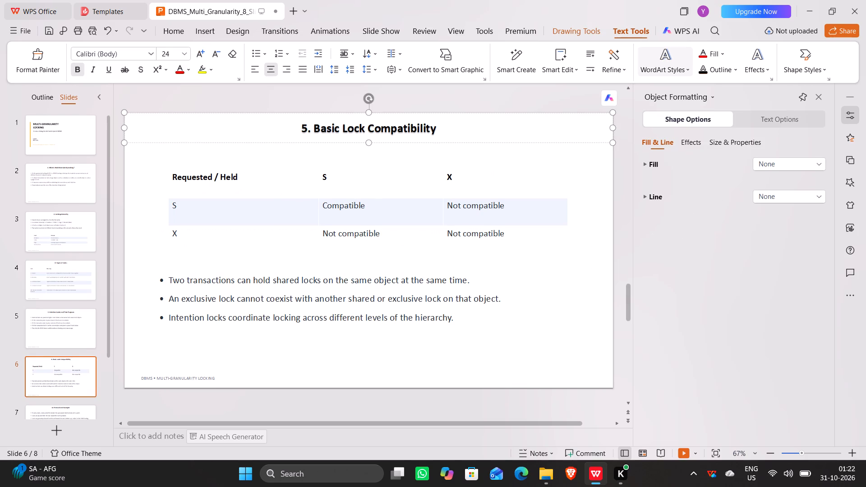
pyautogui.moveTo(368, 146); pyautogui.dragTo(369, 152)
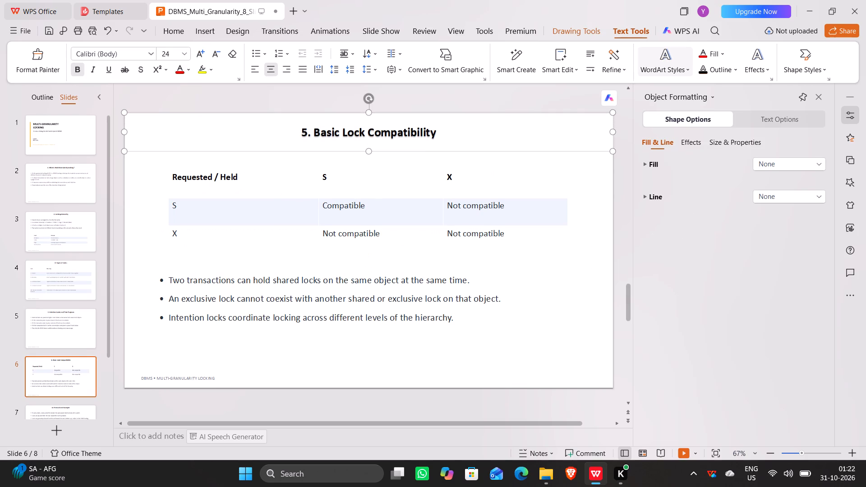
# Extend the "6. Protocol and Example" heading's text box slightly downward on slide 7 to lower the heading.
pyautogui.scroll(-1, 55, 393)
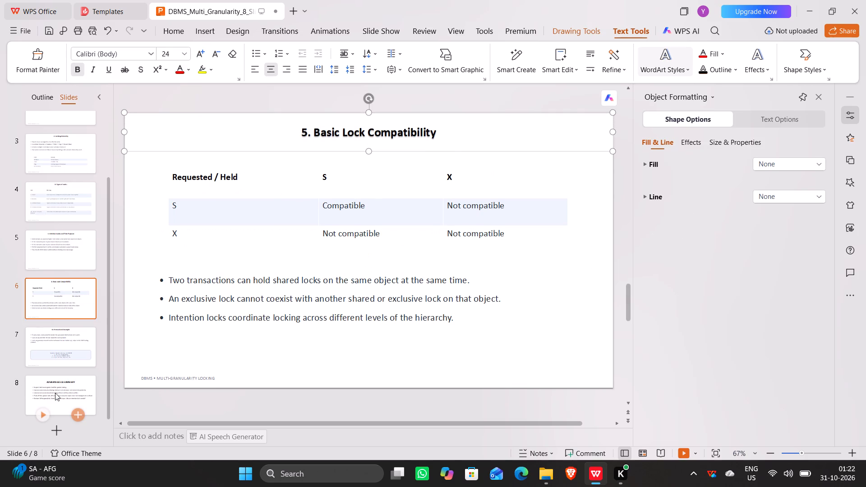
pyautogui.click(55, 393)
pyautogui.click(62, 371)
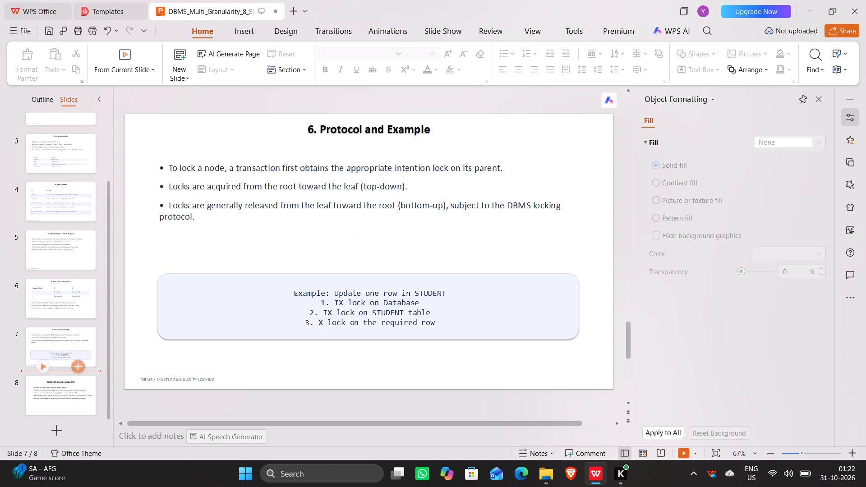
pyautogui.click(378, 132)
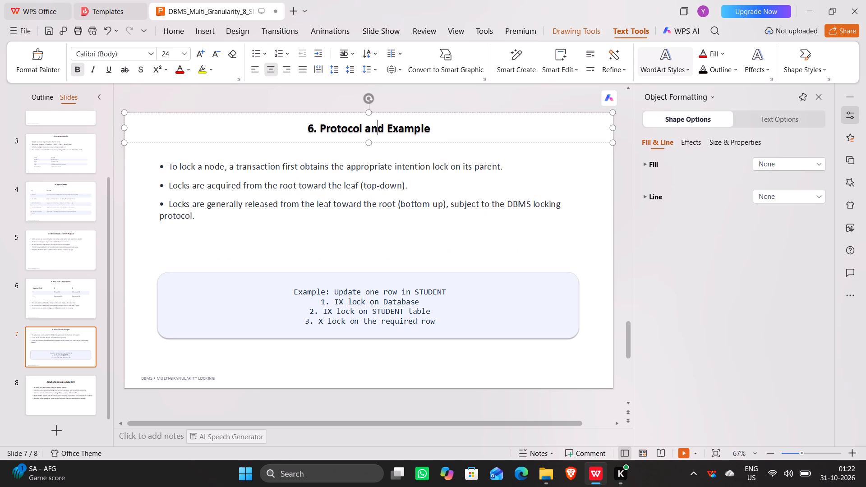
pyautogui.moveTo(369, 145); pyautogui.dragTo(367, 154)
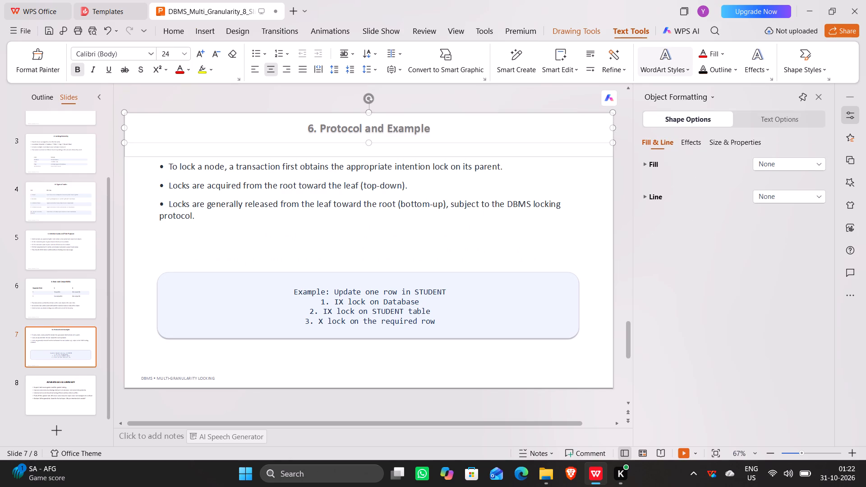
pyautogui.moveTo(367, 154); pyautogui.dragTo(368, 151)
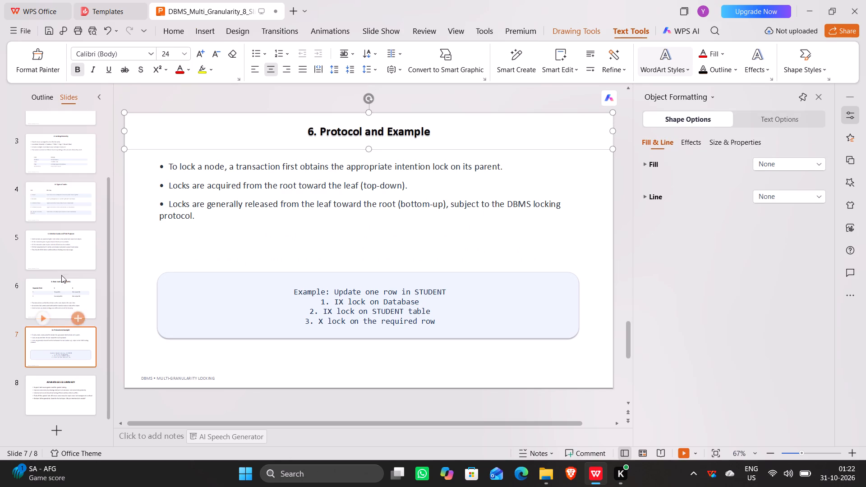
# Extend the "3. Types of Locks" heading's text box slightly downward on slide 4 to lower the heading.
pyautogui.click(70, 252)
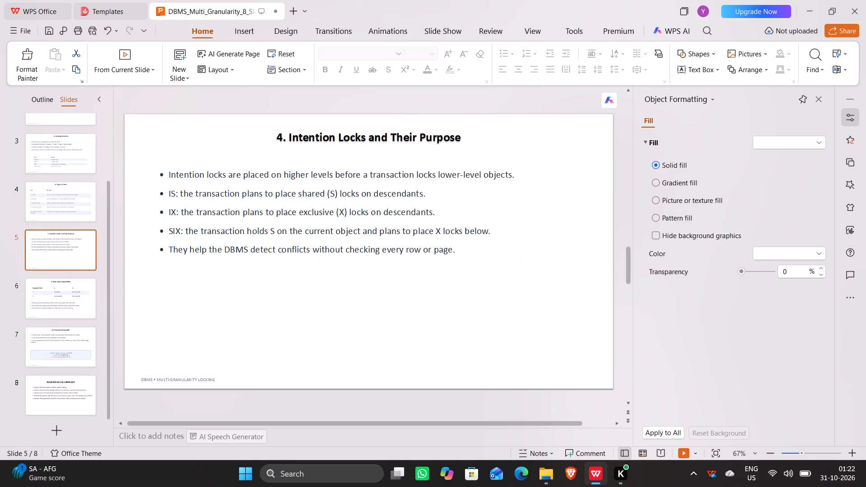
pyautogui.click(64, 197)
pyautogui.click(366, 135)
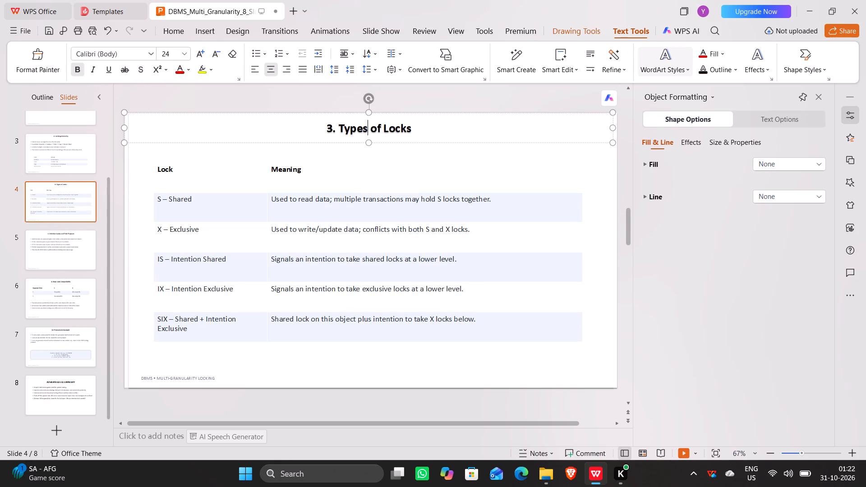
pyautogui.moveTo(368, 143); pyautogui.dragTo(368, 155)
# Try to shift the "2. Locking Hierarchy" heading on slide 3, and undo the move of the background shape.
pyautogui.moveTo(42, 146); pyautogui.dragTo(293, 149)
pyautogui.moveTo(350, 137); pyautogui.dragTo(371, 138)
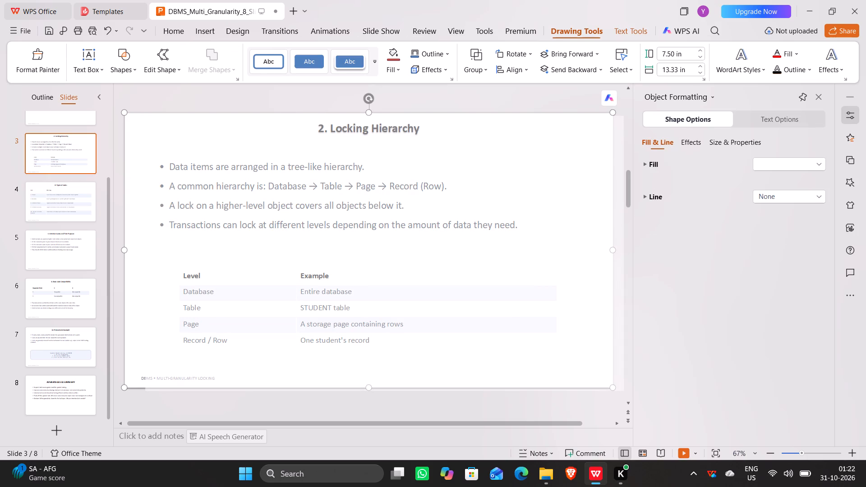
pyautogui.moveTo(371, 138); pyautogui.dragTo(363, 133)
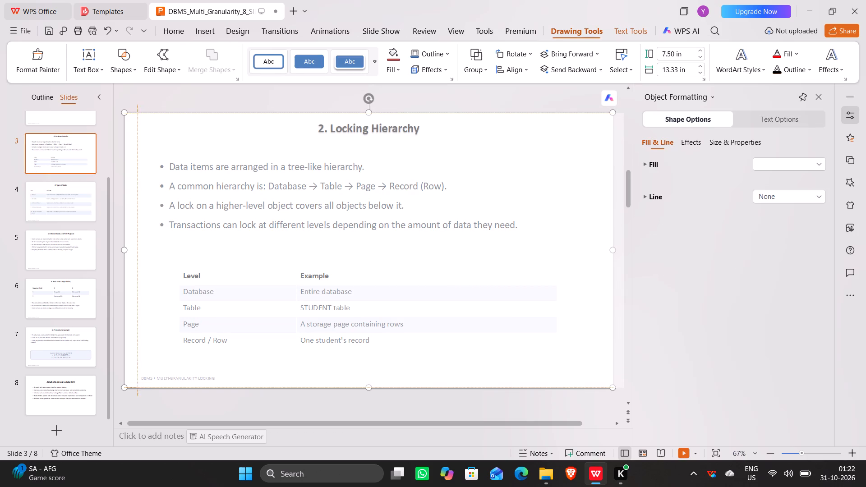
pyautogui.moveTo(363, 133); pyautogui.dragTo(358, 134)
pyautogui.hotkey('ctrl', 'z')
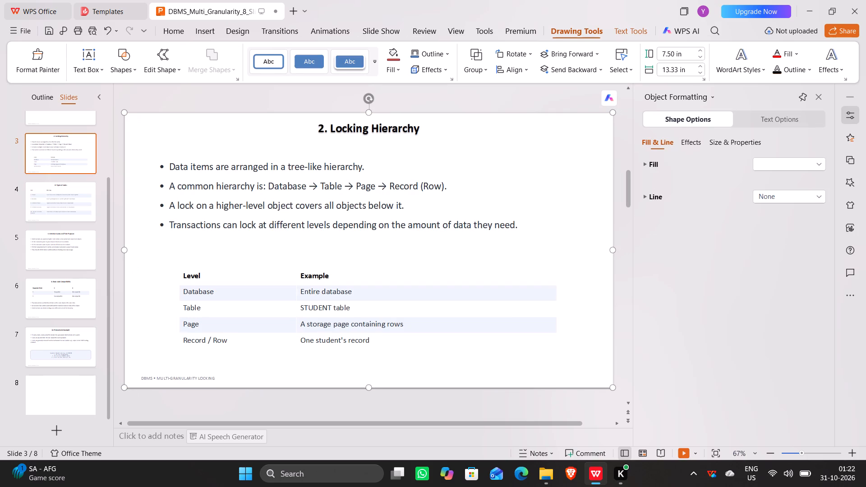
# Extend the "2. Locking Hierarchy" heading's text box downward on slide 3 to about 1.05 in tall.
pyautogui.click(361, 129)
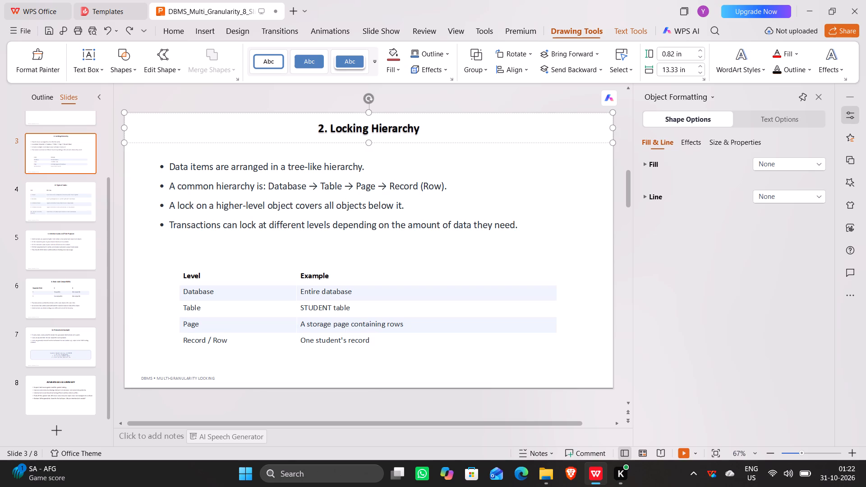
pyautogui.moveTo(369, 141); pyautogui.dragTo(370, 148)
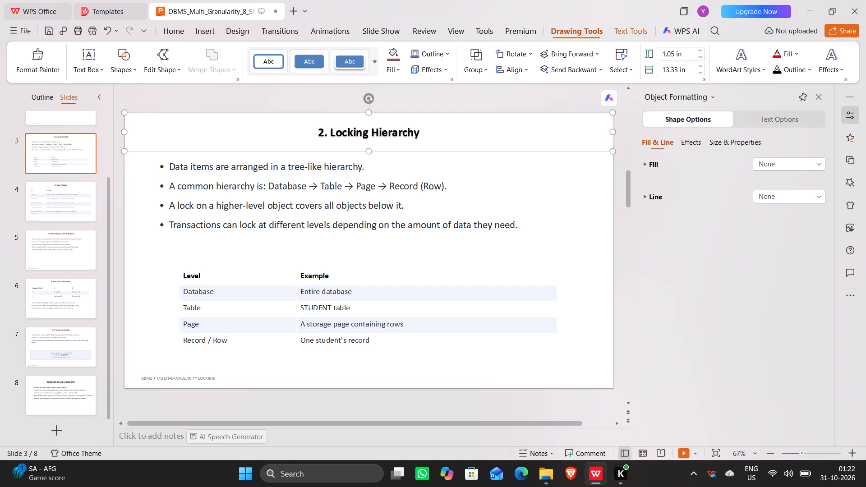
# Return to the title slide and save the presentation.
pyautogui.scroll(8, 82, 169)
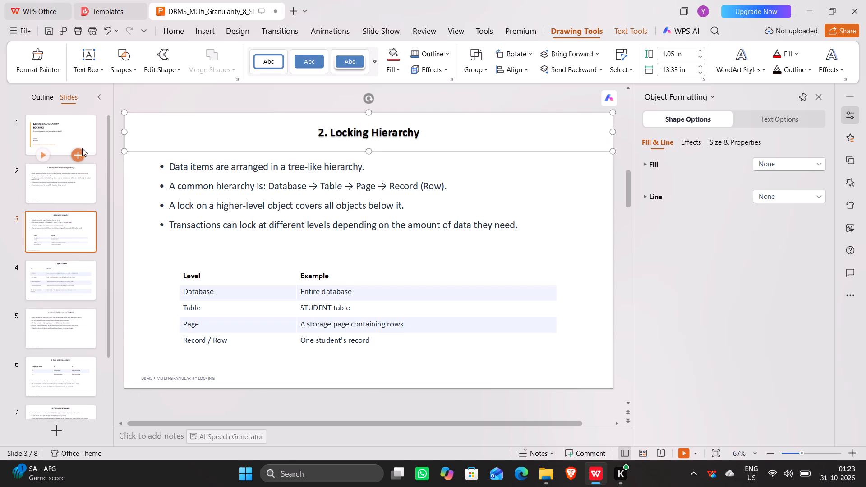
pyautogui.click(82, 148)
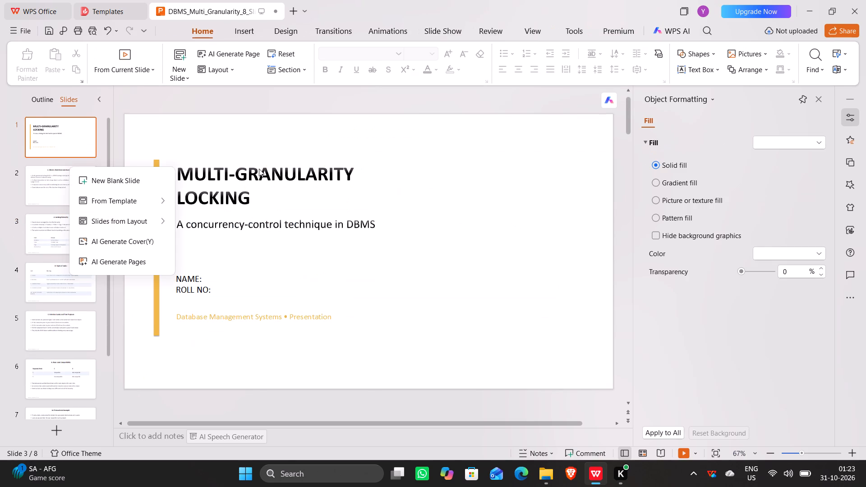
pyautogui.click(259, 169)
pyautogui.hotkey('ctrl', 's')
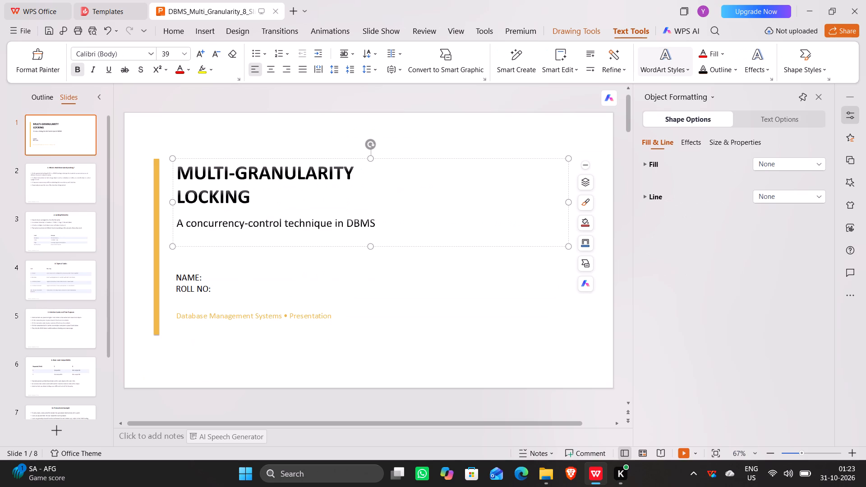
# Select the "Database Management Systems • Presentation" text box together with the title text box on slide 1.
pyautogui.keyDown('ctrl'); pyautogui.click(405, 311); pyautogui.keyUp('ctrl')
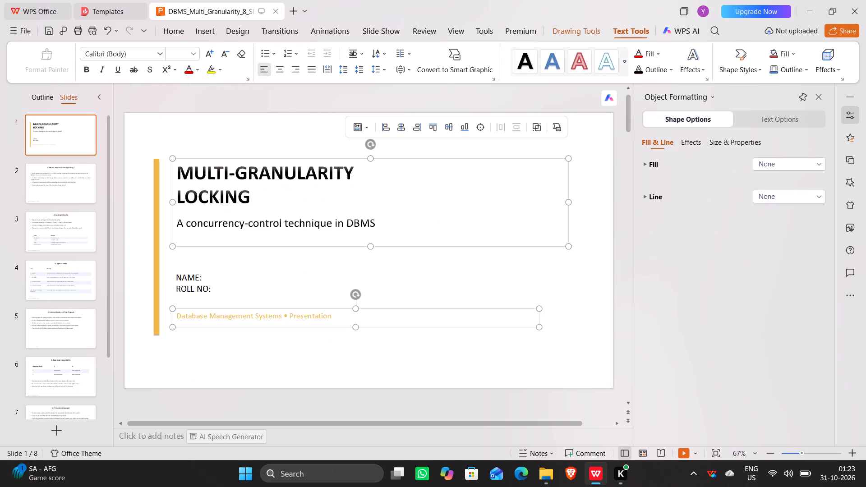
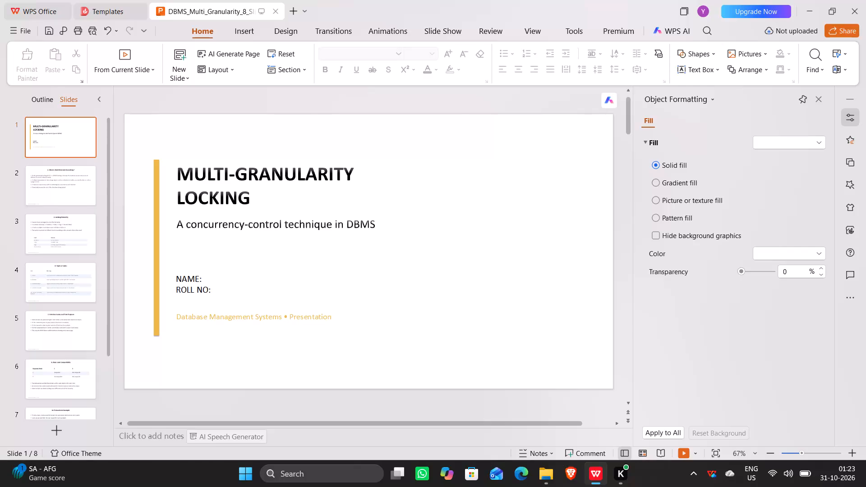
# Close the Multi-Granularity Locking deck and open the DBMS_ER_Model_8_Slides presentation from the recent files.
pyautogui.click(856, 16)
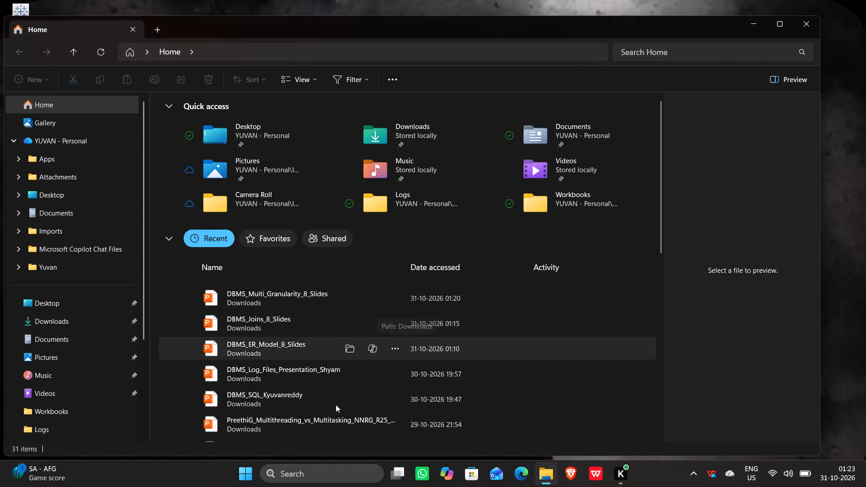
pyautogui.doubleClick(283, 352)
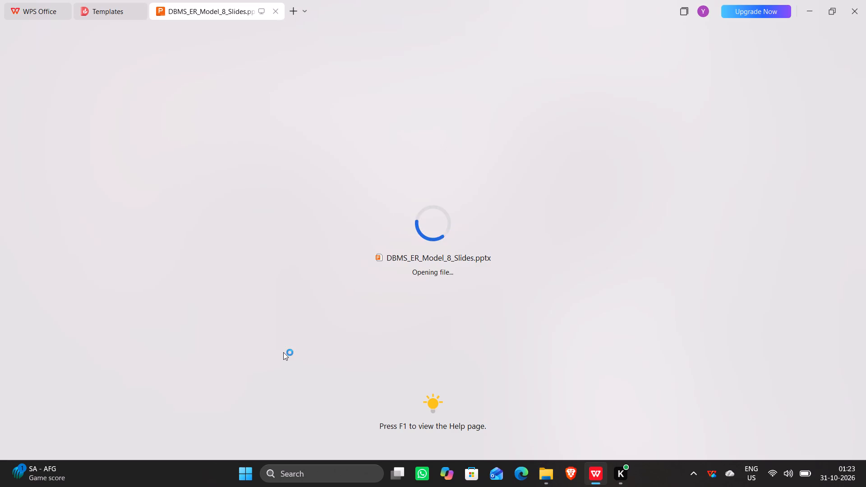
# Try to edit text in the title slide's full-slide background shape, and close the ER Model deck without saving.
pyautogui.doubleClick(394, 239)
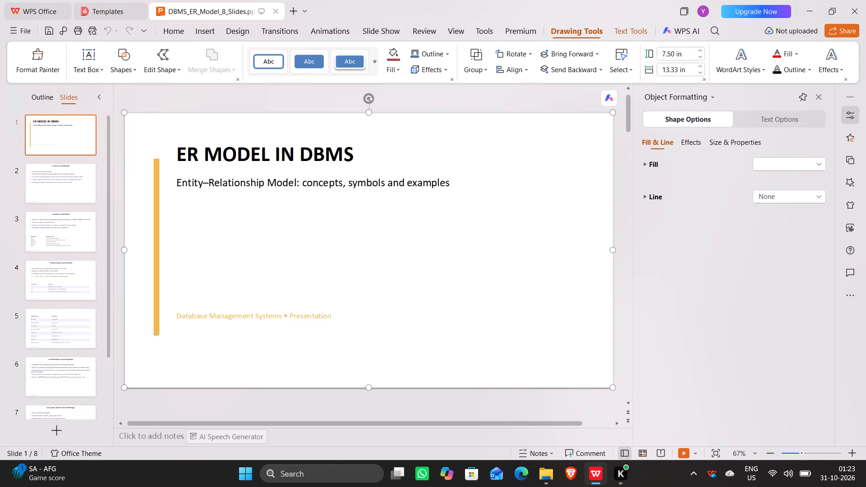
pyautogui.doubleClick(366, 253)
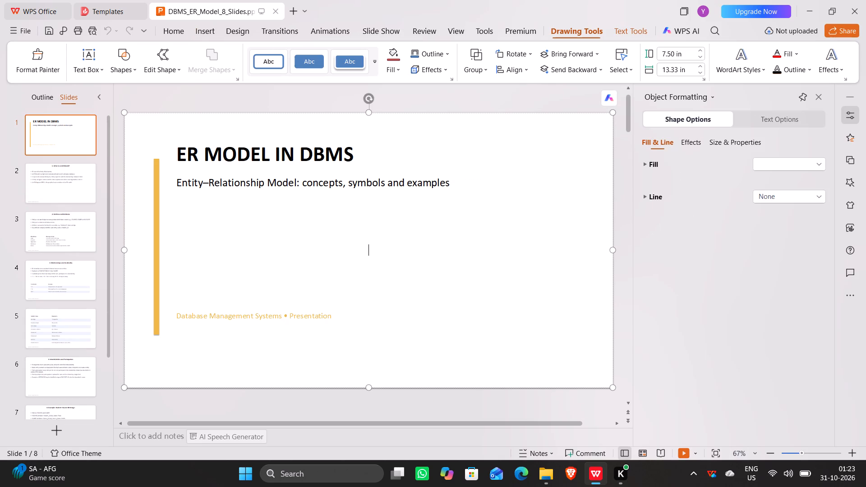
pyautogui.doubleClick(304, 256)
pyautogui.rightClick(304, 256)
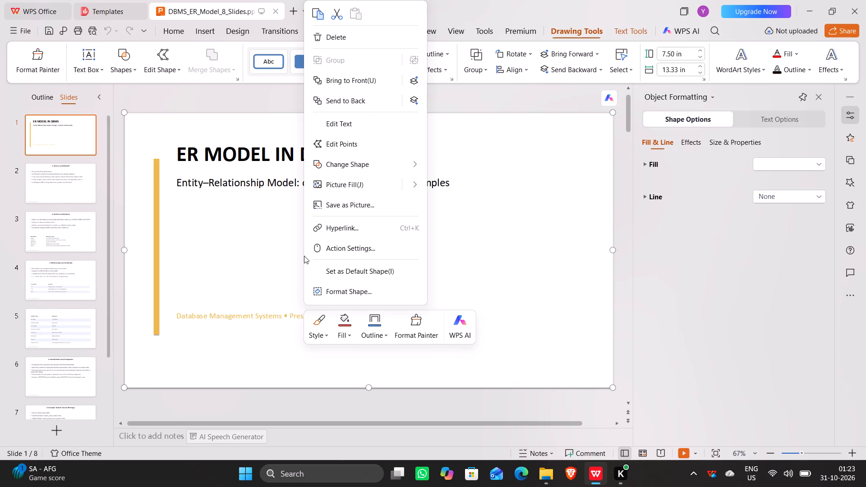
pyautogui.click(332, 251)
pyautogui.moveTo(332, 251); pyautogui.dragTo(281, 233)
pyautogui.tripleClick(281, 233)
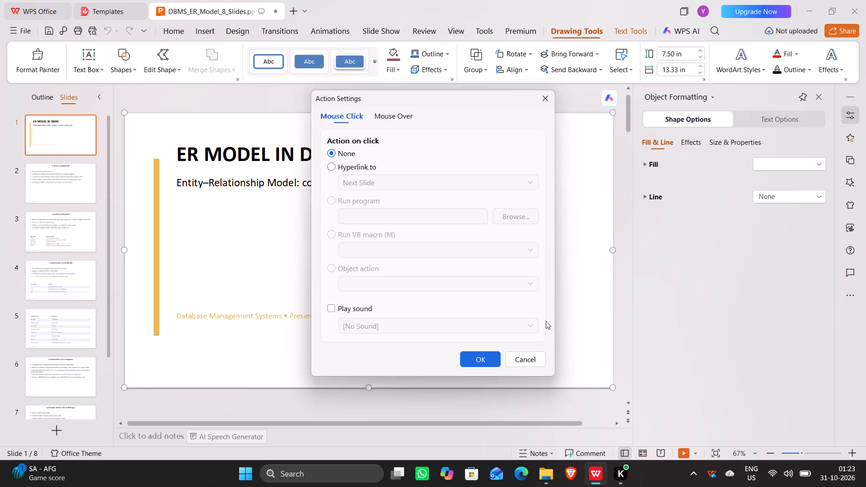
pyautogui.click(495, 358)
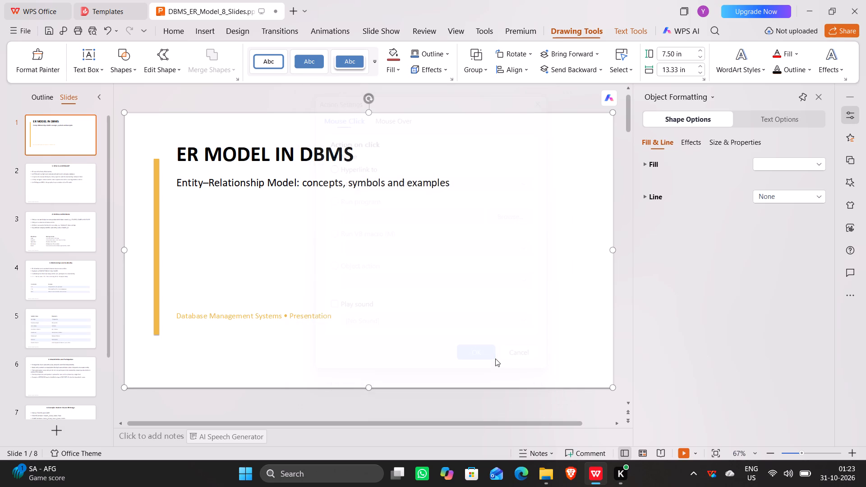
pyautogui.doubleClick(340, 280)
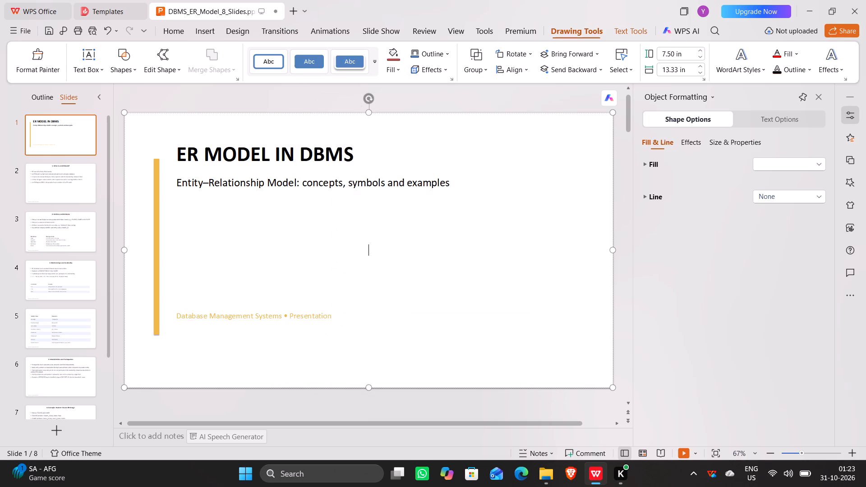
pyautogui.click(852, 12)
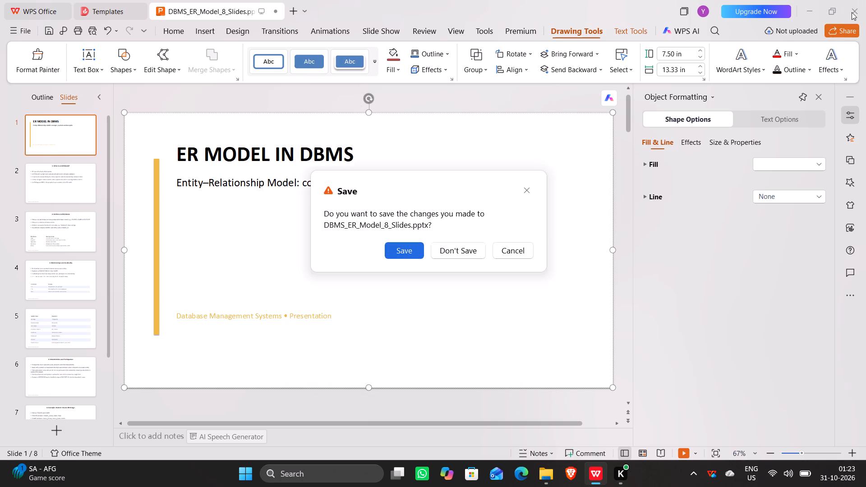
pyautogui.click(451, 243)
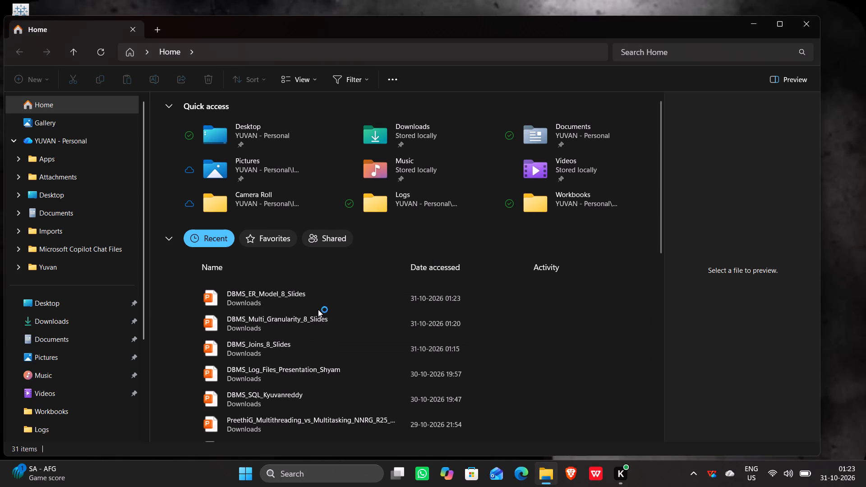
# Reopen the DBMS_ER_Model_8_Slides presentation and select the full-slide background shape on the title slide.
pyautogui.doubleClick(308, 296)
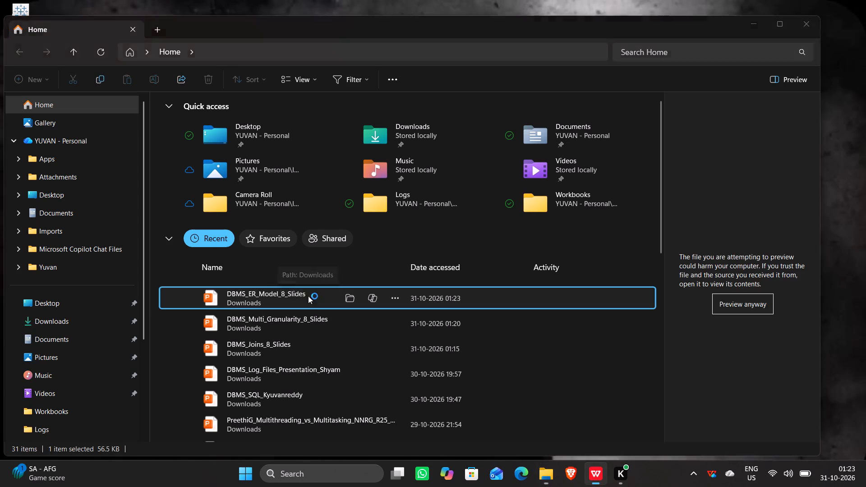
pyautogui.doubleClick(366, 258)
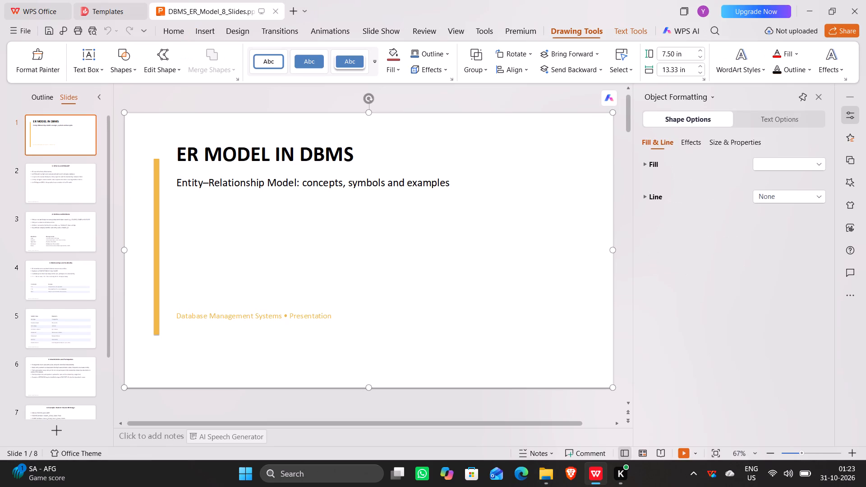
# Close WPS Office with the DBMS_ER_Model_8_Slides presentation, returning to the desktop and File Explorer.
pyautogui.click(865, 3)
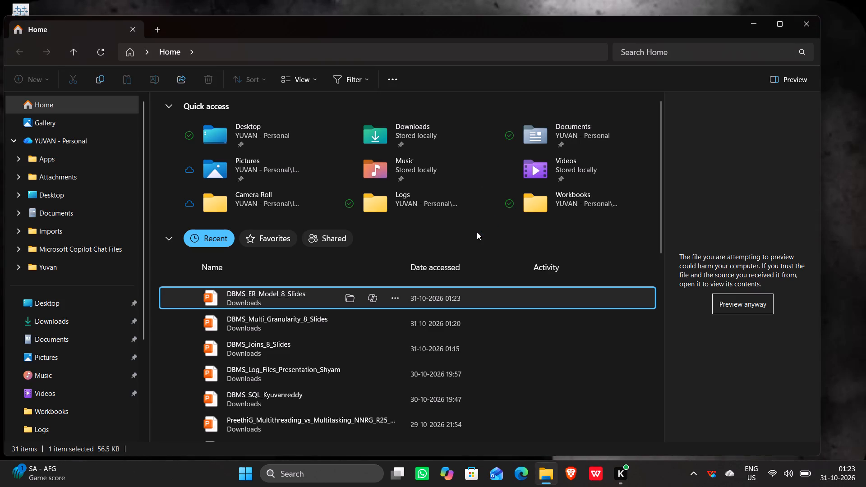
pyautogui.click(842, 114)
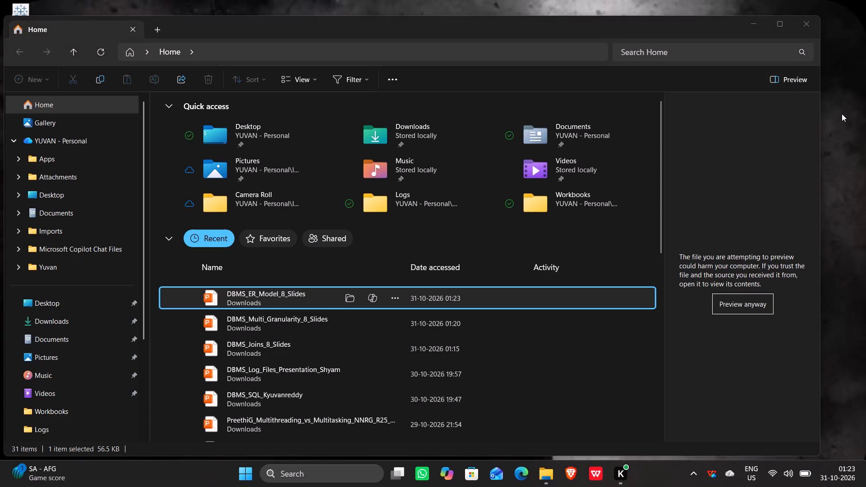
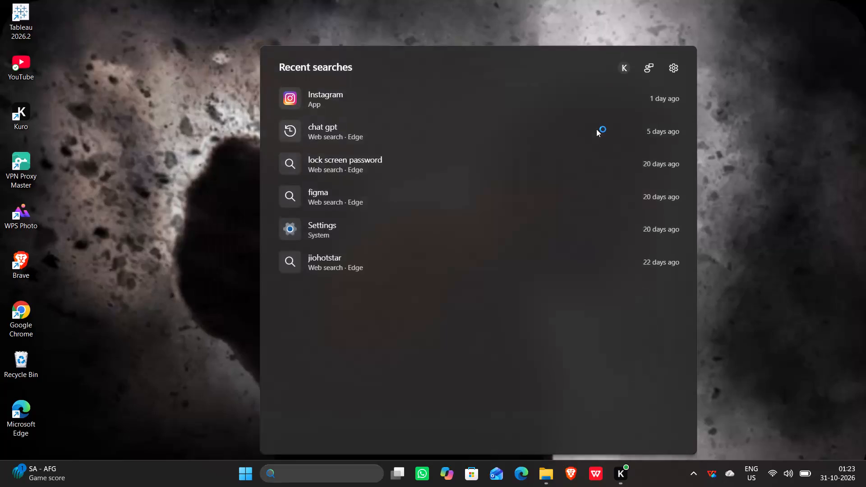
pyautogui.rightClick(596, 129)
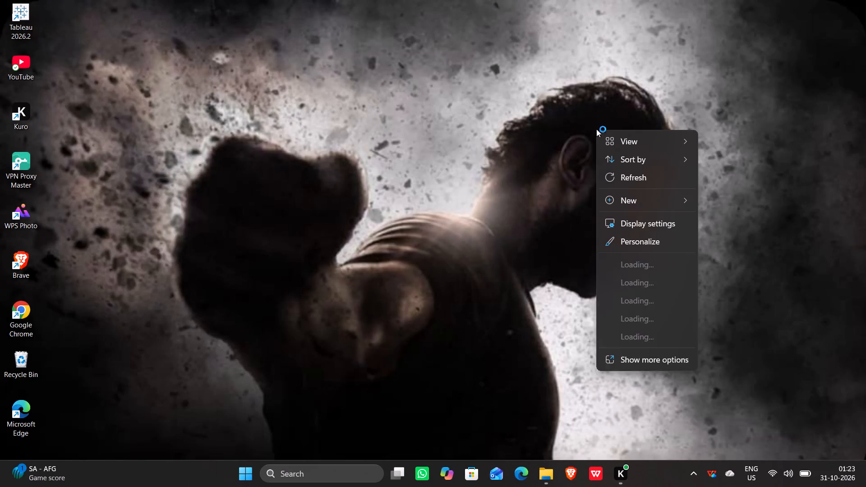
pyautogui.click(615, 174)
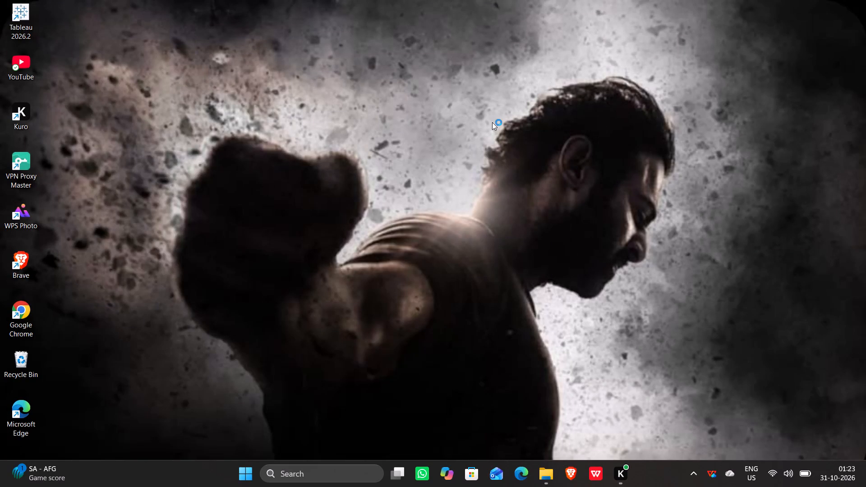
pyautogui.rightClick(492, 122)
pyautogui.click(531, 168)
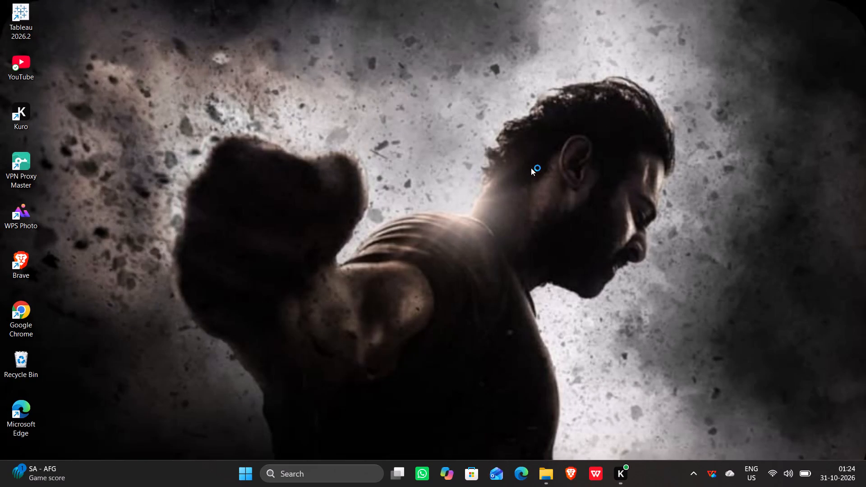
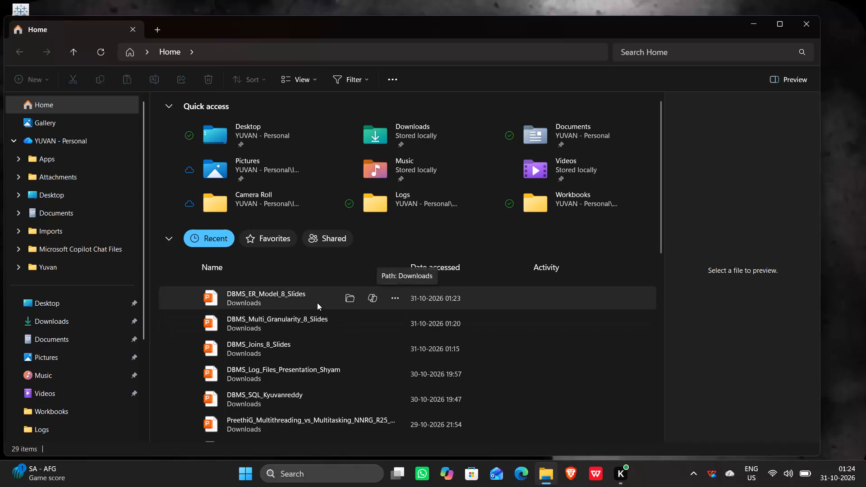
# Open the DBMS_ER_Model_8_Slides presentation from the recent files.
pyautogui.doubleClick(317, 303)
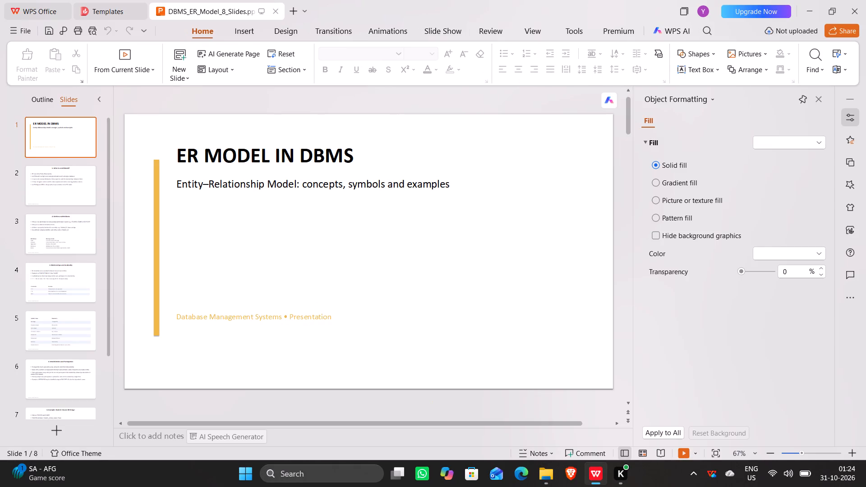
# Move the title slide's text box holding "ER MODEL IN DBMS" and its subtitle slightly down.
pyautogui.doubleClick(326, 260)
pyautogui.doubleClick(326, 260)
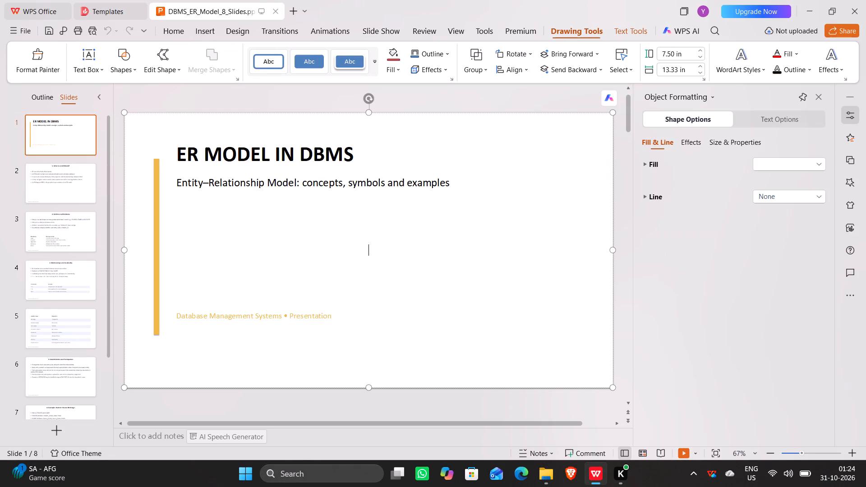
pyautogui.doubleClick(326, 260)
pyautogui.moveTo(301, 217); pyautogui.dragTo(298, 227)
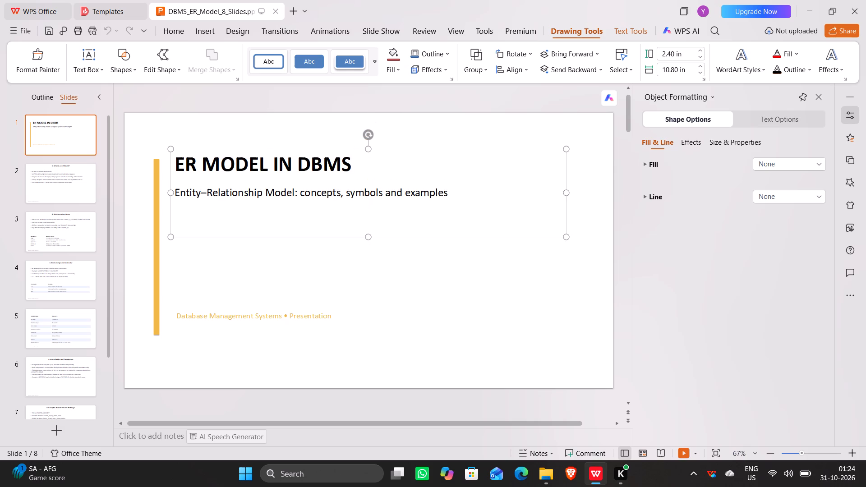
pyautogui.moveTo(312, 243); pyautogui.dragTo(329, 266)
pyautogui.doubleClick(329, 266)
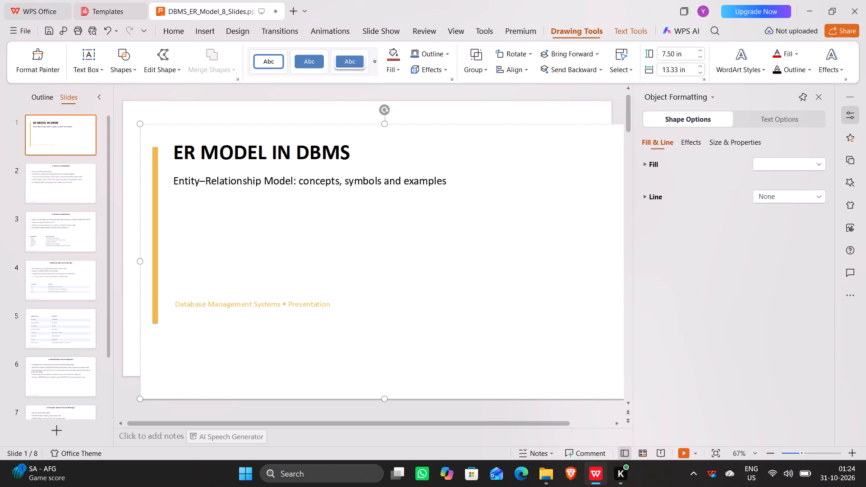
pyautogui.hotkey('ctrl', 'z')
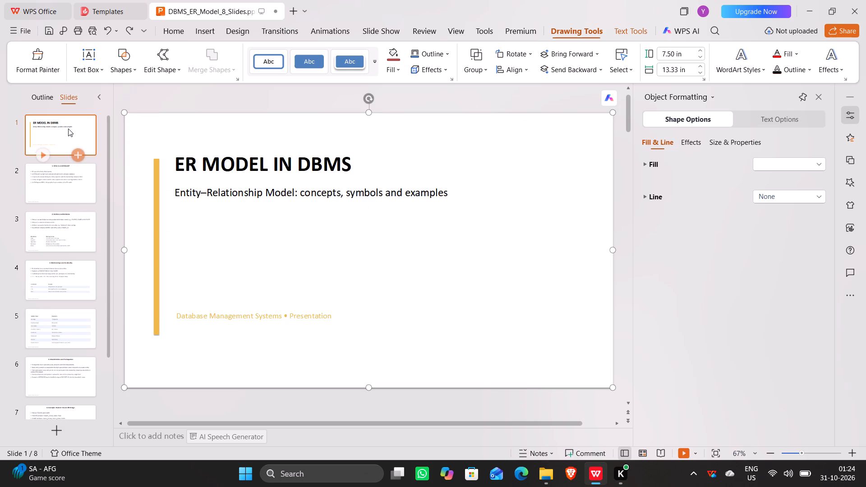
# Insert an empty text box on the title slide, positioned between the subtitle and the "Database Management Systems • Presentation" line.
pyautogui.click(95, 56)
pyautogui.click(229, 279)
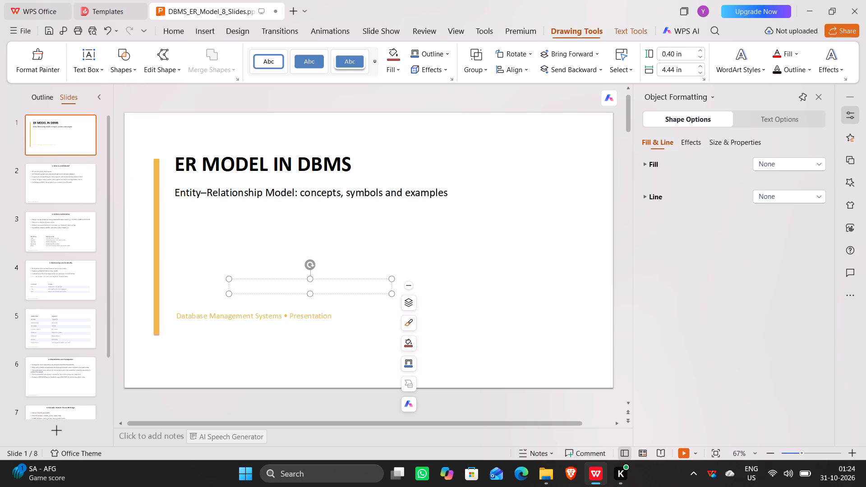
pyautogui.moveTo(278, 281); pyautogui.dragTo(234, 257)
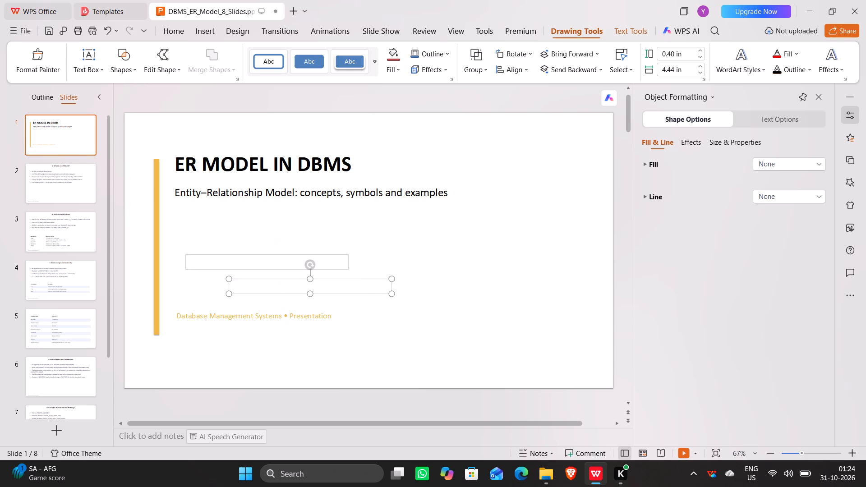
pyautogui.moveTo(234, 257); pyautogui.dragTo(233, 253)
pyautogui.click(212, 257)
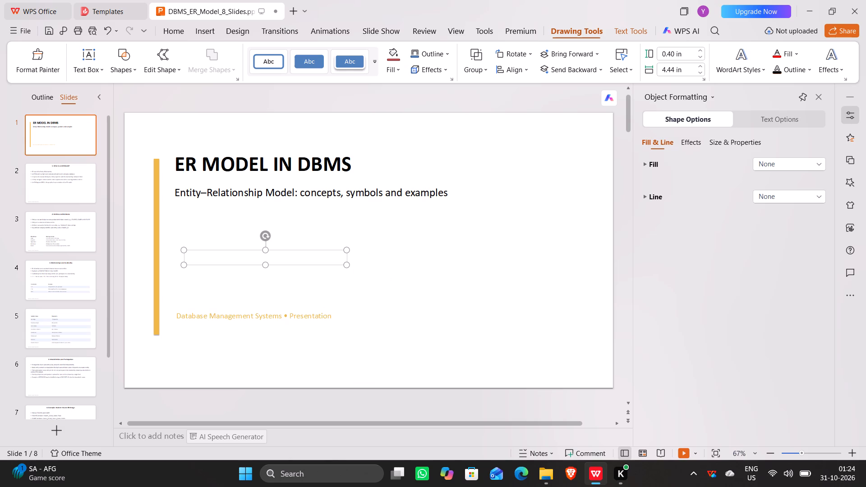
# Enter "NAME:" and "ROLL NO:" on two separate lines in the new text box and save the presentation.
pyautogui.write('NAME')
pyautogui.press('space')
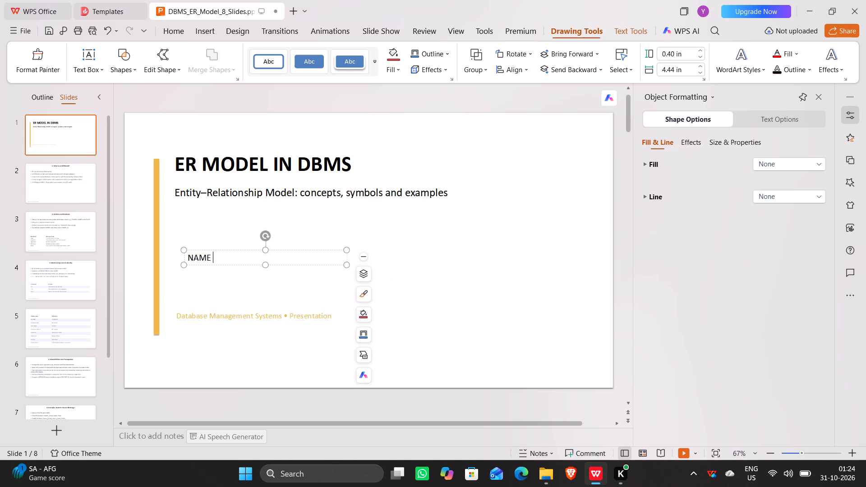
pyautogui.hotkey('shift', ':')
pyautogui.press('Return')
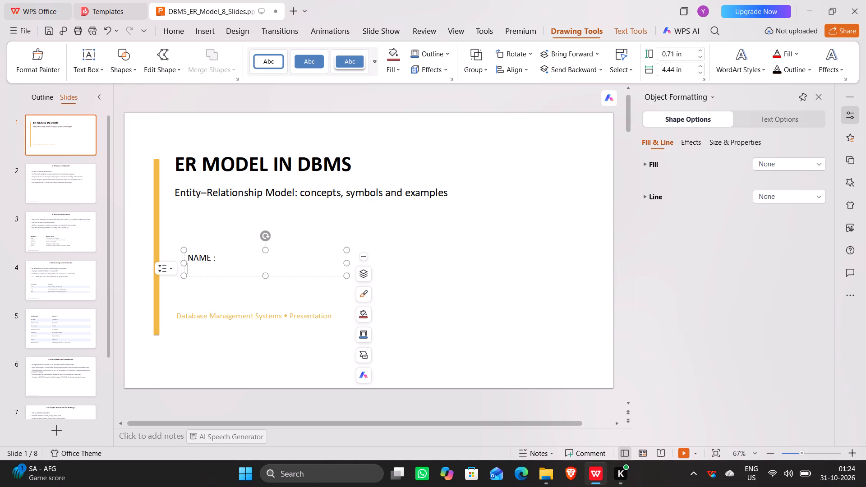
pyautogui.click(212, 257)
pyautogui.press('BackSpace')
pyautogui.press('Right')
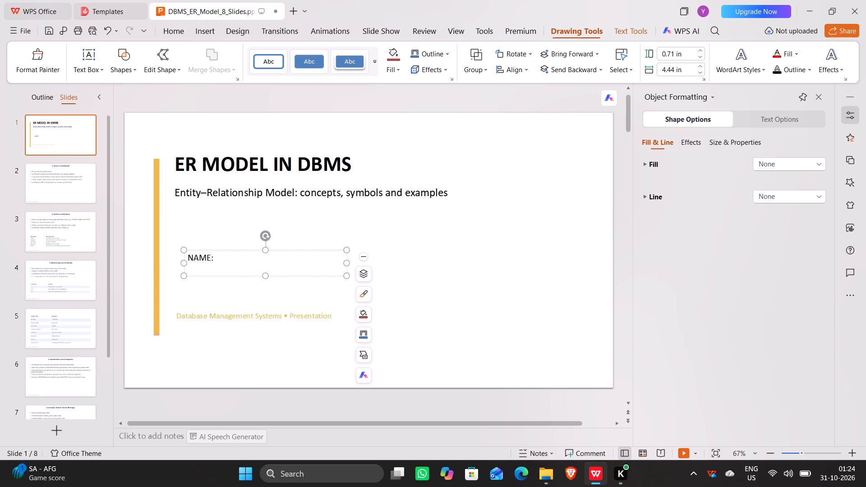
pyautogui.press('Down')
pyautogui.write('ROLL')
pyautogui.press('space')
pyautogui.write('NO')
pyautogui.press(';')
pyautogui.press('BackSpace')
pyautogui.hotkey('shift', ':')
pyautogui.hotkey('ctrl', 's')
# On slide 2, move the bullet text box slightly down and extend the "1. What is an ER Model?" heading box downward.
pyautogui.click(77, 189)
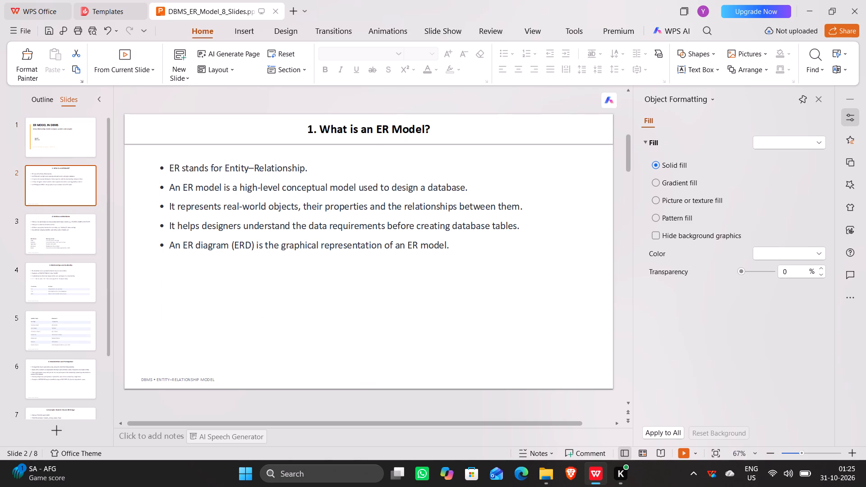
pyautogui.click(210, 308)
pyautogui.moveTo(210, 308); pyautogui.dragTo(209, 320)
pyautogui.moveTo(209, 320); pyautogui.dragTo(209, 329)
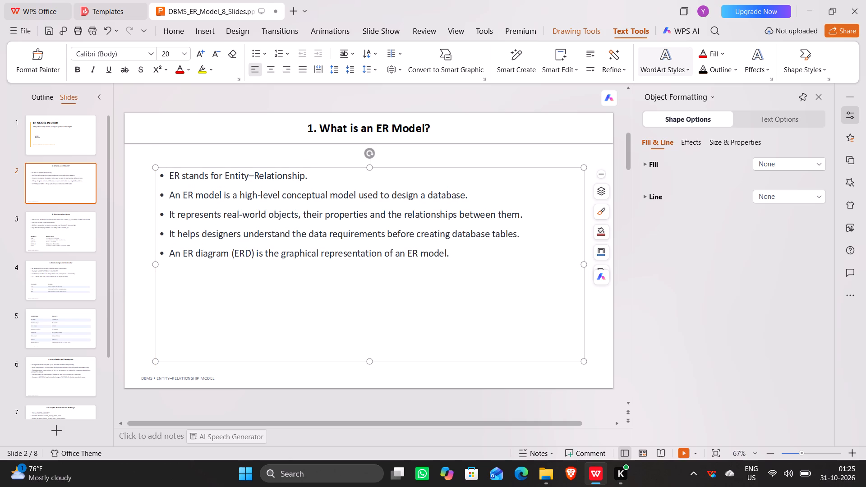
pyautogui.click(253, 130)
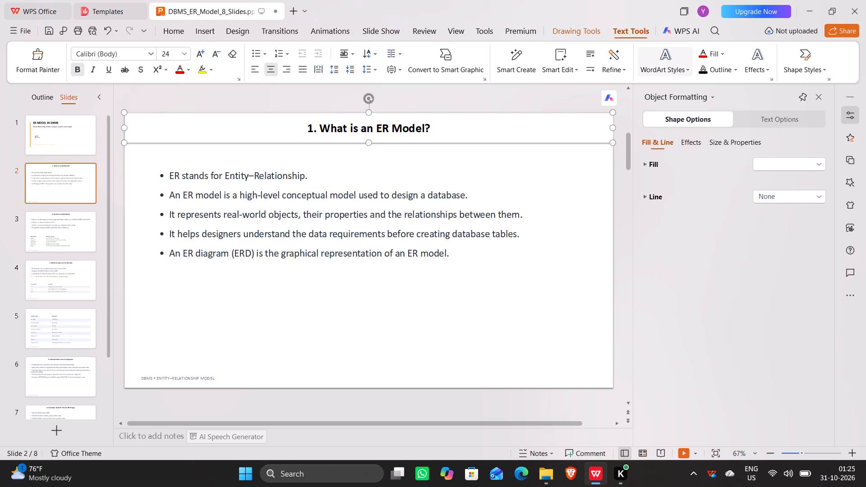
pyautogui.moveTo(370, 142); pyautogui.dragTo(370, 155)
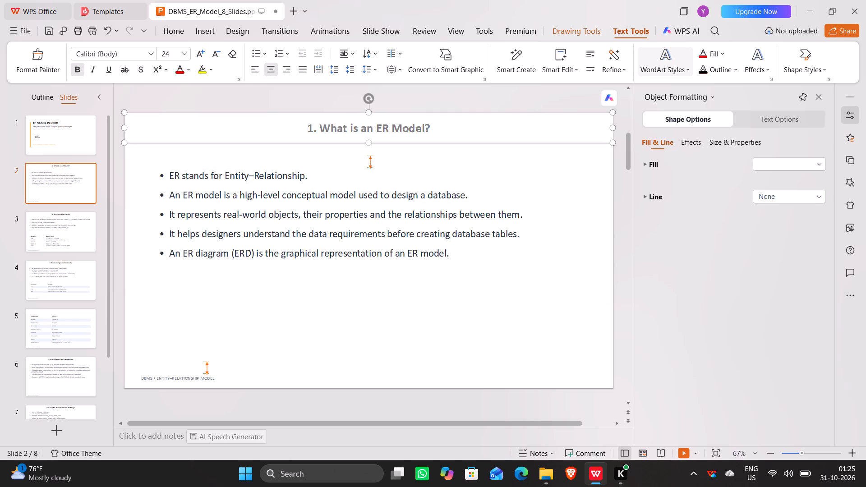
pyautogui.moveTo(370, 155); pyautogui.dragTo(369, 152)
# On slide 3, move the bullet text box down toward the attribute table and extend the "2. Entities and Attributes" heading box downward.
pyautogui.click(52, 235)
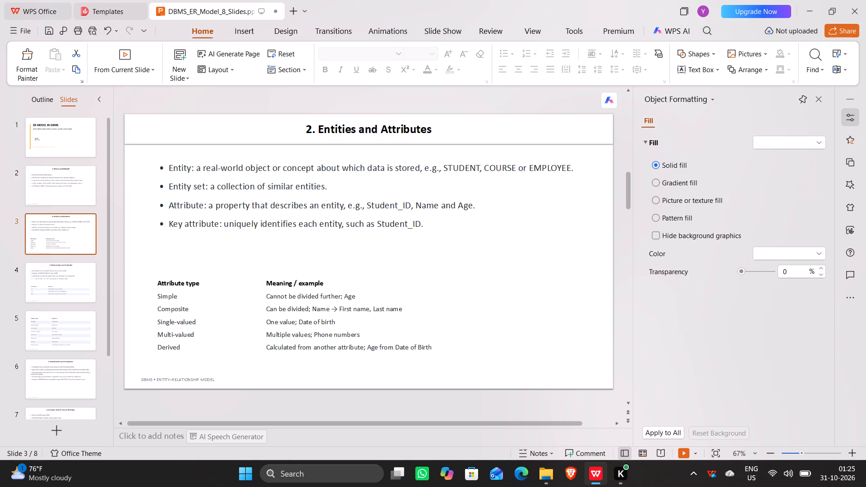
pyautogui.click(339, 237)
pyautogui.moveTo(339, 237); pyautogui.dragTo(338, 249)
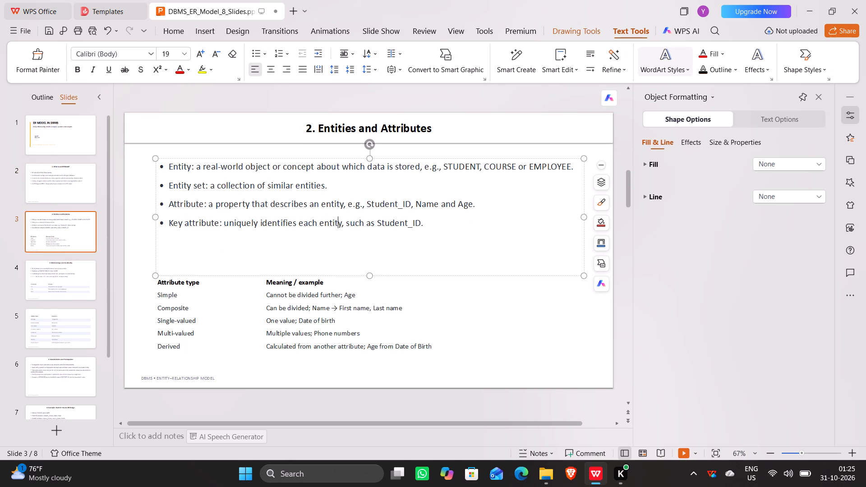
pyautogui.moveTo(338, 249); pyautogui.dragTo(338, 254)
pyautogui.moveTo(338, 254); pyautogui.dragTo(338, 271)
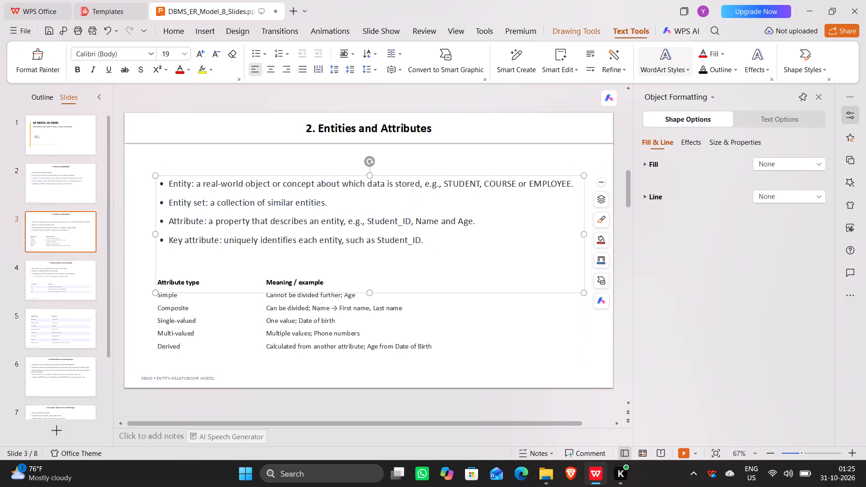
pyautogui.click(378, 140)
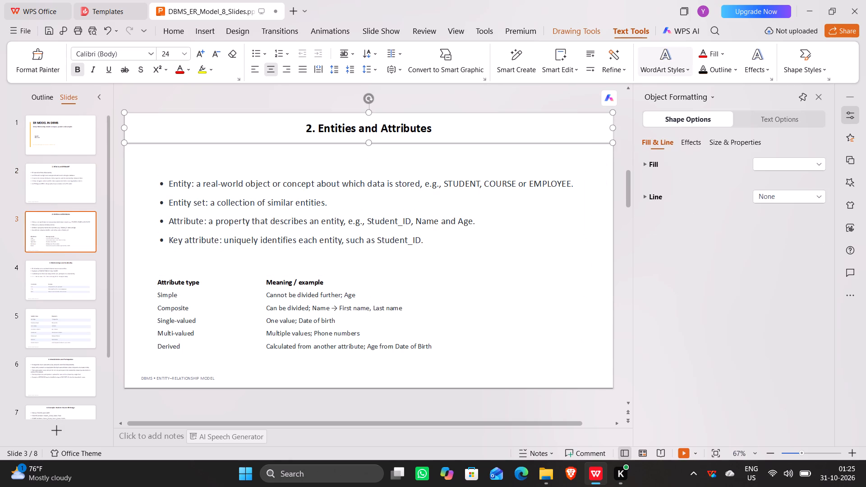
pyautogui.moveTo(371, 142); pyautogui.dragTo(371, 143)
pyautogui.moveTo(371, 143); pyautogui.dragTo(372, 157)
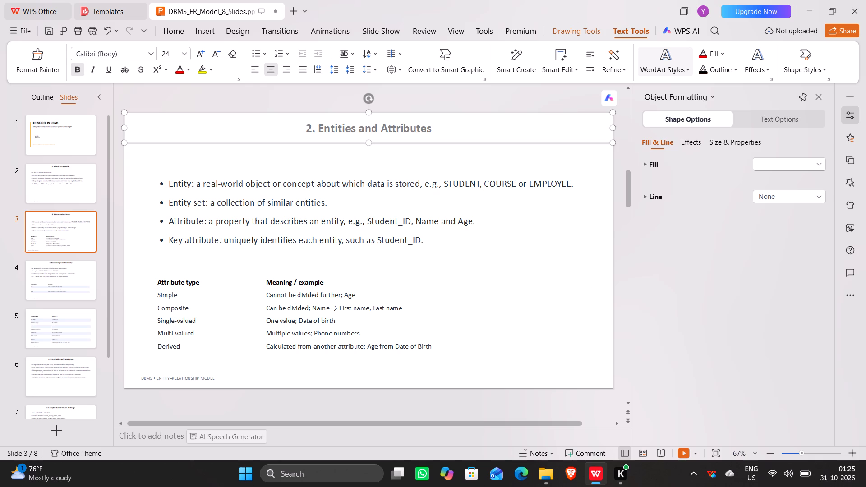
# On slide 4, move the bullet text box slightly down and extend the "3. Relationships and Cardinality" heading box downward.
pyautogui.click(65, 271)
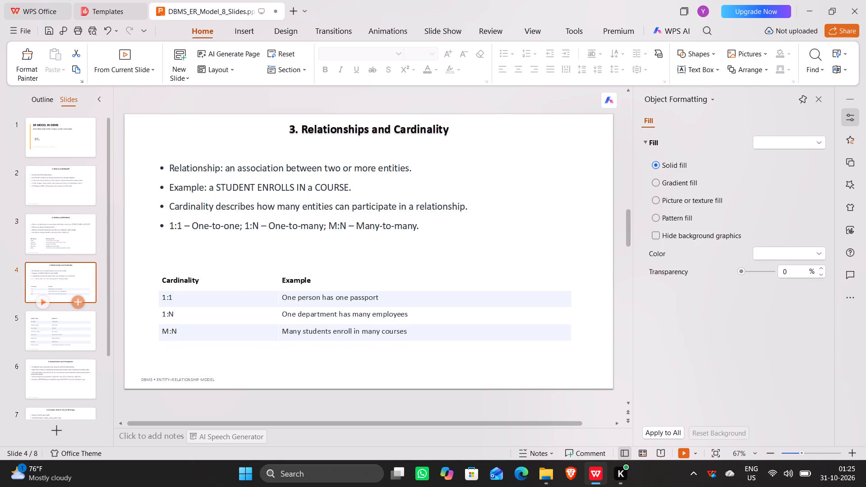
pyautogui.click(322, 246)
pyautogui.moveTo(322, 246); pyautogui.dragTo(322, 257)
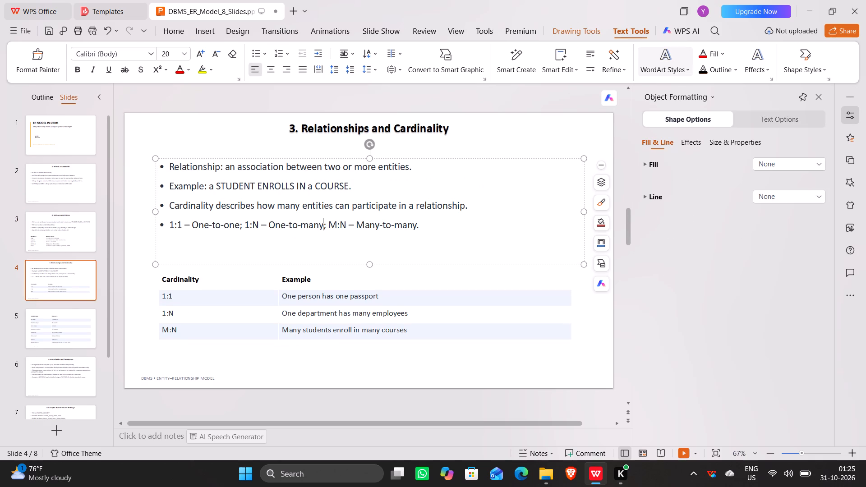
pyautogui.moveTo(322, 257); pyautogui.dragTo(322, 258)
pyautogui.moveTo(322, 258); pyautogui.dragTo(319, 269)
pyautogui.click(402, 141)
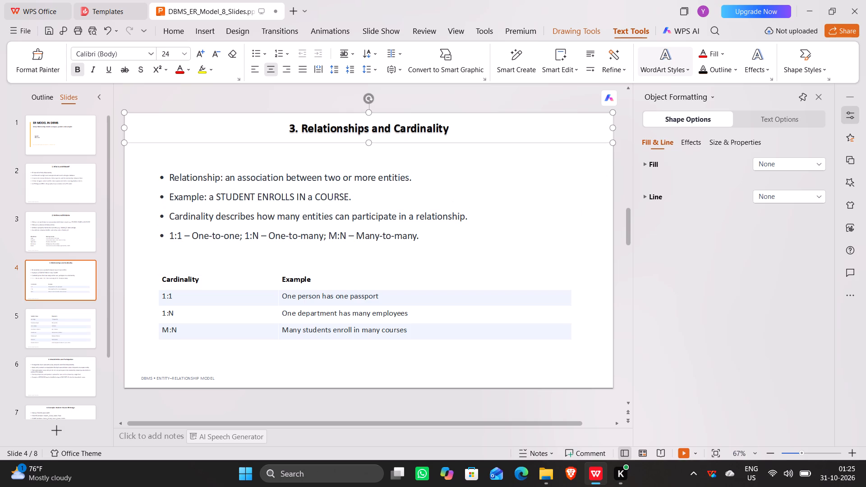
pyautogui.moveTo(370, 142); pyautogui.dragTo(369, 152)
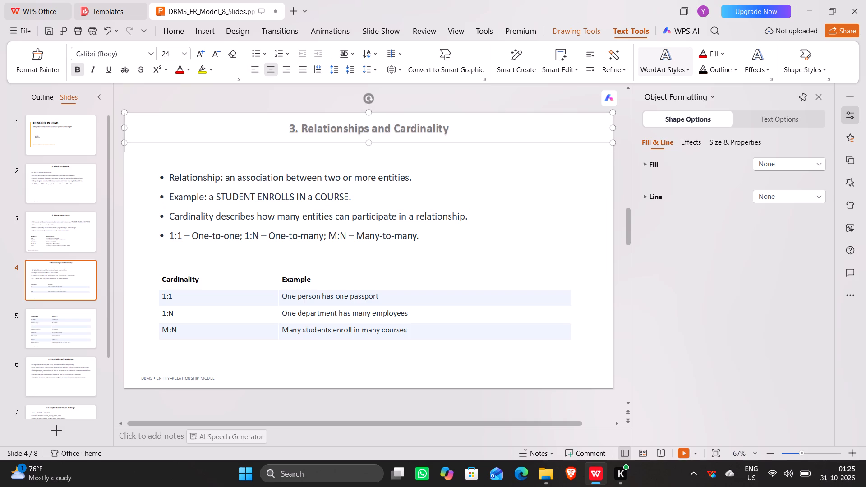
pyautogui.moveTo(369, 152); pyautogui.dragTo(369, 156)
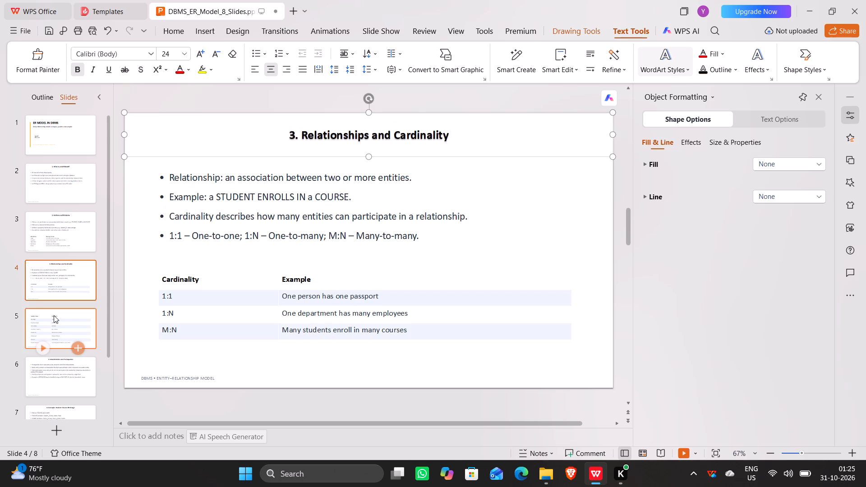
# On slide 5, change the font colour of the "4. ER Diagram Symbols" heading to black.
pyautogui.click(54, 315)
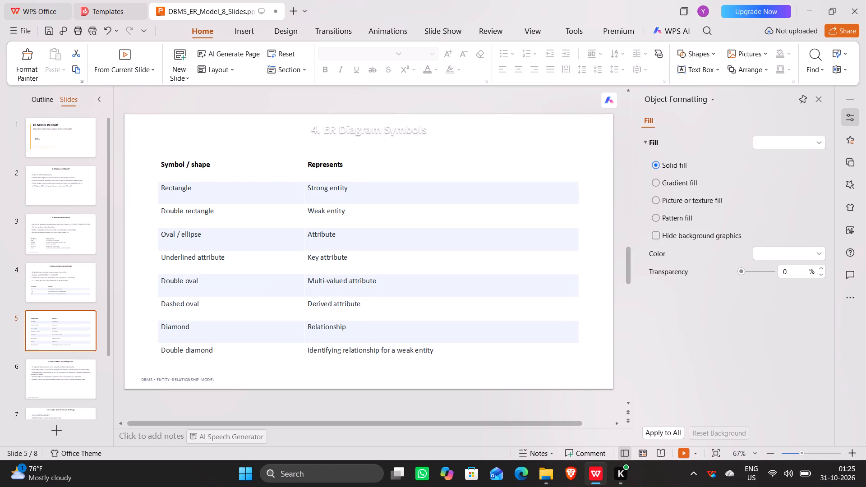
pyautogui.moveTo(426, 131); pyautogui.dragTo(355, 134)
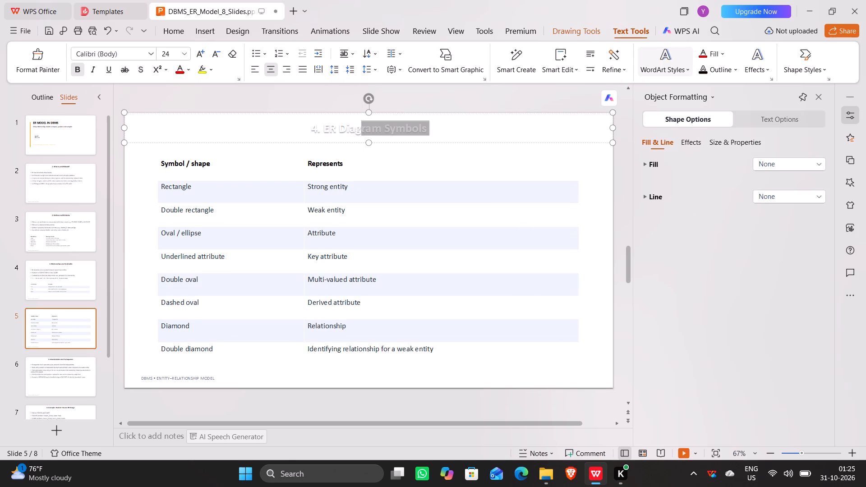
pyautogui.moveTo(355, 134); pyautogui.dragTo(311, 143)
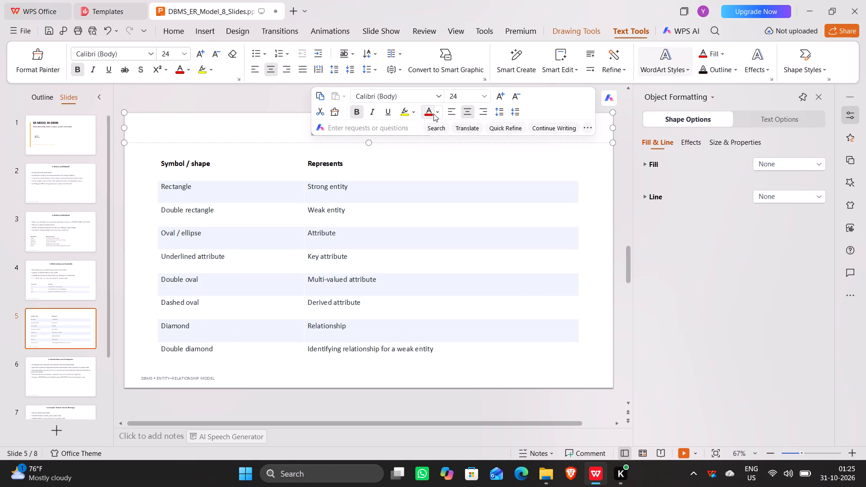
pyautogui.click(436, 113)
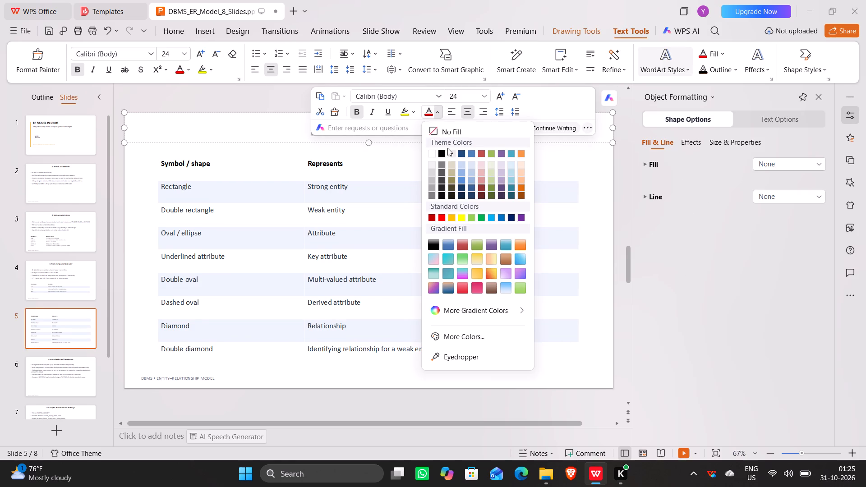
pyautogui.click(441, 152)
pyautogui.click(234, 176)
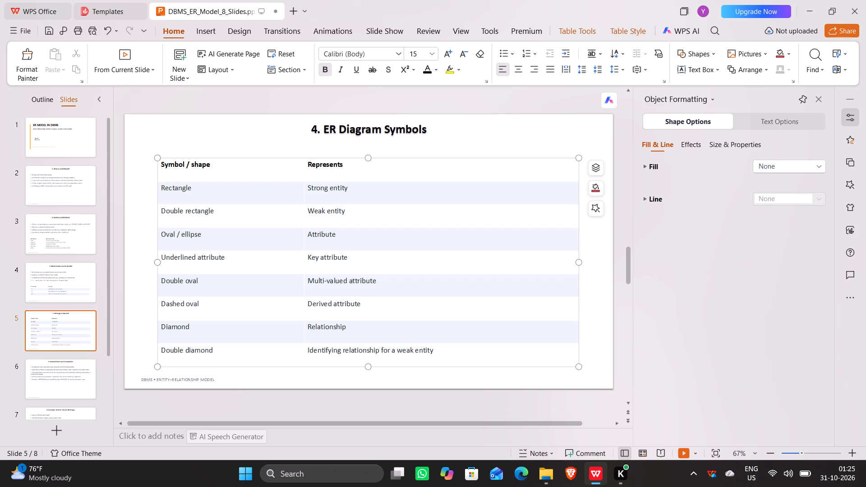
# Extend the "4. ER Diagram Symbols" heading box downward to a height of about 1.20 in.
pyautogui.click(369, 144)
pyautogui.moveTo(369, 143); pyautogui.dragTo(369, 147)
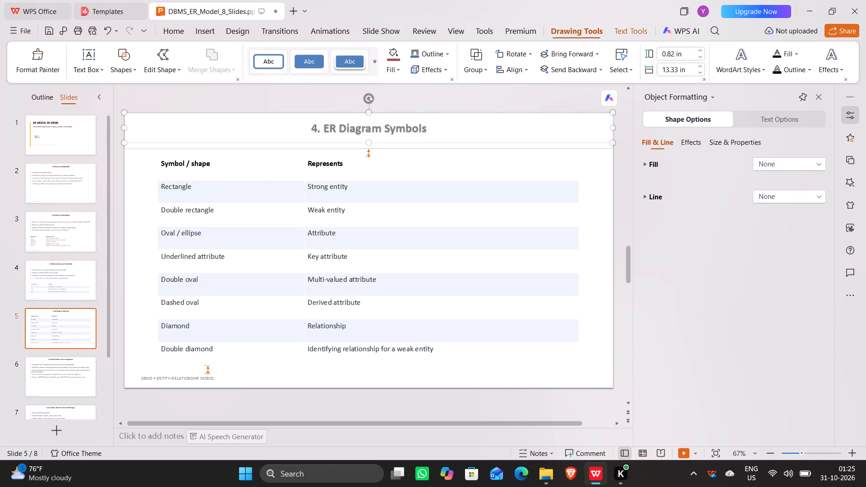
pyautogui.moveTo(369, 147); pyautogui.dragTo(369, 155)
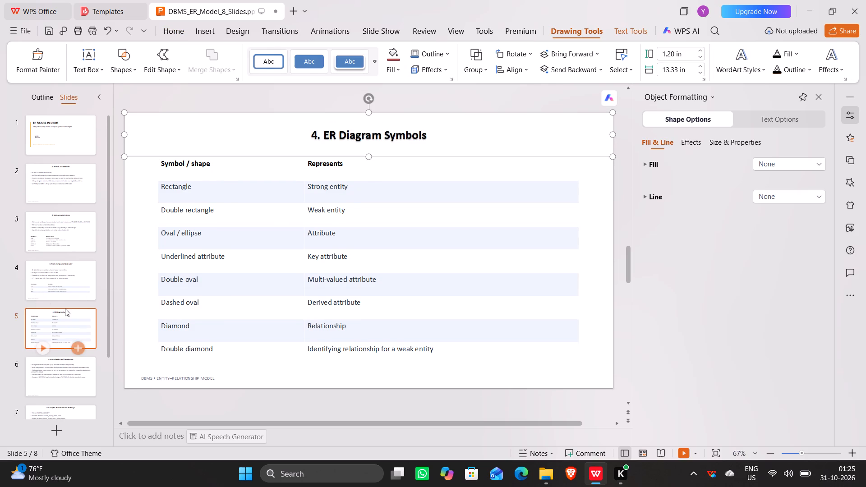
# On slide 6, move the bullet text box slightly down and extend the "5. Weak Entities and Participation" heading box downward.
pyautogui.click(65, 308)
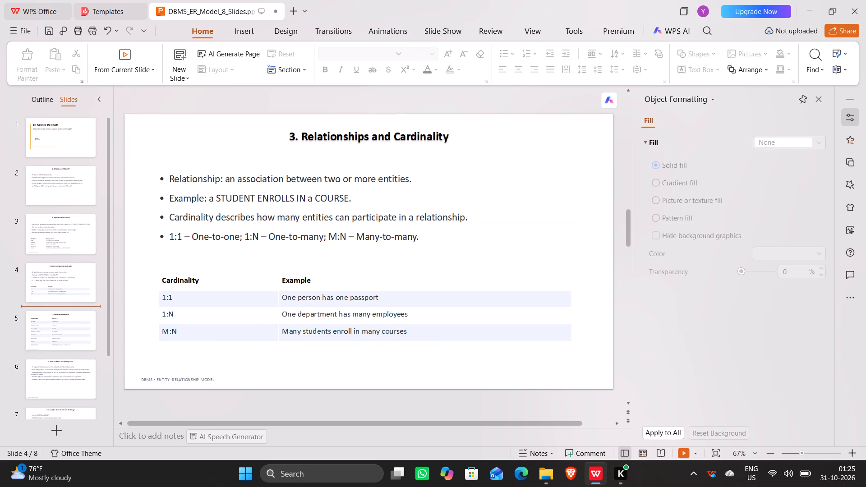
pyautogui.click(63, 382)
pyautogui.moveTo(341, 285); pyautogui.dragTo(341, 301)
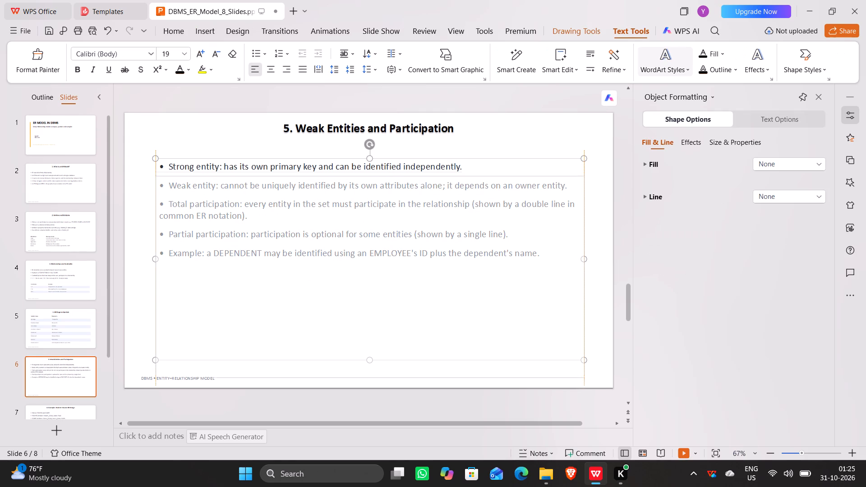
pyautogui.moveTo(341, 301); pyautogui.dragTo(340, 299)
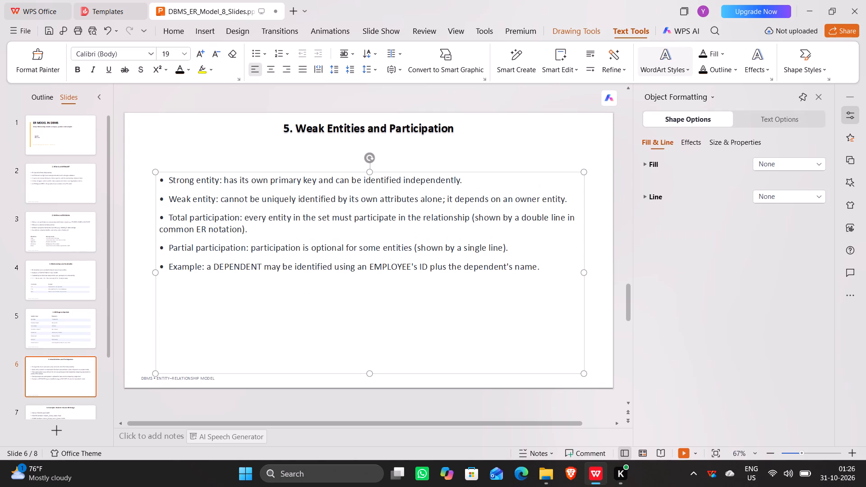
pyautogui.click(411, 147)
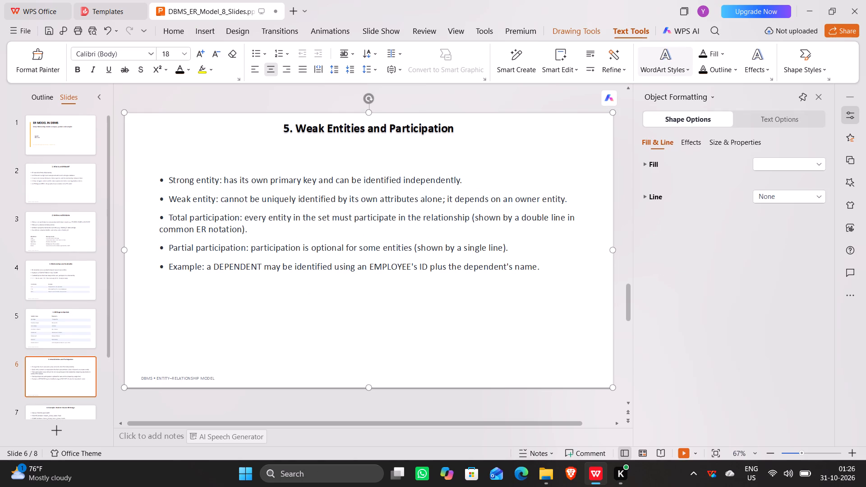
pyautogui.click(398, 126)
pyautogui.moveTo(371, 144); pyautogui.dragTo(370, 159)
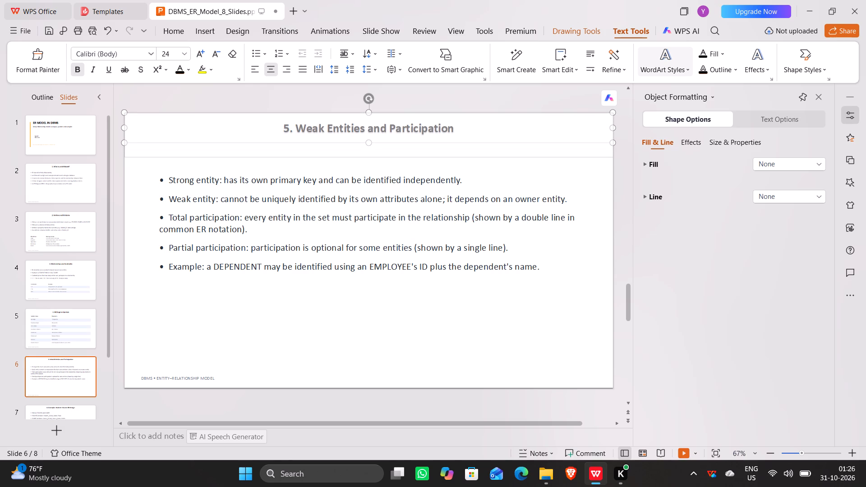
# On slide 7, move the bullet text box slightly down and extend the "6. Example: Student–Course ER Design" heading box downward.
pyautogui.scroll(-1, 65, 374)
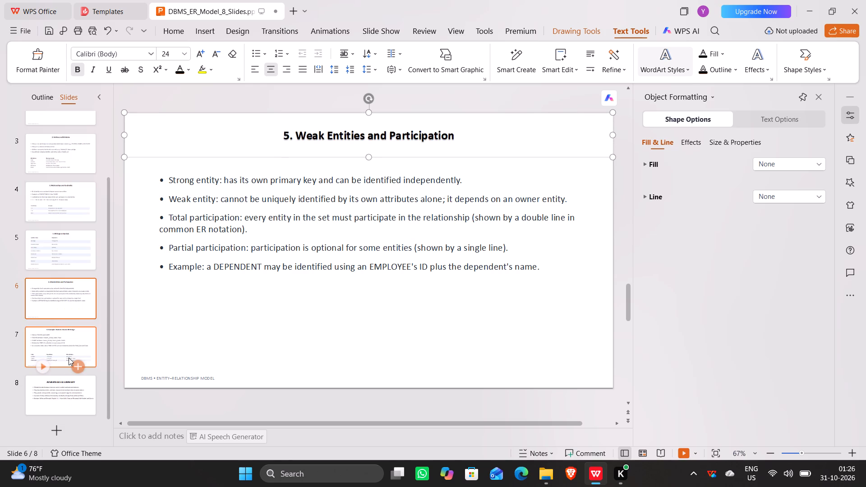
pyautogui.click(69, 358)
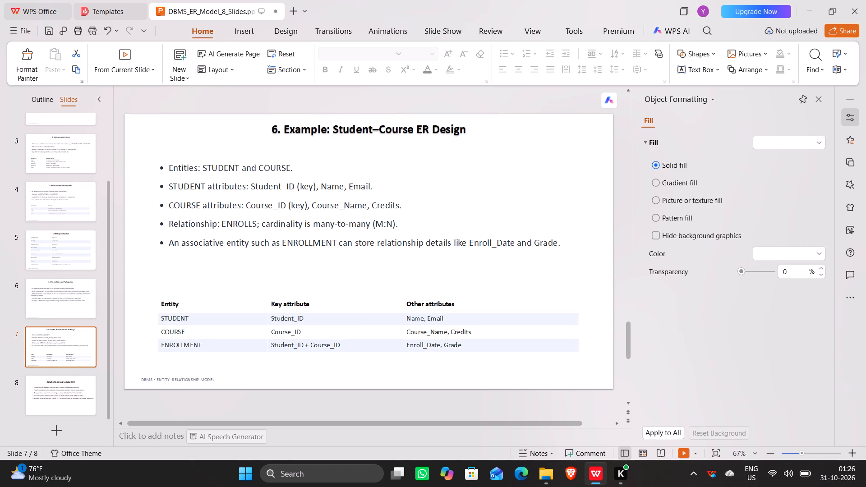
pyautogui.moveTo(335, 258); pyautogui.dragTo(336, 266)
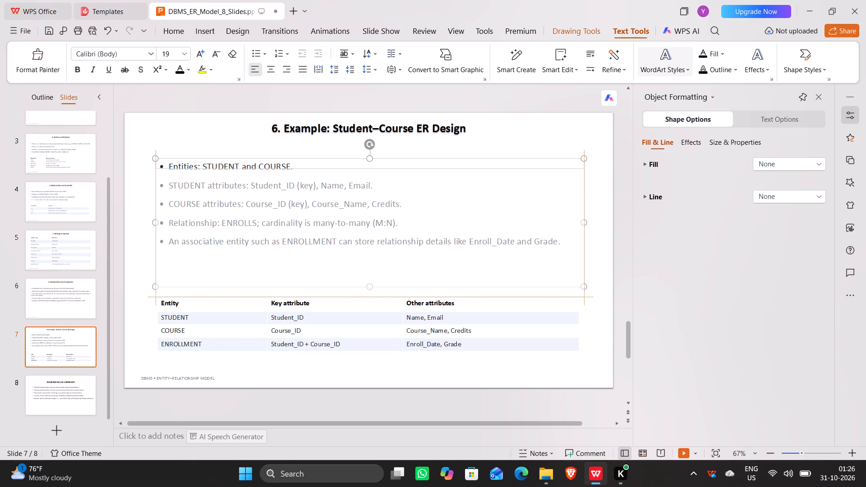
pyautogui.moveTo(336, 266); pyautogui.dragTo(336, 263)
pyautogui.click(405, 138)
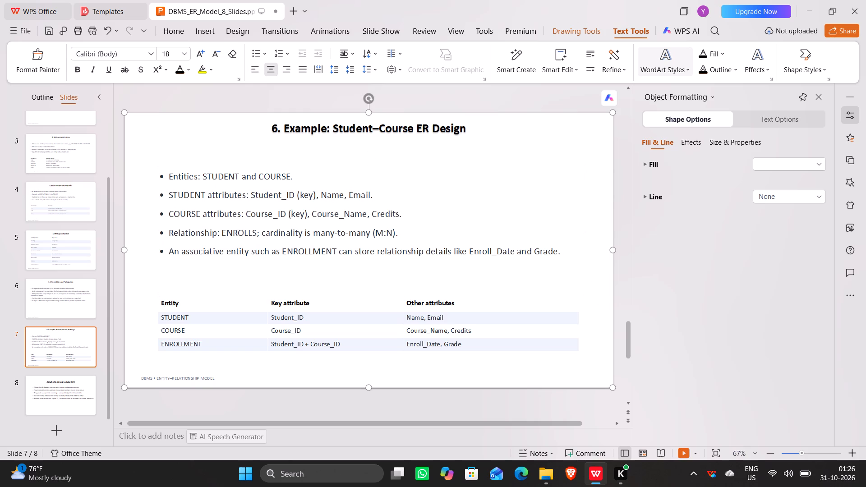
pyautogui.moveTo(395, 128); pyautogui.dragTo(372, 143)
pyautogui.moveTo(372, 143); pyautogui.dragTo(367, 142)
pyautogui.click(367, 142)
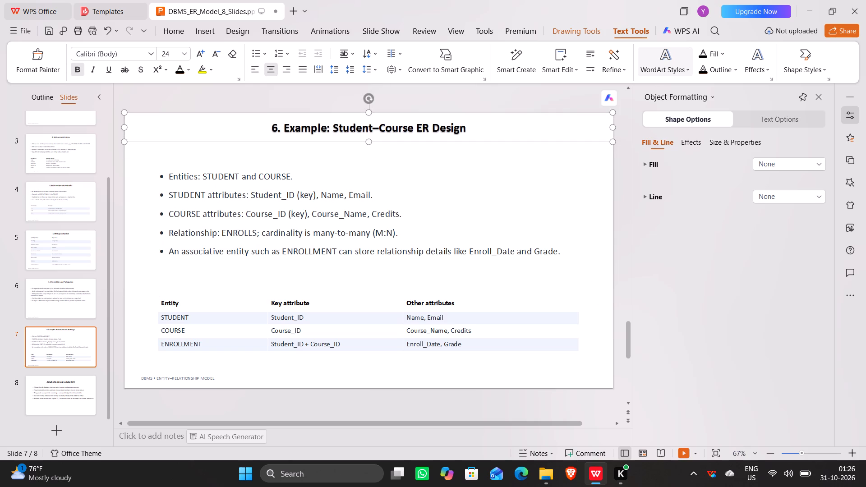
pyautogui.moveTo(367, 142); pyautogui.dragTo(367, 156)
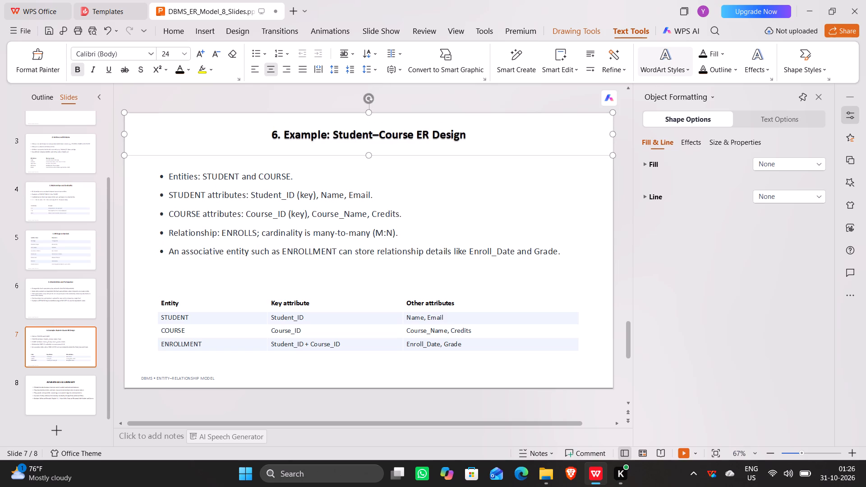
# Check the Advantages & Summary slide, save the ER Model presentation and close it.
pyautogui.click(83, 397)
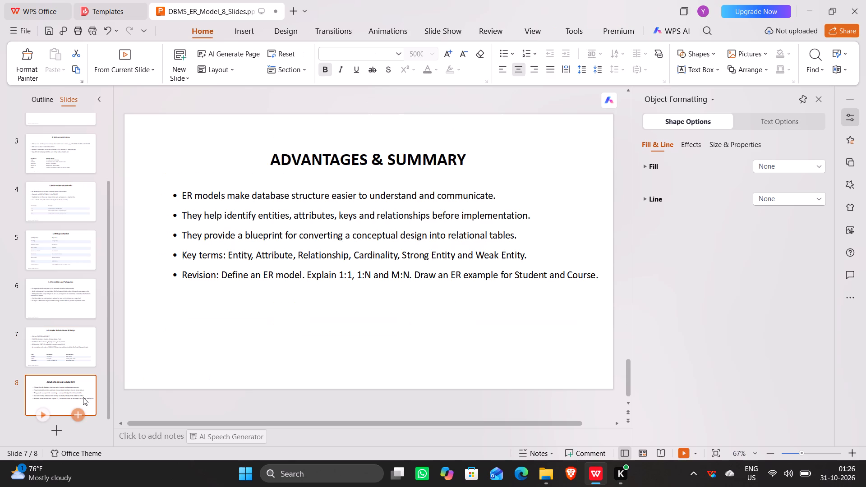
pyautogui.hotkey('ctrl', 's')
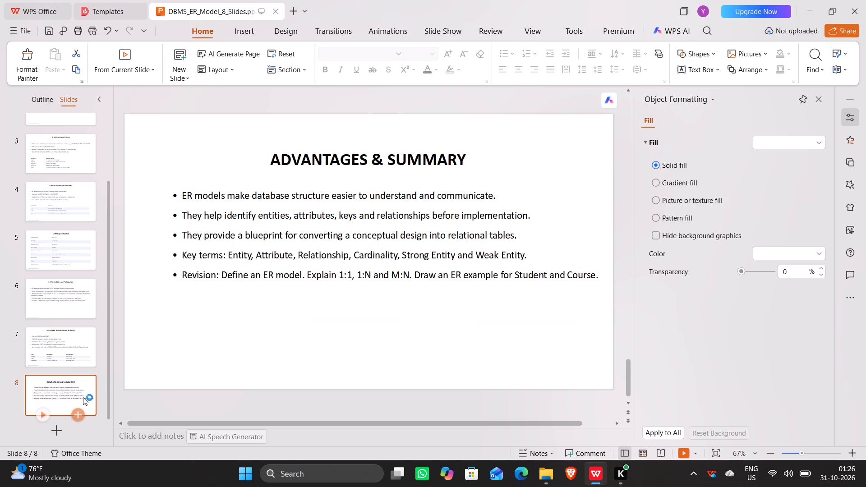
pyautogui.click(862, 13)
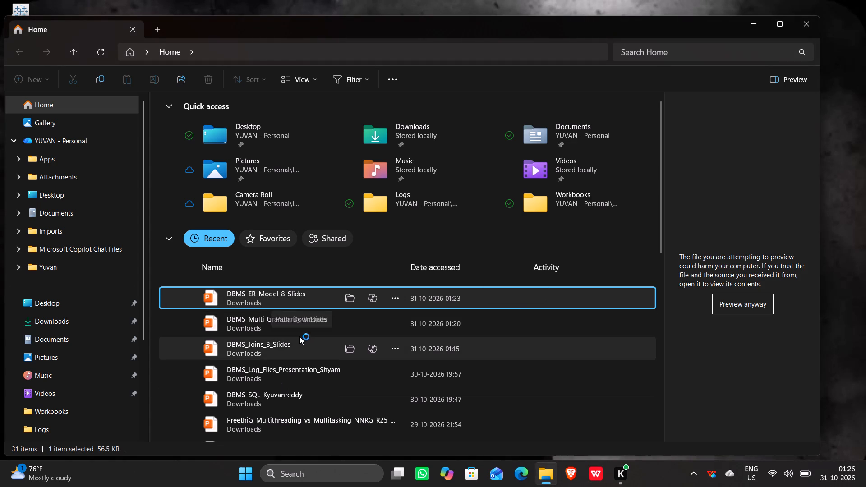
# Open the DBMS_Multi_Granularity_8_Slides presentation, review the layout of its slides through to the last one, and close it.
pyautogui.doubleClick(294, 327)
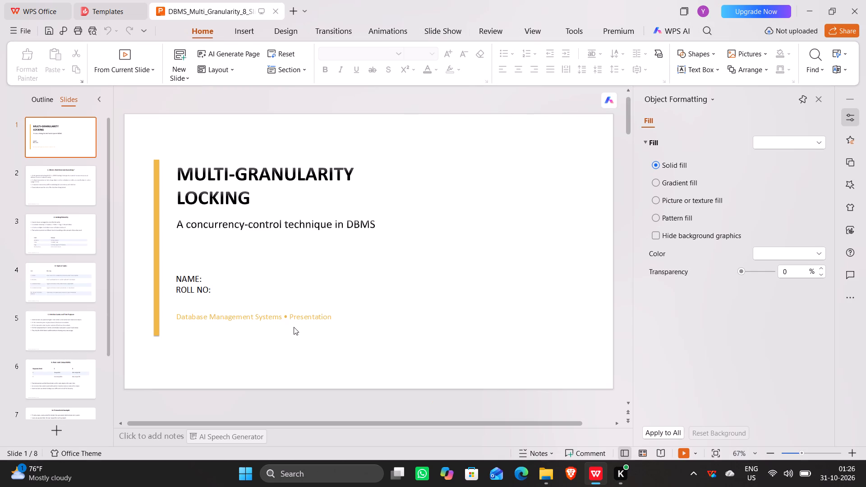
pyautogui.click(68, 183)
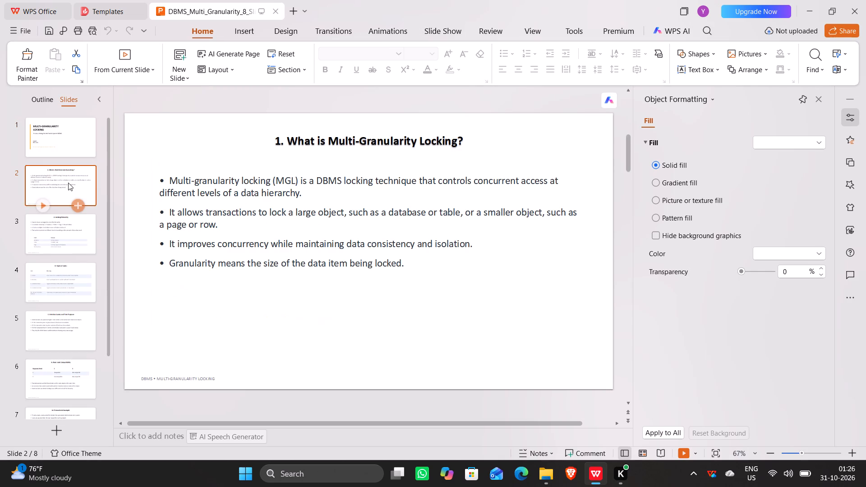
pyautogui.press('Down')
pyautogui.press('Down')
pyautogui.press('Down')
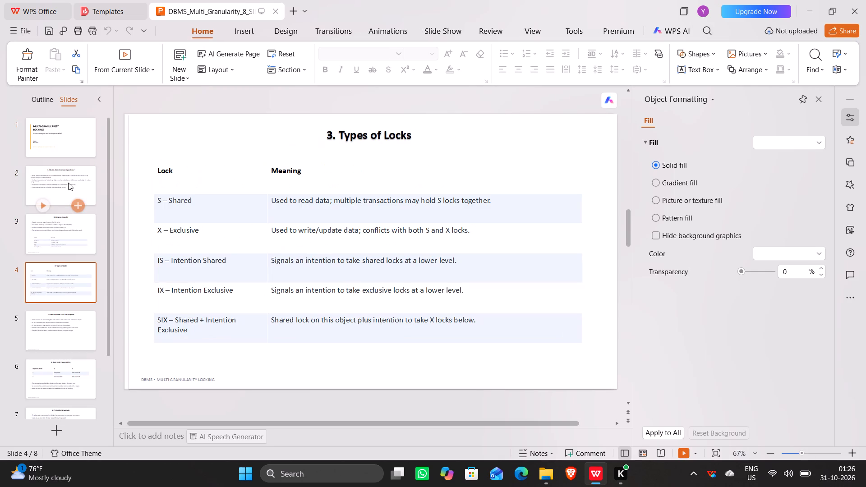
pyautogui.press('Down')
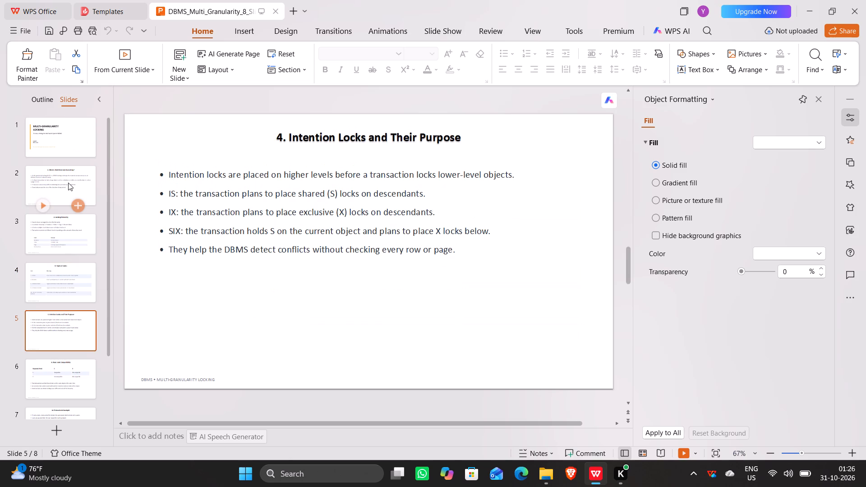
pyautogui.press('Down')
pyautogui.press('Down')
pyautogui.press('Down')
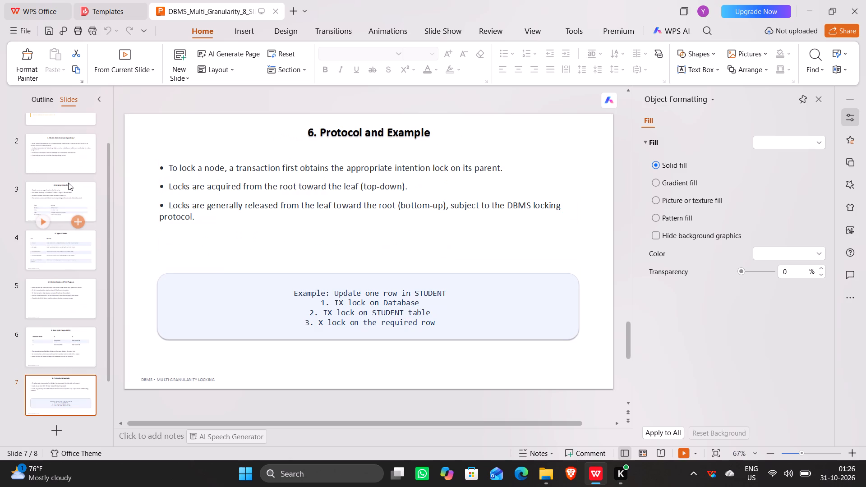
pyautogui.click(854, 14)
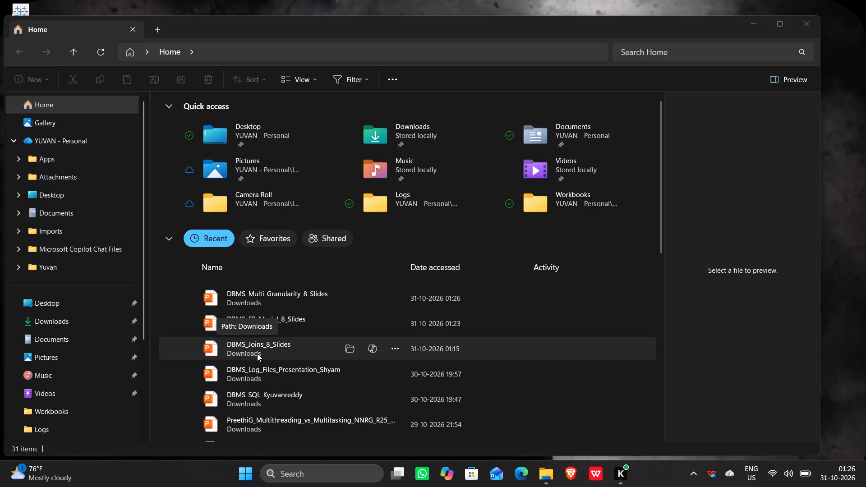
# Open the DBMS_Joins_8_Slides presentation from the recent files.
pyautogui.doubleClick(257, 354)
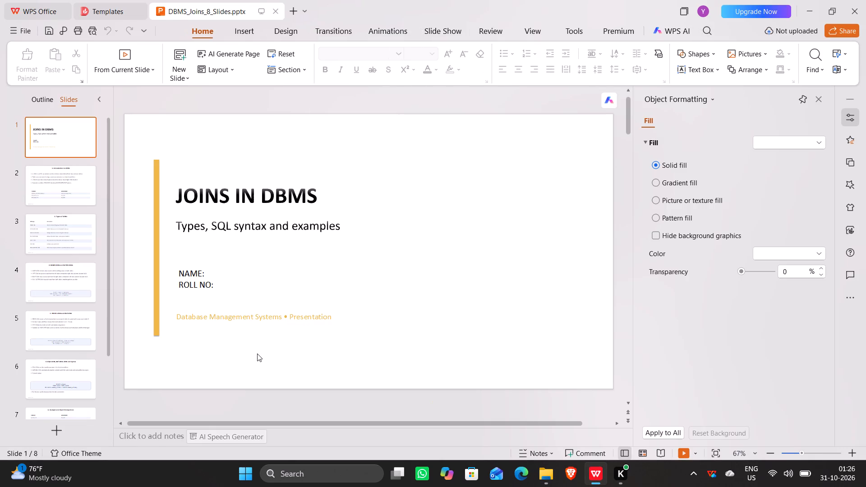
# On slide 2, extend the "1. Introduction to JOINs" heading box downward to a height of about 1.05 in.
pyautogui.press('Down')
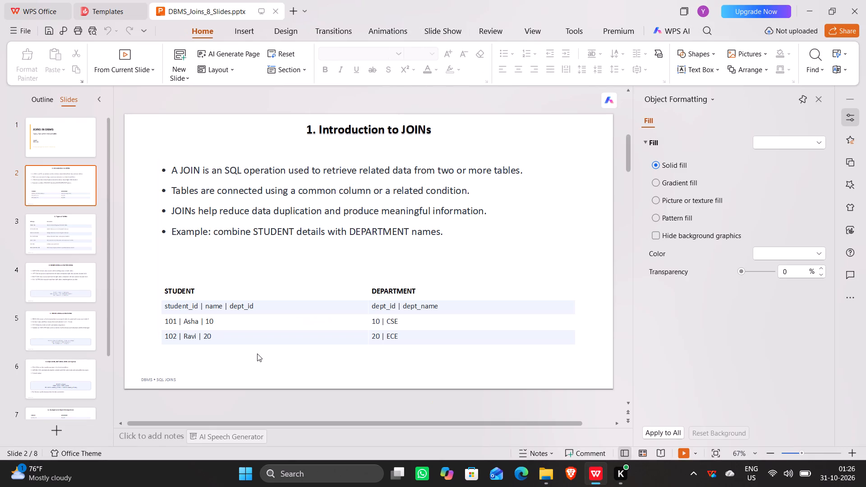
pyautogui.press('Down')
pyautogui.press('Up')
pyautogui.moveTo(436, 129); pyautogui.dragTo(423, 115)
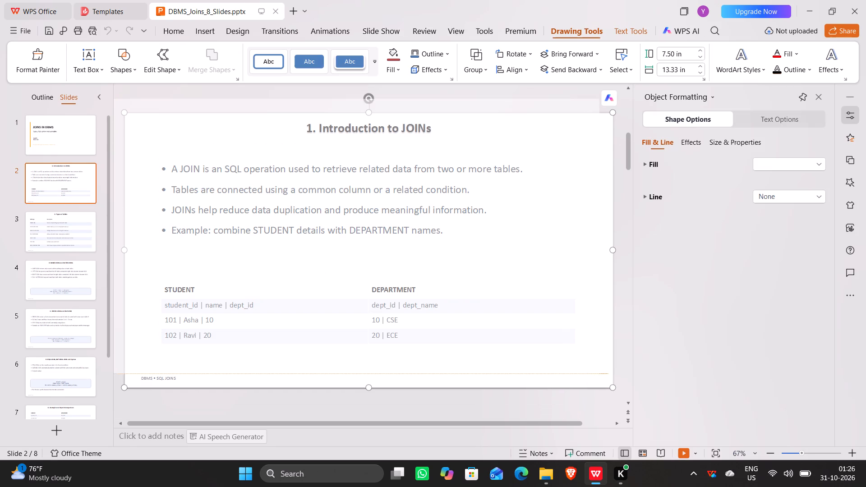
pyautogui.moveTo(423, 115); pyautogui.dragTo(425, 128)
pyautogui.click(429, 128)
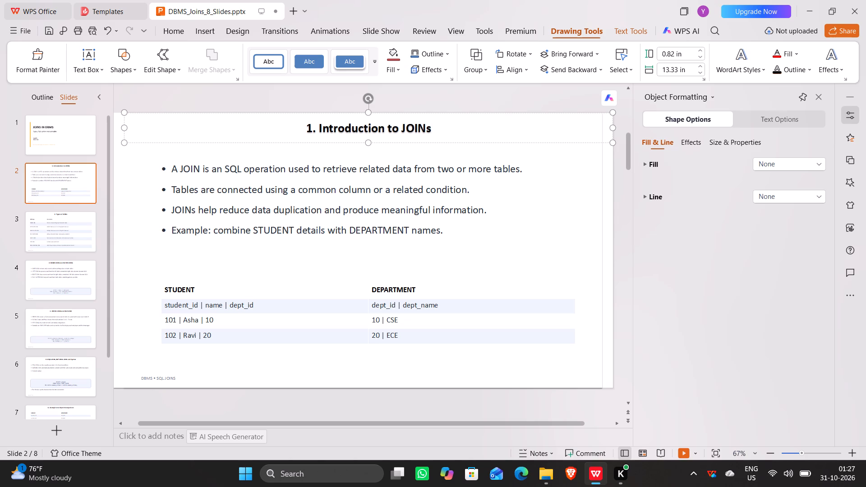
pyautogui.moveTo(369, 142); pyautogui.dragTo(369, 144)
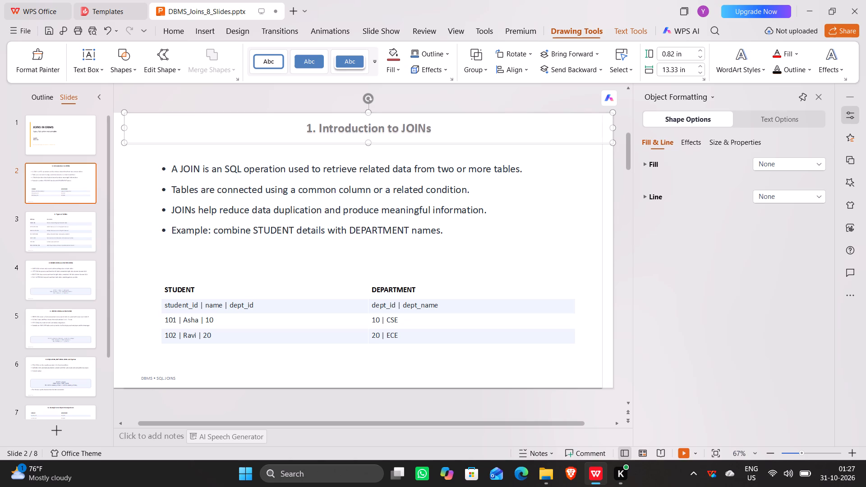
pyautogui.moveTo(369, 144); pyautogui.dragTo(369, 148)
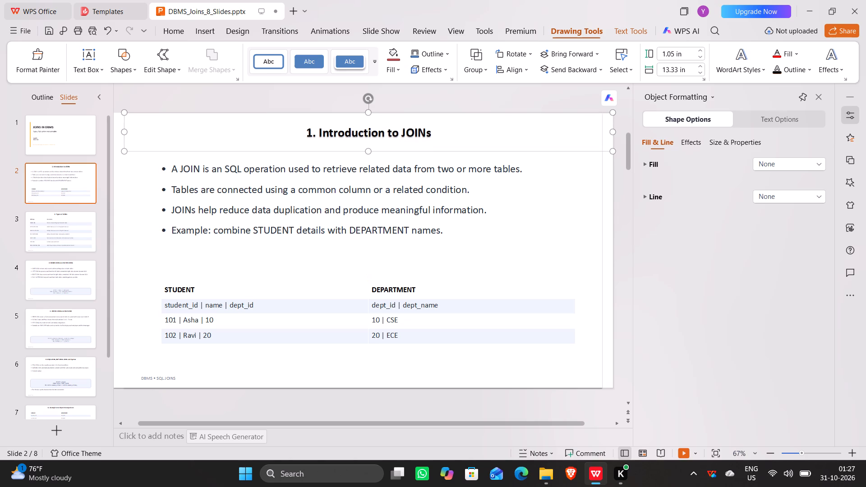
pyautogui.press('Down')
# On slide 3, extend the "2. Types of JOINs" heading box downward toward the table, keeping the full-slide background shape in place.
pyautogui.click(54, 219)
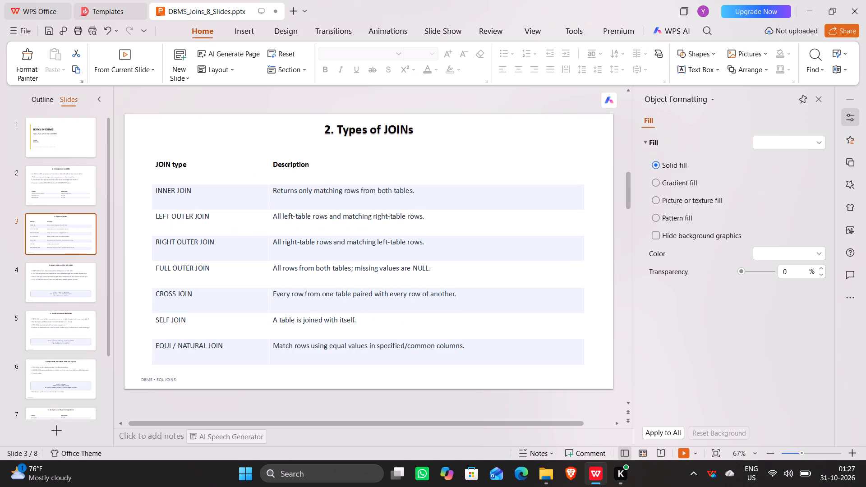
pyautogui.moveTo(420, 133); pyautogui.dragTo(405, 126)
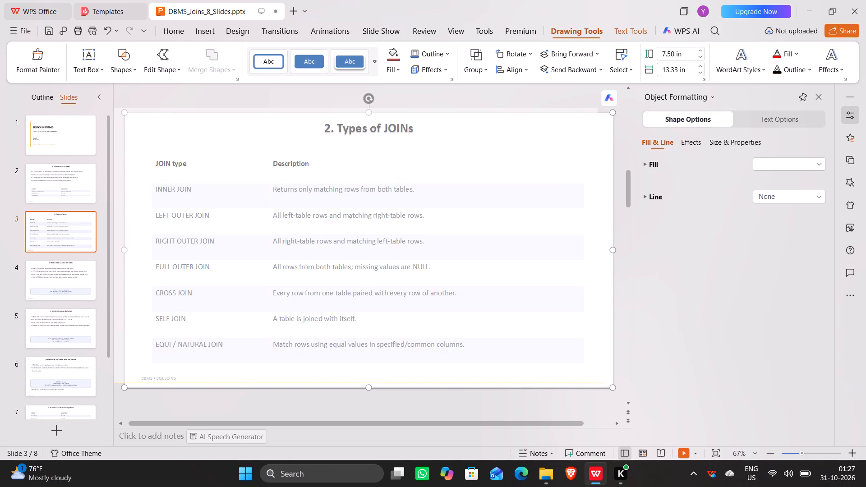
pyautogui.moveTo(405, 126); pyautogui.dragTo(405, 131)
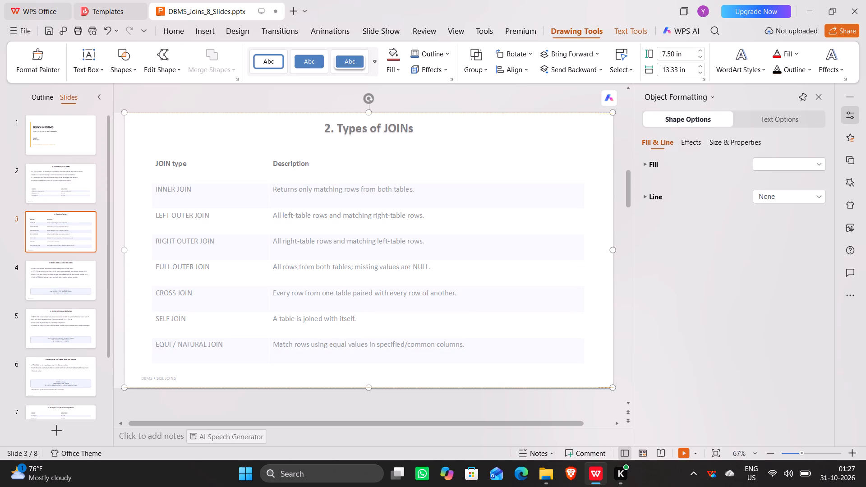
pyautogui.hotkey('ctrl', 'z')
pyautogui.click(423, 128)
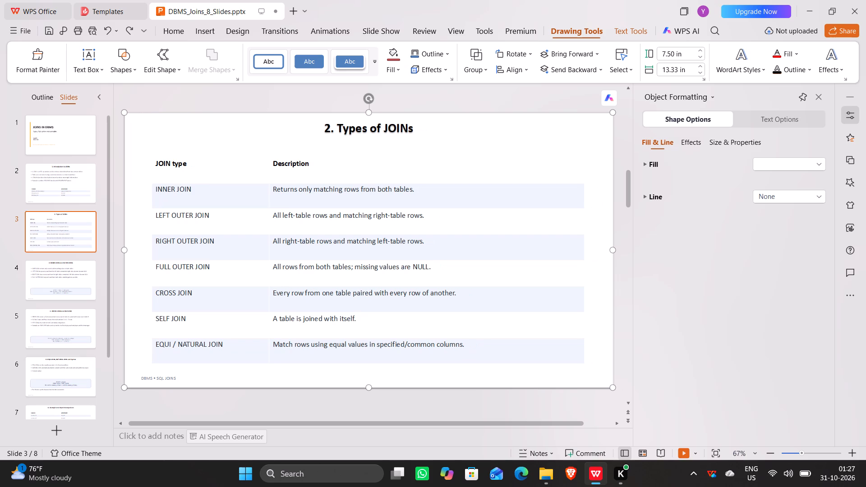
pyautogui.click(407, 126)
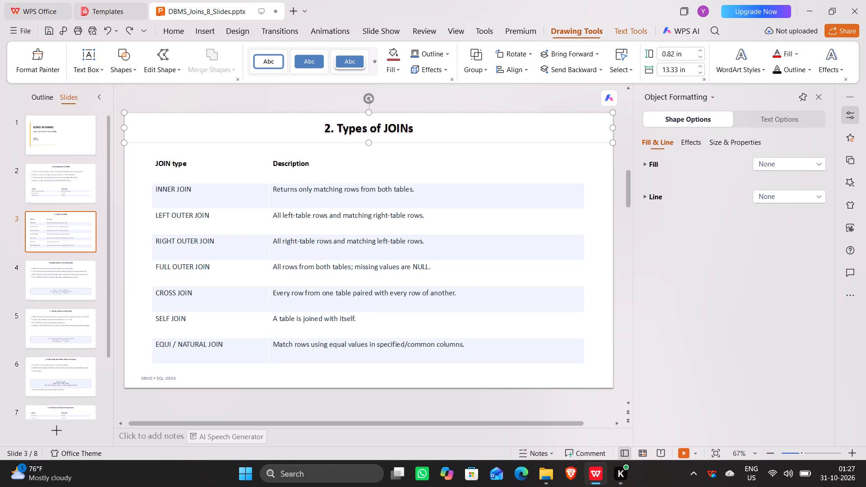
pyautogui.moveTo(370, 142); pyautogui.dragTo(370, 147)
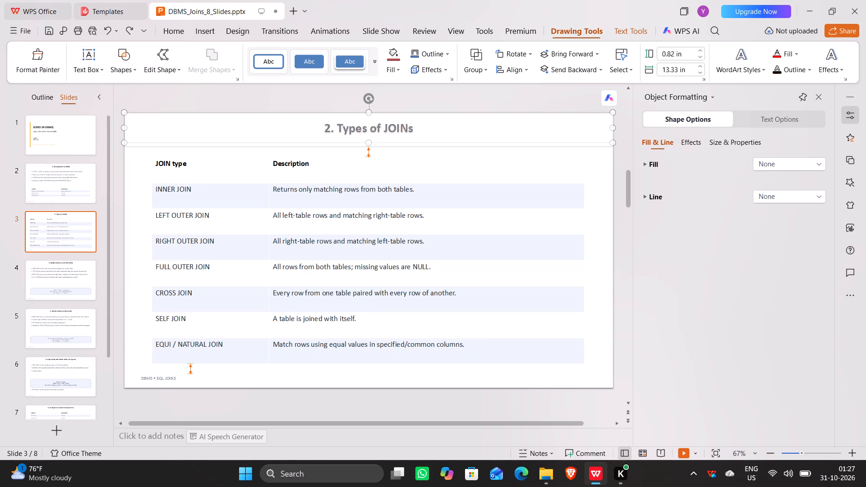
pyautogui.moveTo(370, 147); pyautogui.dragTo(372, 147)
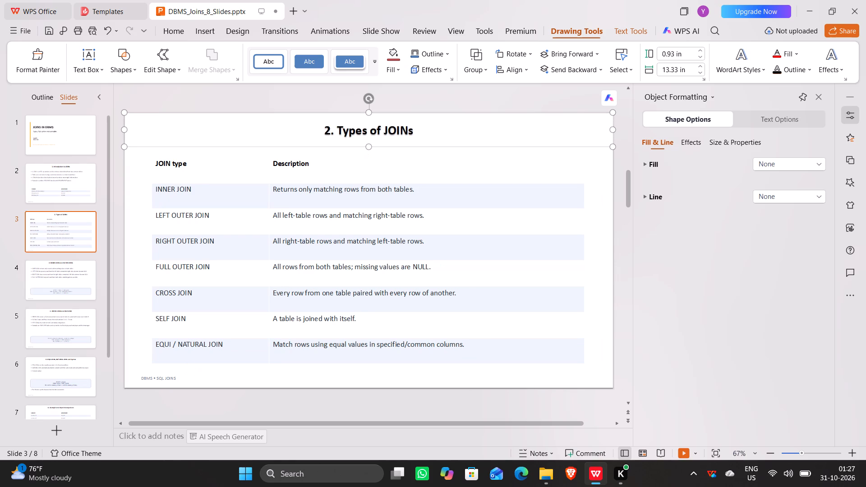
pyautogui.click(372, 147)
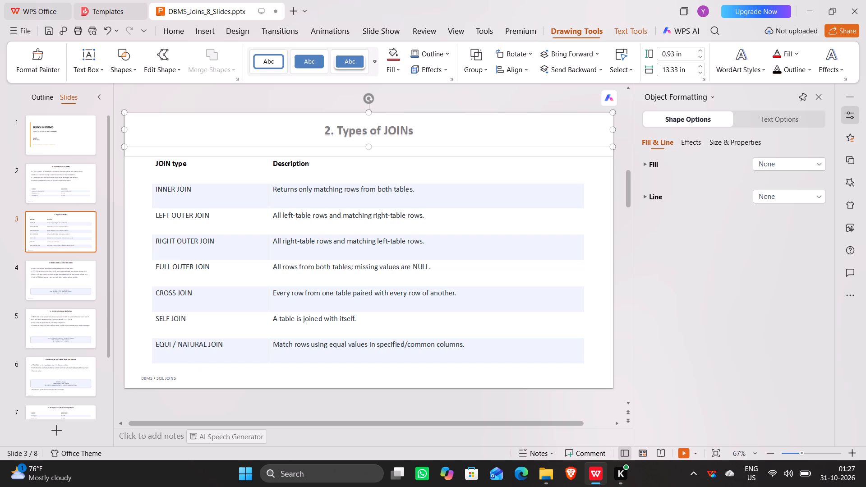
# On slide 4, extend the "3. INNER JOIN and OUTER JOINs" heading box downward to lower the heading text slightly.
pyautogui.click(86, 264)
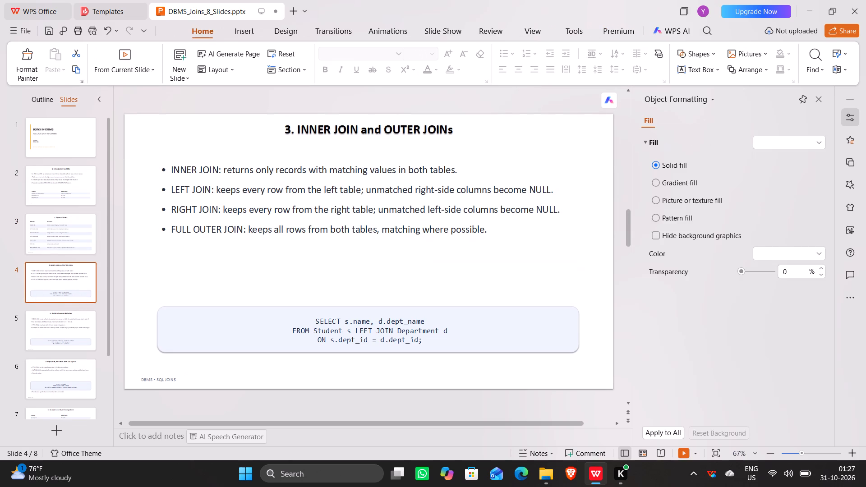
pyautogui.moveTo(387, 126); pyautogui.dragTo(370, 139)
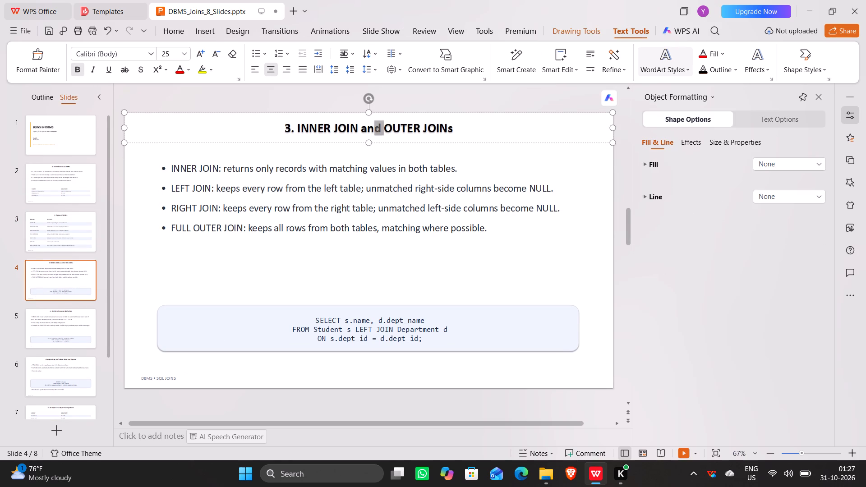
pyautogui.moveTo(370, 139); pyautogui.dragTo(370, 139)
pyautogui.click(370, 139)
pyautogui.click(369, 141)
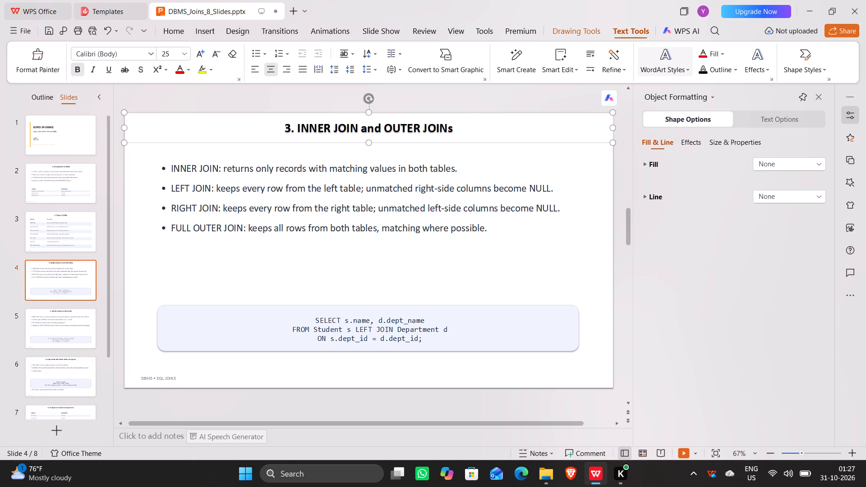
pyautogui.moveTo(369, 143); pyautogui.dragTo(370, 151)
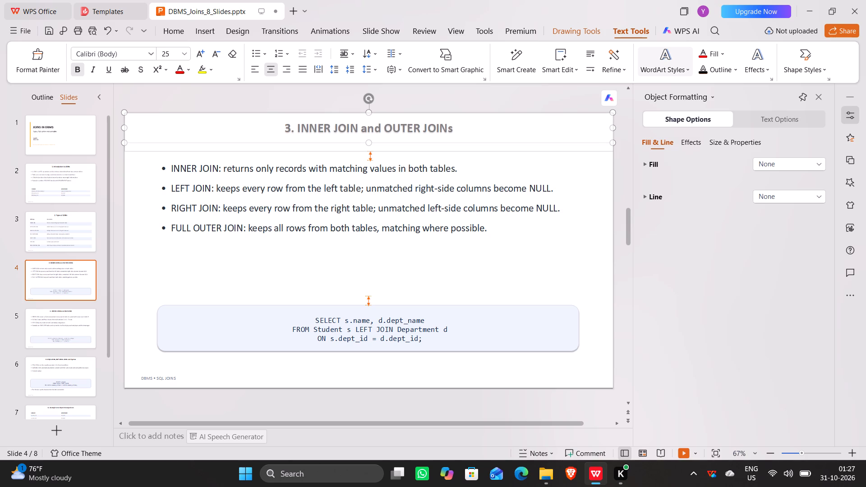
pyautogui.moveTo(370, 151); pyautogui.dragTo(370, 151)
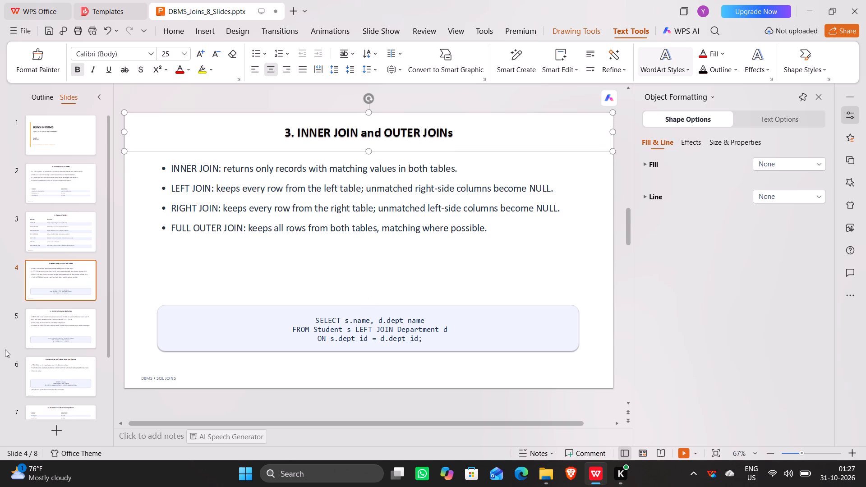
# Move the SQL code box on slide 4 up, closer to the bullet list.
pyautogui.click(294, 353)
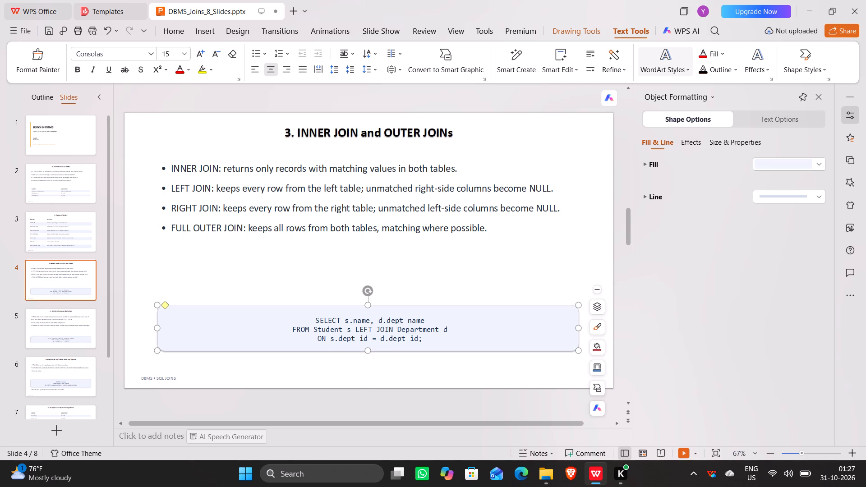
pyautogui.moveTo(253, 315); pyautogui.dragTo(250, 280)
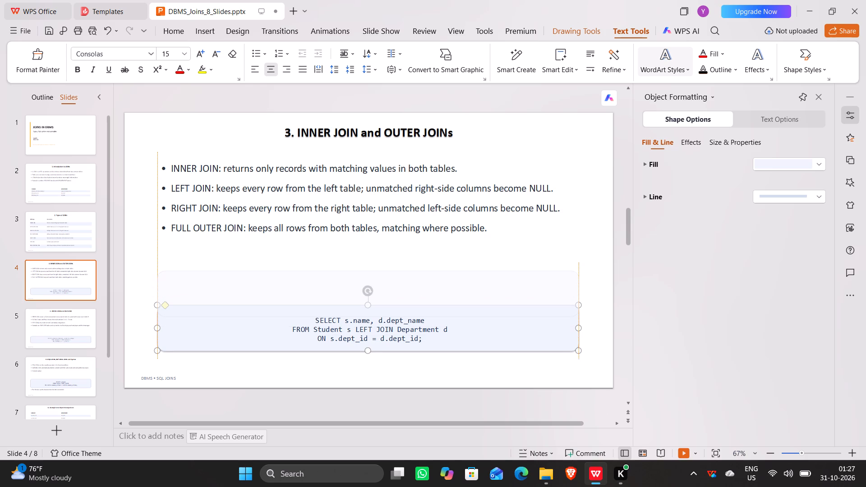
pyautogui.moveTo(250, 280); pyautogui.dragTo(250, 273)
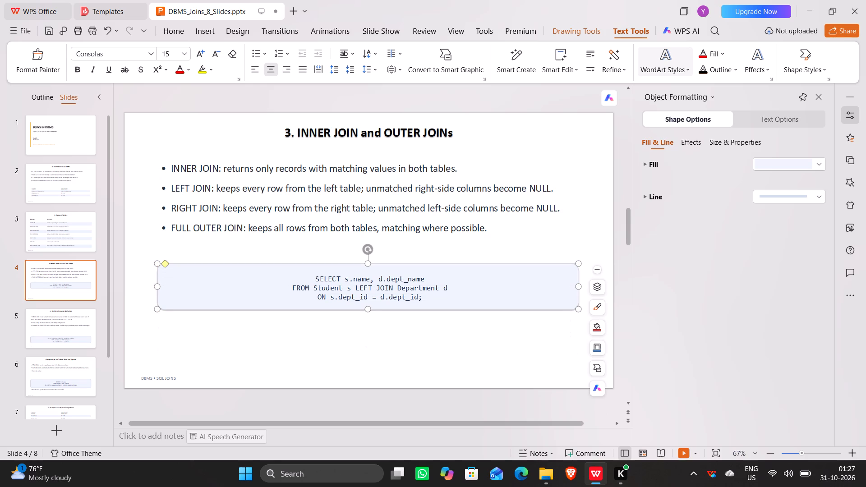
pyautogui.moveTo(236, 300); pyautogui.dragTo(234, 318)
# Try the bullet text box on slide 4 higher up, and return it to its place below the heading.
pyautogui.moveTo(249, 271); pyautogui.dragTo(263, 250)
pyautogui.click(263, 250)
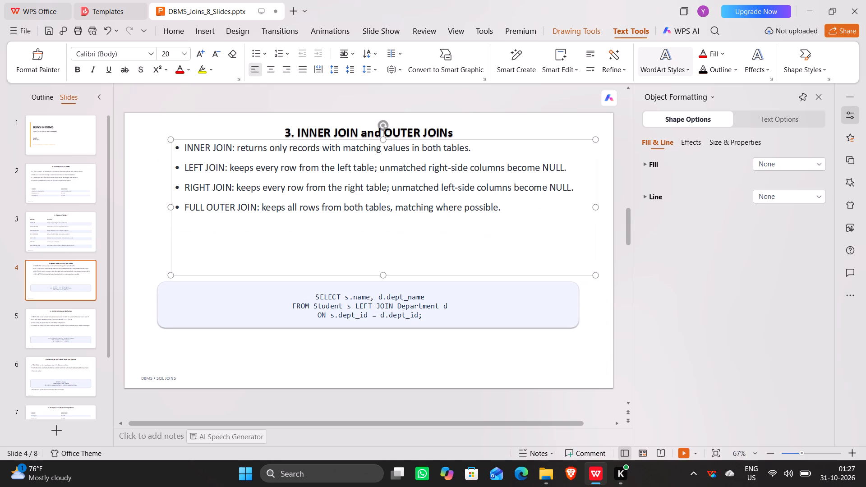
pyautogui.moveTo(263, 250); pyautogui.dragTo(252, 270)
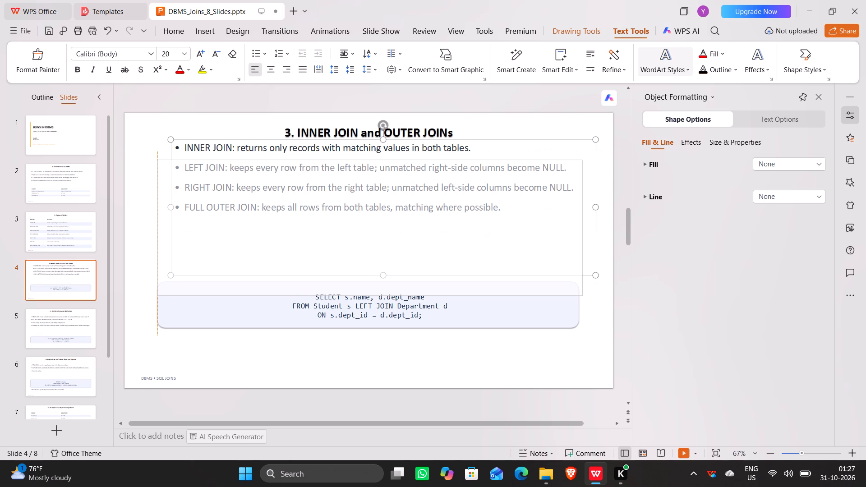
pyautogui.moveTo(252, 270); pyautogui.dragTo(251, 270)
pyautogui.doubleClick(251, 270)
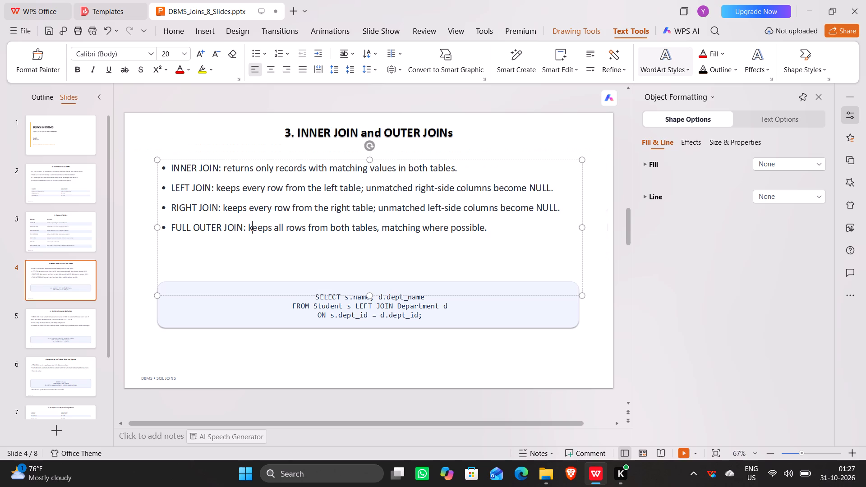
# On slide 5, move the bullet text box slightly down and extend the "4. CROSS JOIN and SELF JOIN" heading box downward.
pyautogui.click(92, 336)
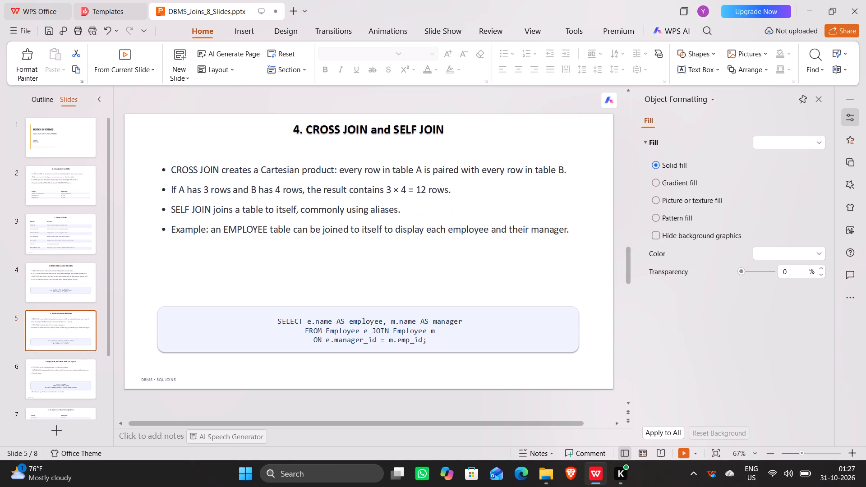
pyautogui.moveTo(349, 253); pyautogui.dragTo(345, 262)
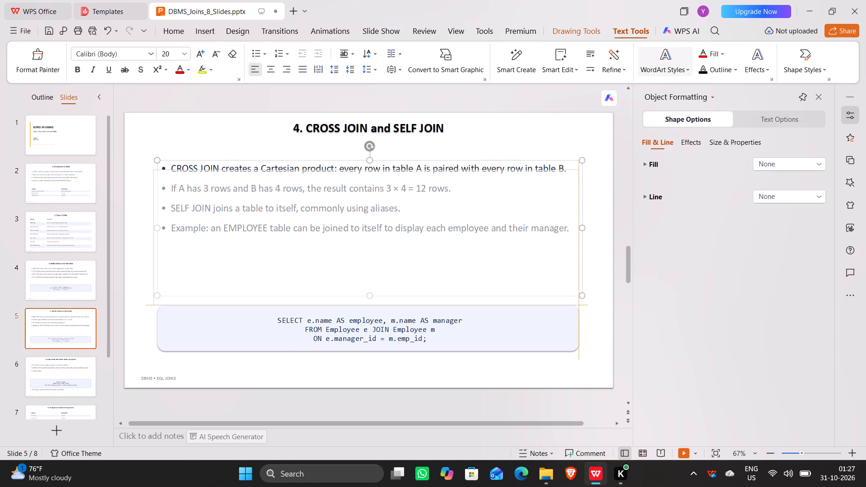
pyautogui.moveTo(345, 262); pyautogui.dragTo(345, 264)
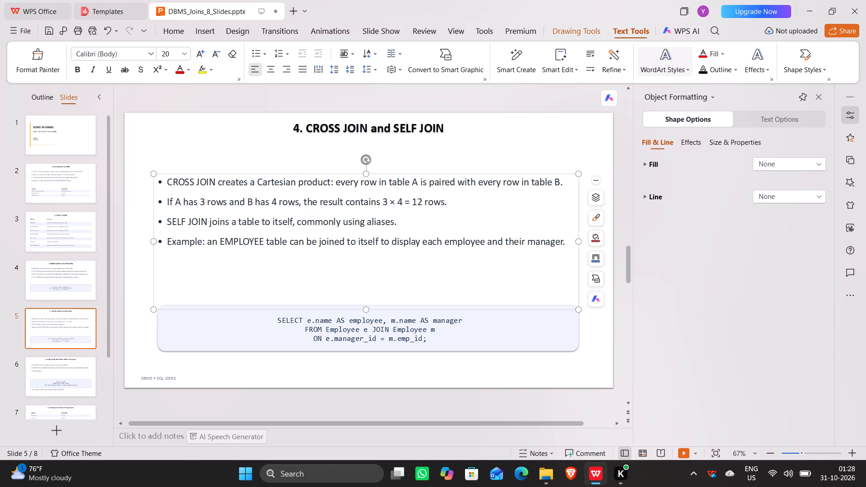
pyautogui.click(349, 148)
pyautogui.click(354, 139)
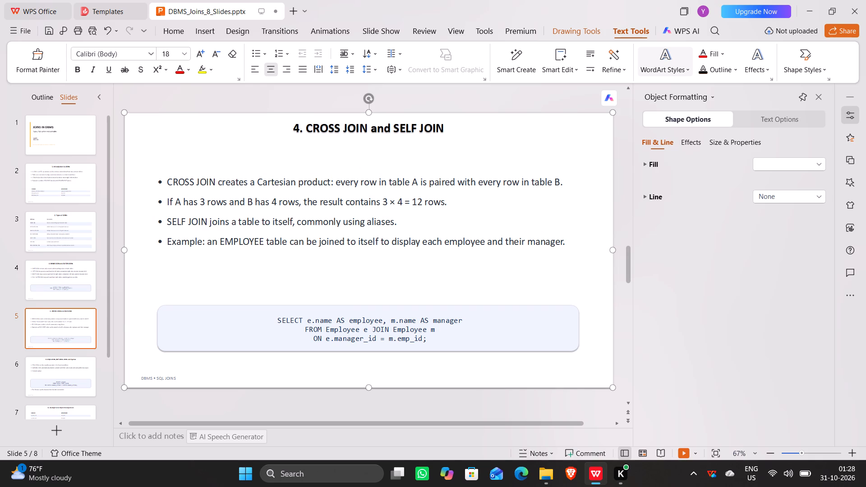
pyautogui.click(360, 132)
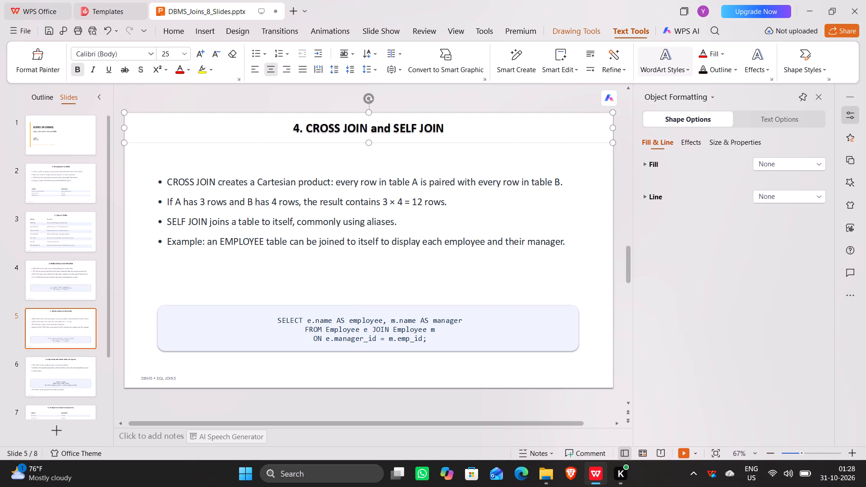
pyautogui.moveTo(369, 141); pyautogui.dragTo(369, 156)
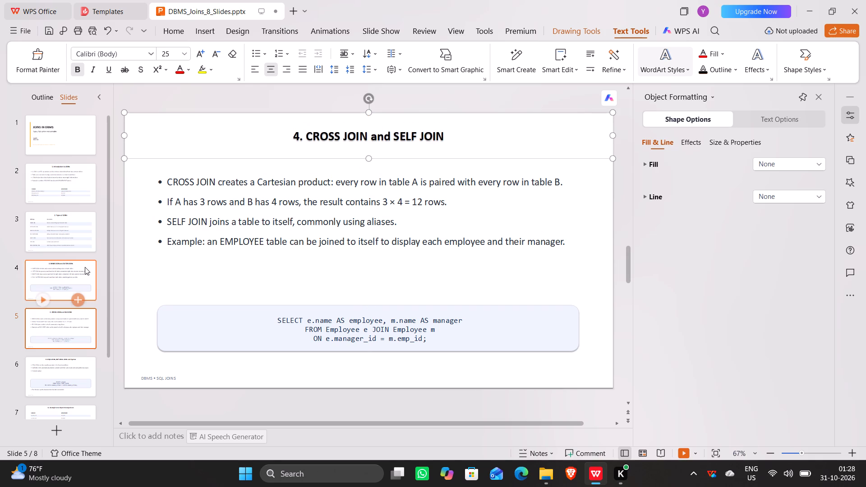
pyautogui.click(55, 319)
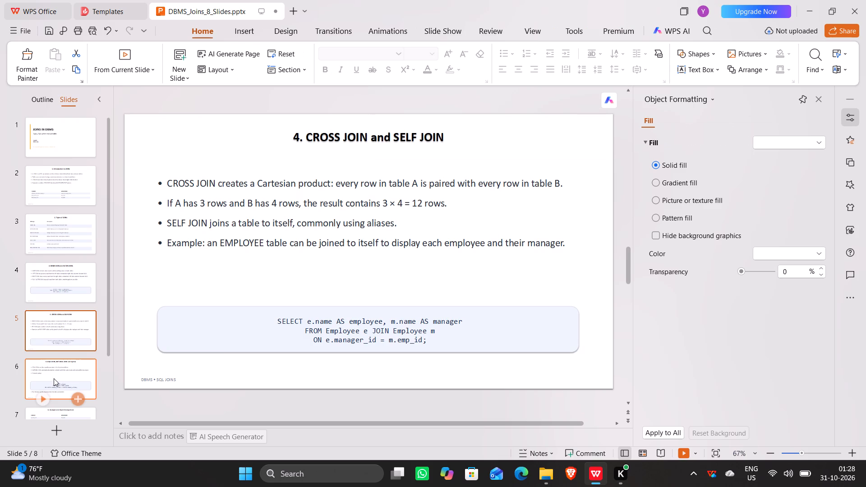
# On slide 6, move the bullet text box down slightly so it sits just above the SQL syntax box.
pyautogui.click(54, 378)
pyautogui.click(364, 213)
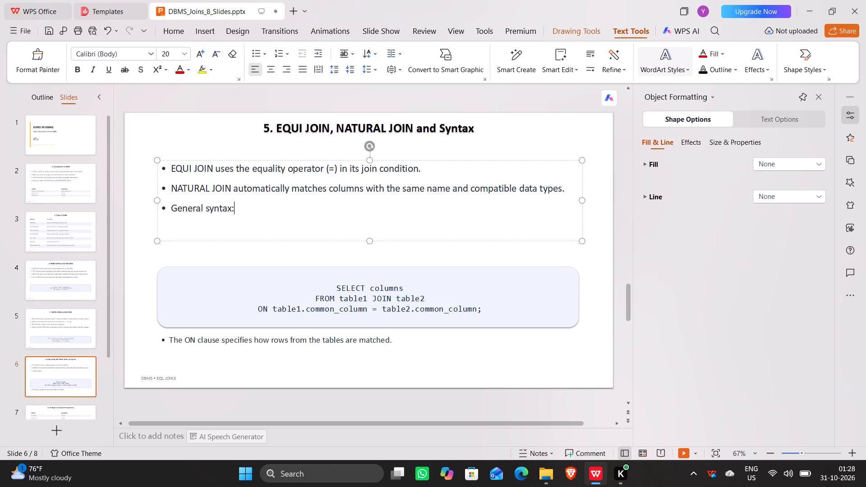
pyautogui.moveTo(364, 213); pyautogui.dragTo(364, 224)
pyautogui.moveTo(364, 224); pyautogui.dragTo(367, 243)
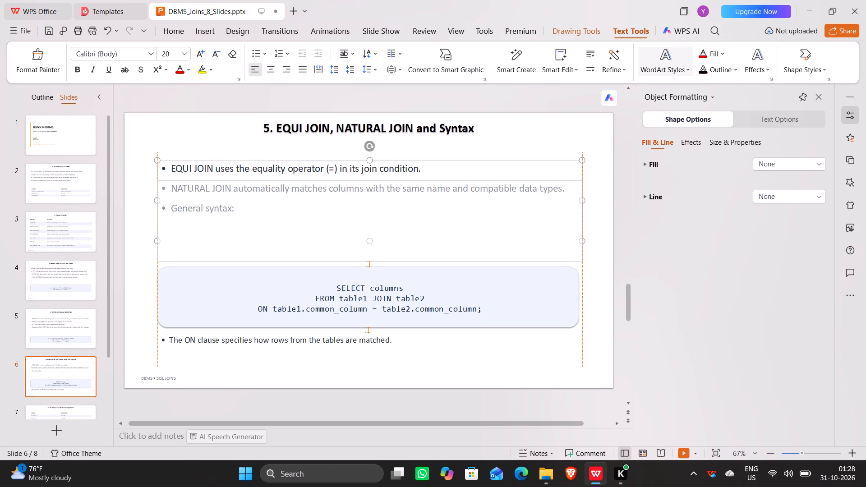
pyautogui.moveTo(367, 243); pyautogui.dragTo(366, 238)
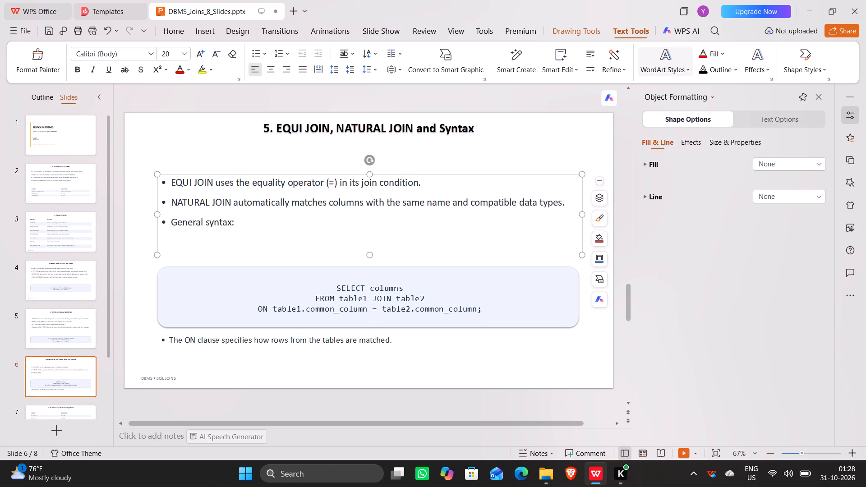
# Extend the "5. EQUI JOIN, NATURAL JOIN and Syntax" heading box on slide 6 downward to lower the heading text.
pyautogui.click(422, 141)
pyautogui.click(422, 141)
pyautogui.moveTo(422, 141); pyautogui.dragTo(422, 148)
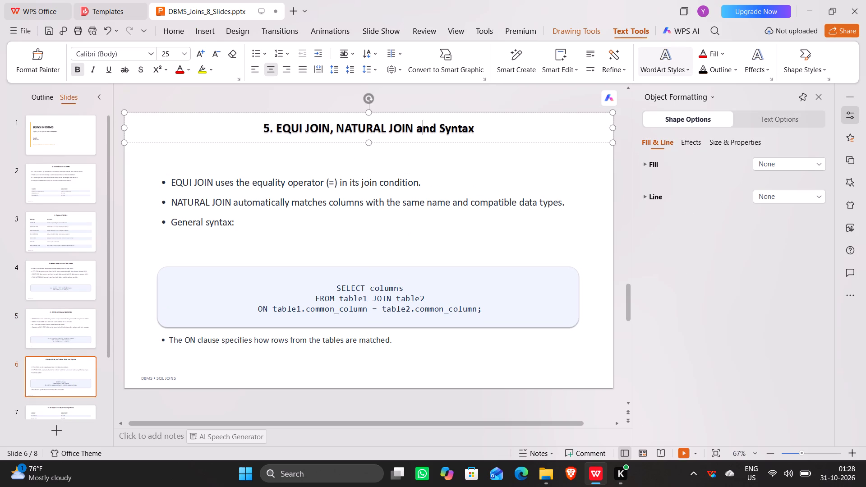
pyautogui.moveTo(422, 148); pyautogui.dragTo(370, 141)
pyautogui.moveTo(370, 141); pyautogui.dragTo(370, 148)
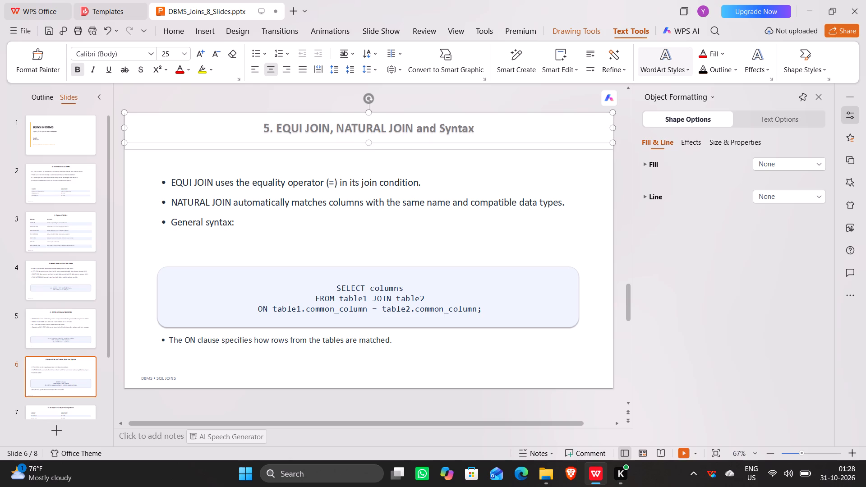
pyautogui.moveTo(370, 148); pyautogui.dragTo(370, 157)
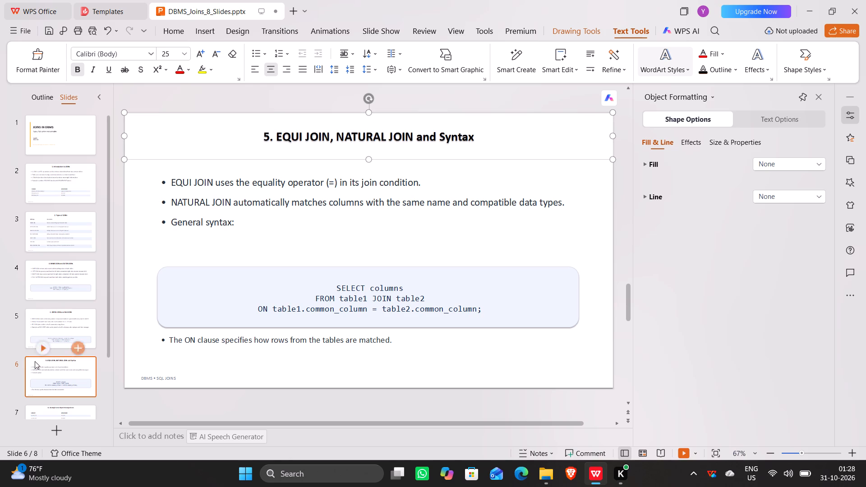
# On slide 7, move the STUDENT and DEPARTMENT table slightly down, closer to the bullet list.
pyautogui.scroll(-1, 39, 398)
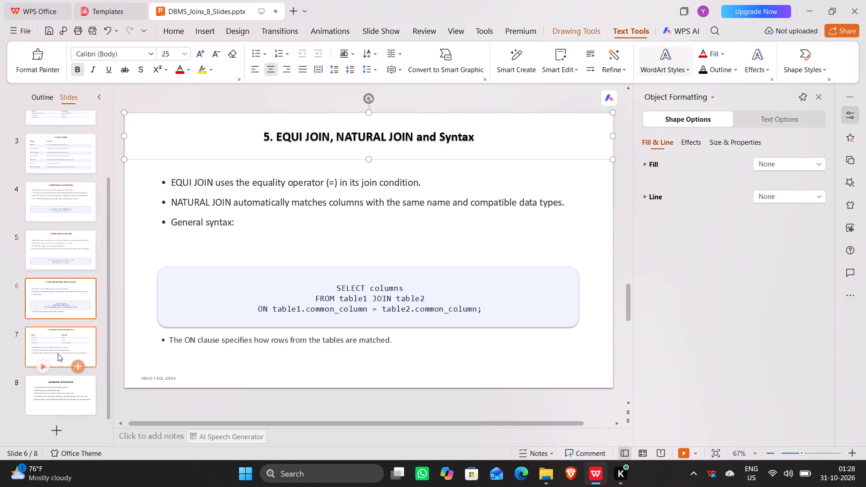
pyautogui.click(58, 354)
pyautogui.moveTo(295, 312); pyautogui.dragTo(295, 323)
pyautogui.click(295, 252)
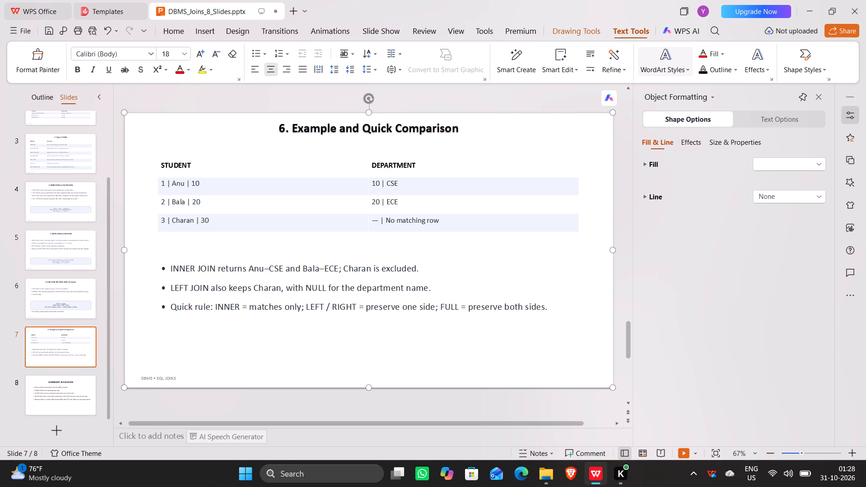
pyautogui.click(300, 234)
pyautogui.moveTo(300, 234); pyautogui.dragTo(301, 243)
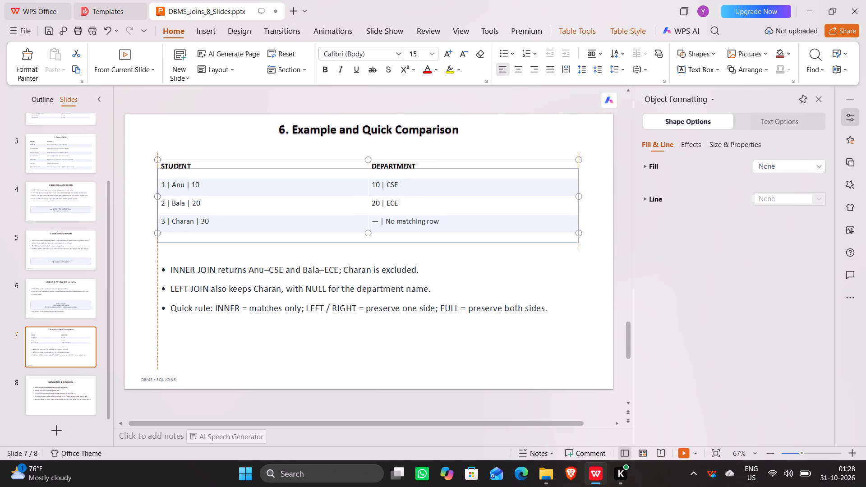
pyautogui.moveTo(301, 243); pyautogui.dragTo(301, 247)
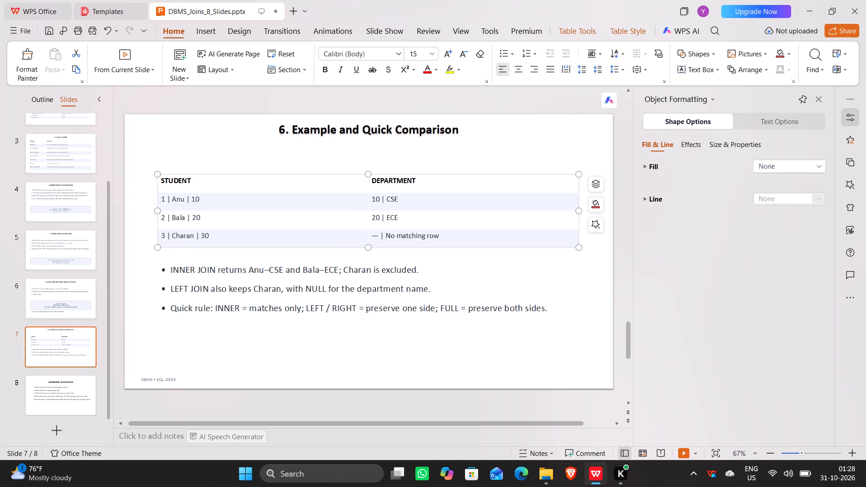
# Extend the "6. Example and Quick Comparison" heading box on slide 7 downward to lower the heading text.
pyautogui.doubleClick(337, 141)
pyautogui.moveTo(337, 141); pyautogui.dragTo(340, 146)
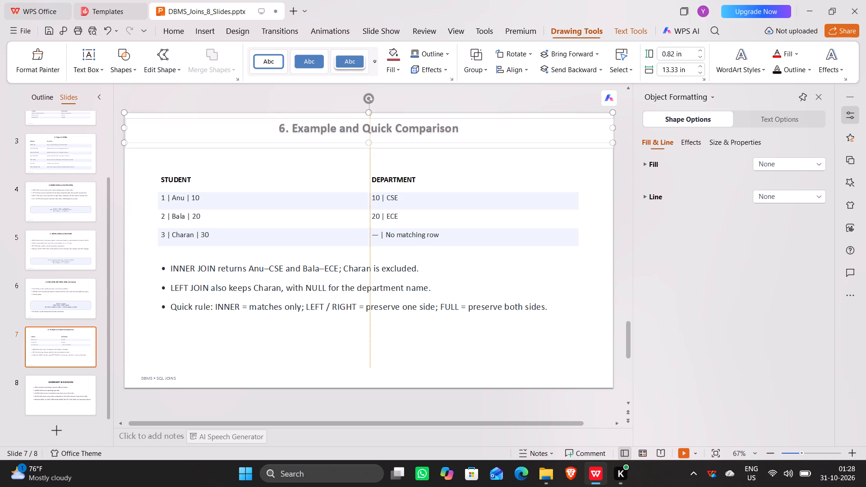
pyautogui.moveTo(340, 146); pyautogui.dragTo(341, 139)
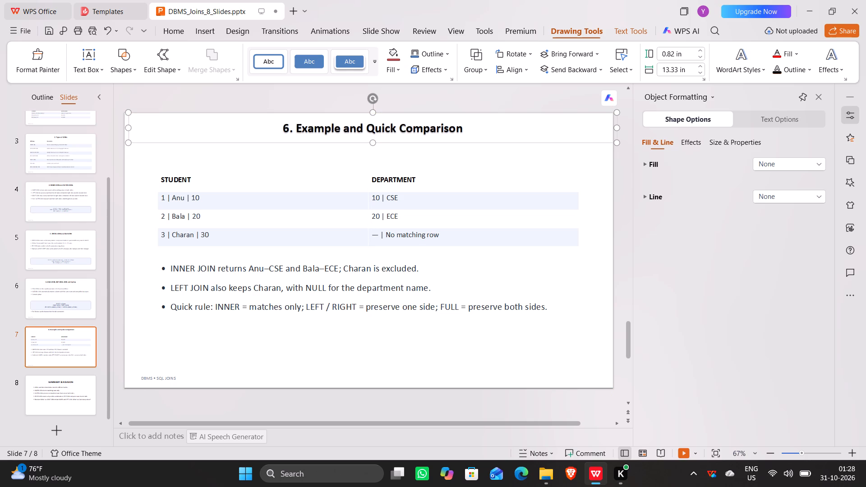
pyautogui.moveTo(373, 140); pyautogui.dragTo(369, 161)
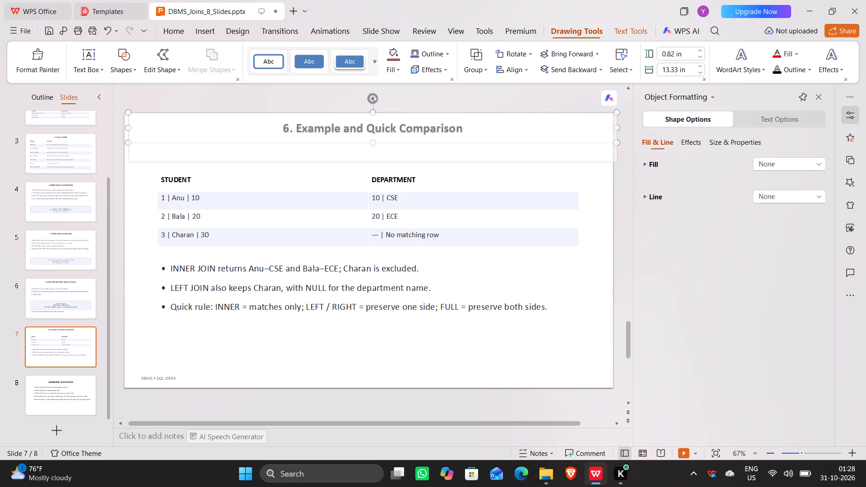
pyautogui.moveTo(369, 161); pyautogui.dragTo(361, 156)
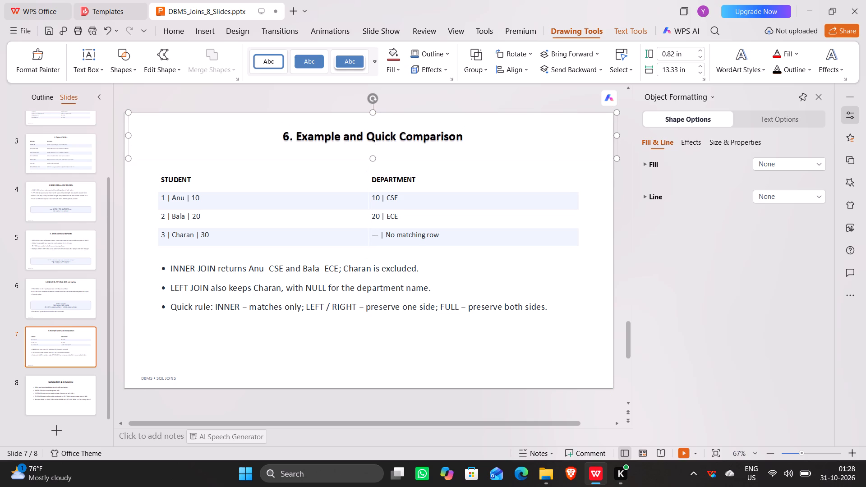
# Check the summary slide against slide 7 and save the Joins presentation.
pyautogui.click(54, 391)
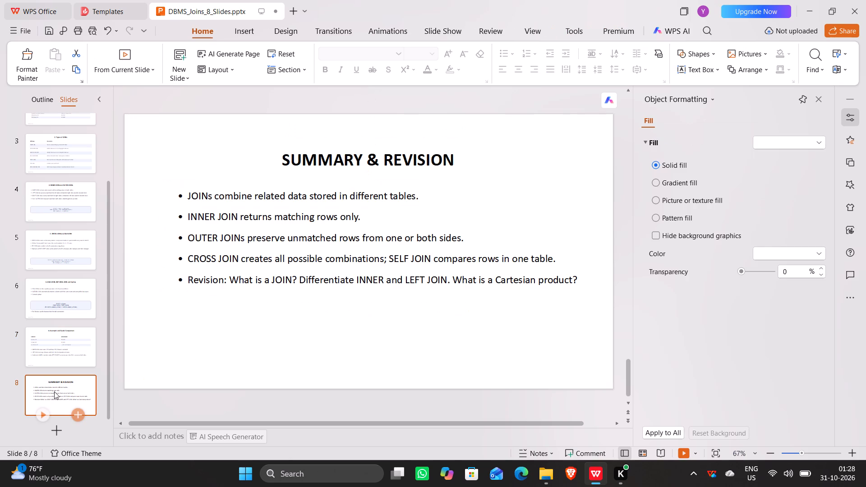
pyautogui.click(65, 355)
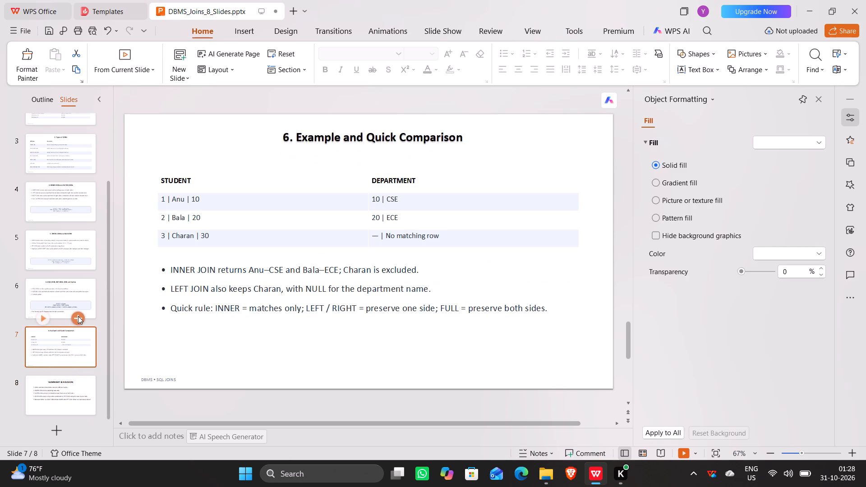
pyautogui.hotkey('ctrl', 's')
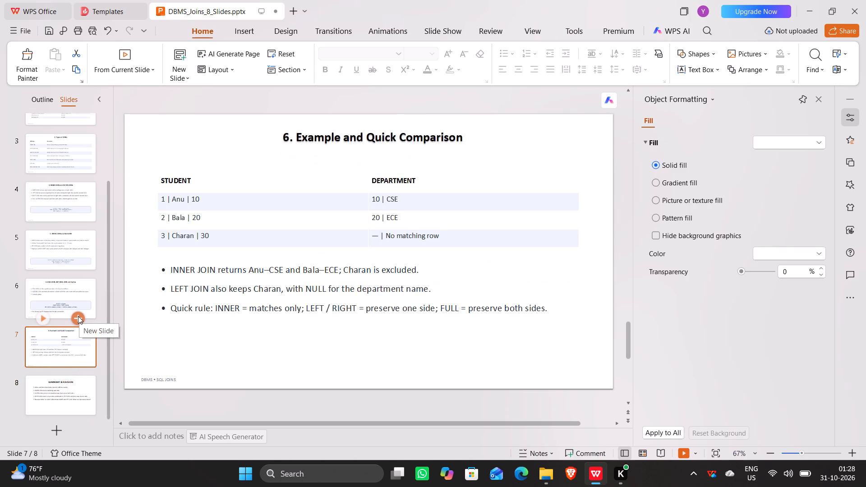
# Review all slides of the Joins deck from the title to the summary for consistent heading, bullet and table spacing.
pyautogui.press('Up')
pyautogui.press('Up')
pyautogui.press('Up')
pyautogui.press('Up')
pyautogui.press('Up')
pyautogui.press('Up')
pyautogui.press('Up')
pyautogui.press('Up')
pyautogui.press('Up')
pyautogui.press('Up')
pyautogui.press('Up')
pyautogui.press('Up')
pyautogui.press('Up')
pyautogui.press('Up')
pyautogui.press('Up')
pyautogui.press('Up')
pyautogui.press('Up')
pyautogui.press('Up')
pyautogui.press('Up')
pyautogui.press('Up')
pyautogui.press('Up')
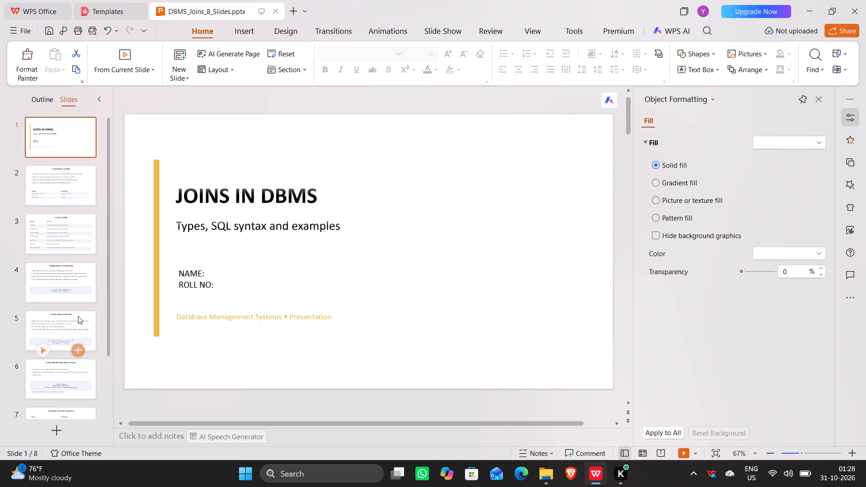
pyautogui.press('Down')
pyautogui.press('Down')
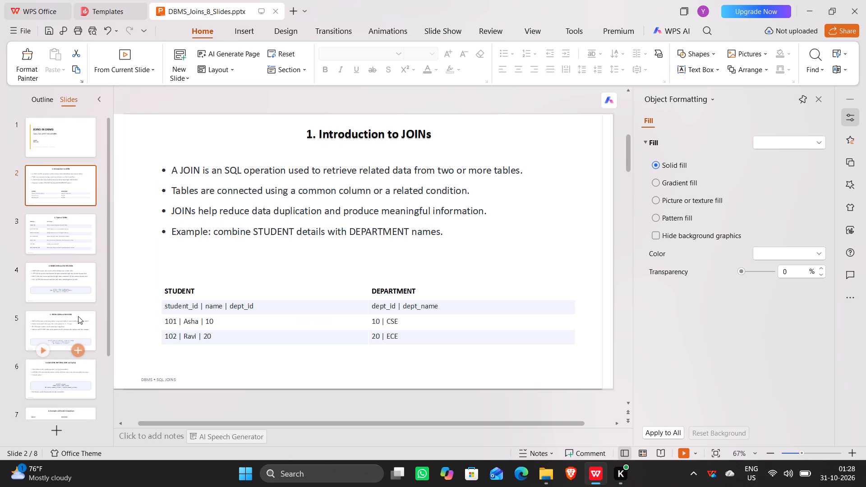
pyautogui.press('Down')
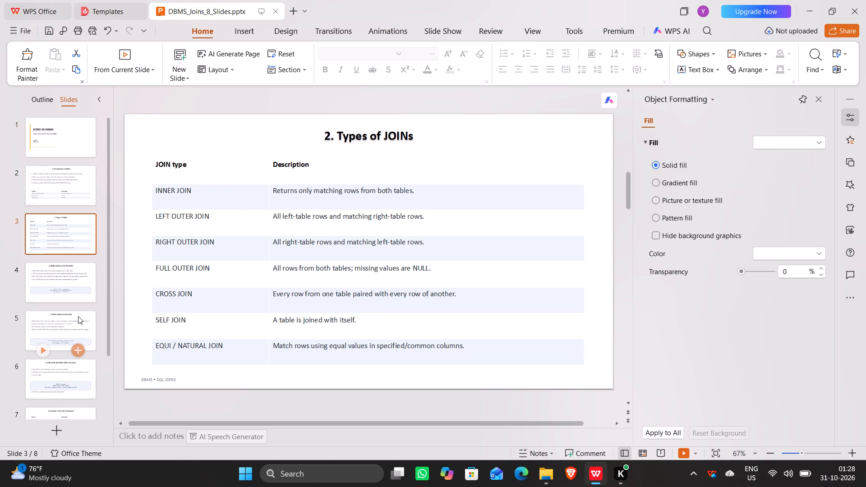
pyautogui.press('Down')
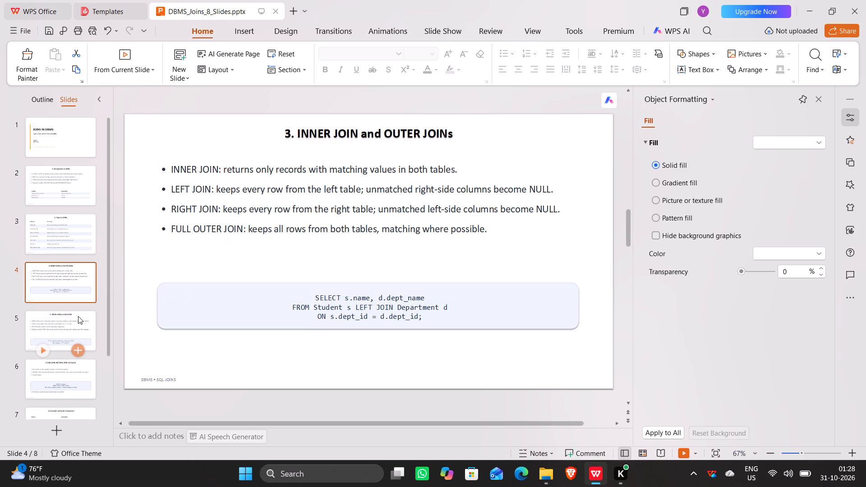
pyautogui.press('Down')
pyautogui.press('Down')
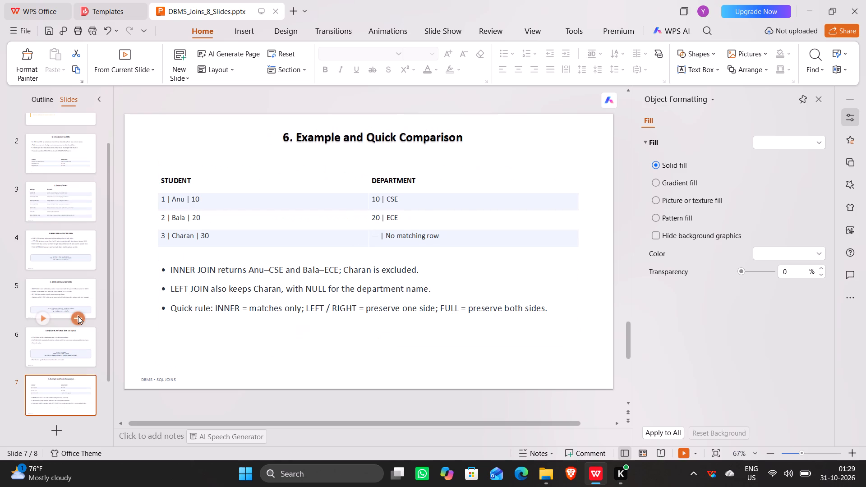
pyautogui.press('Up')
pyautogui.press('Up')
pyautogui.press('Down')
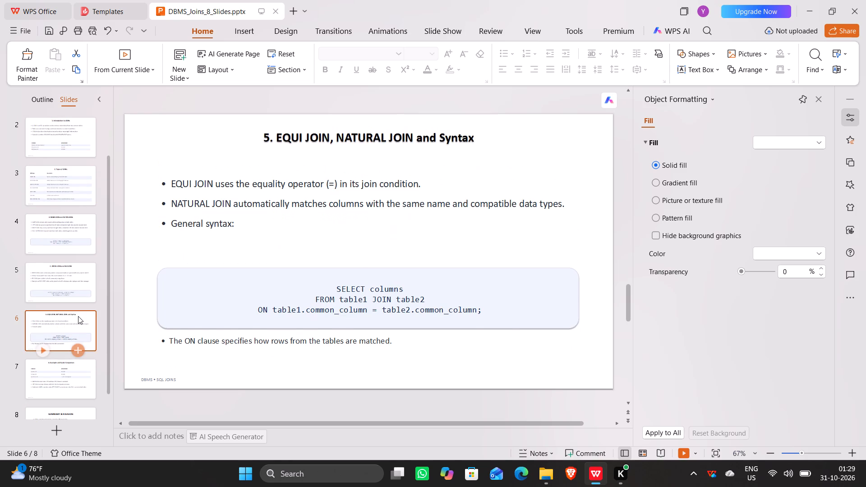
pyautogui.press('Down')
pyautogui.press('Down')
pyautogui.press('Down')
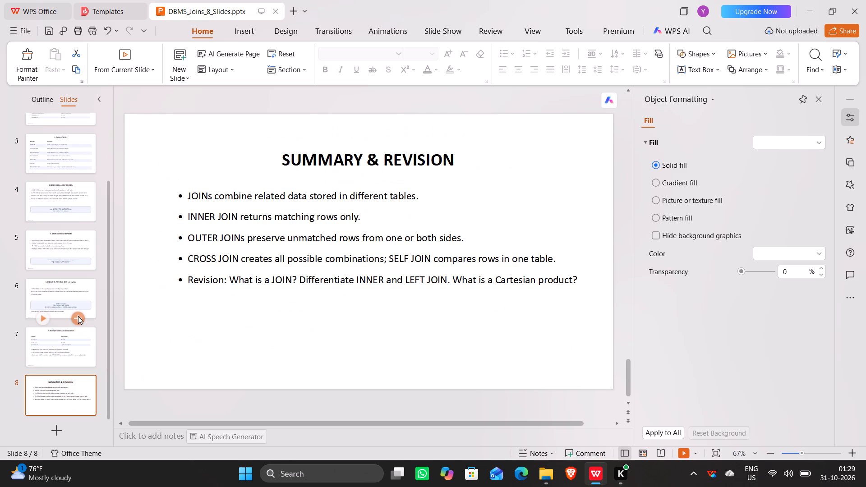
pyautogui.press('Up')
pyautogui.press('Up')
pyautogui.press('Up')
pyautogui.press('Up')
pyautogui.press('Up')
pyautogui.press('Up')
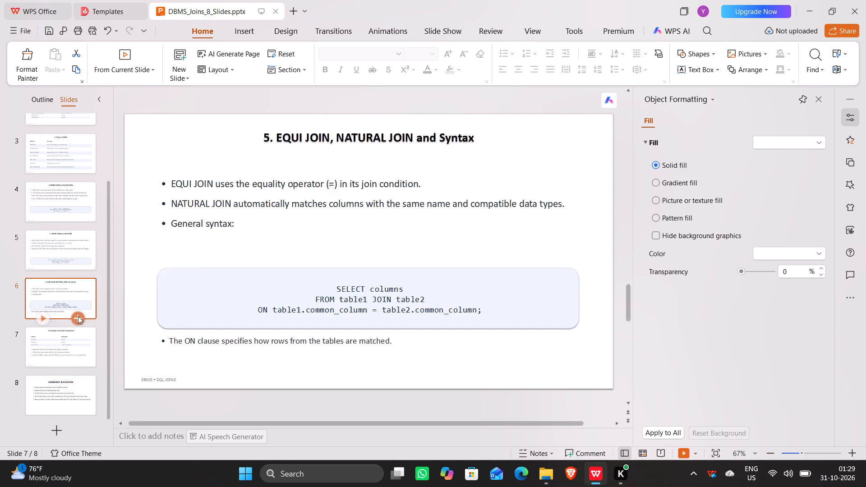
# Close the Joins deck and open the DBMS SQL presentation from the recent files in File Explorer.
pyautogui.click(865, 5)
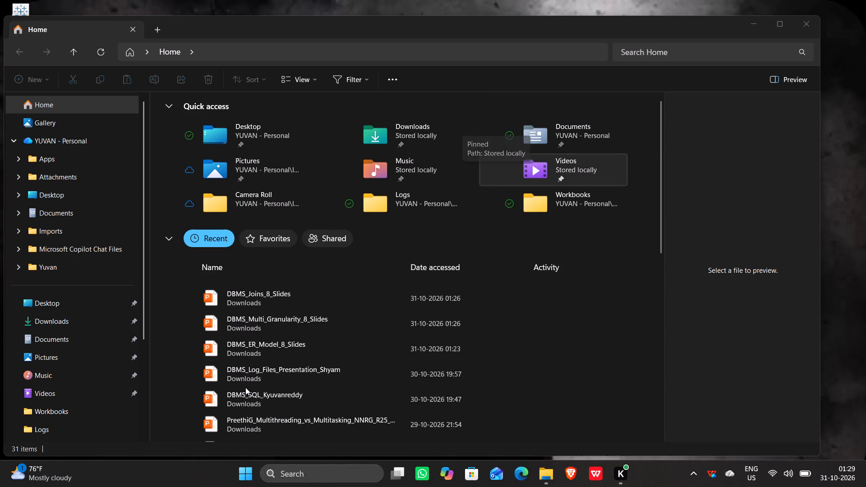
pyautogui.doubleClick(249, 394)
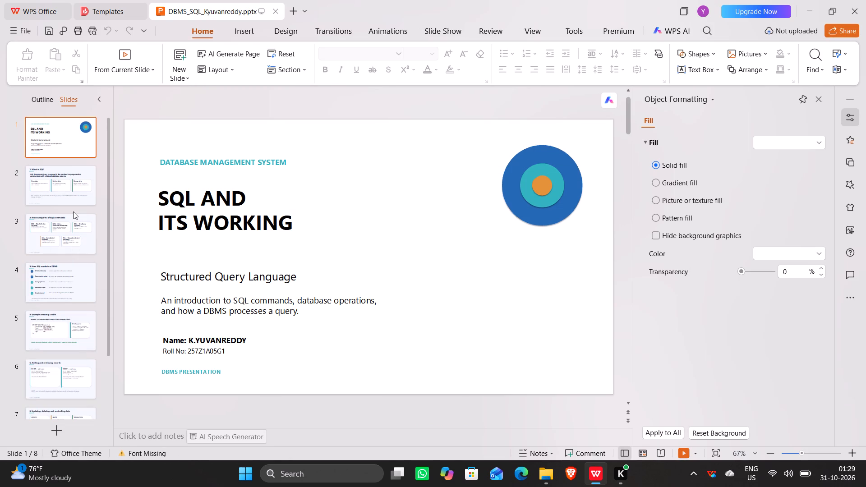
# Review the SQL deck from "1. What is SQL?" through "7. Summary" for consistent headings, cards and text spacing.
pyautogui.click(74, 196)
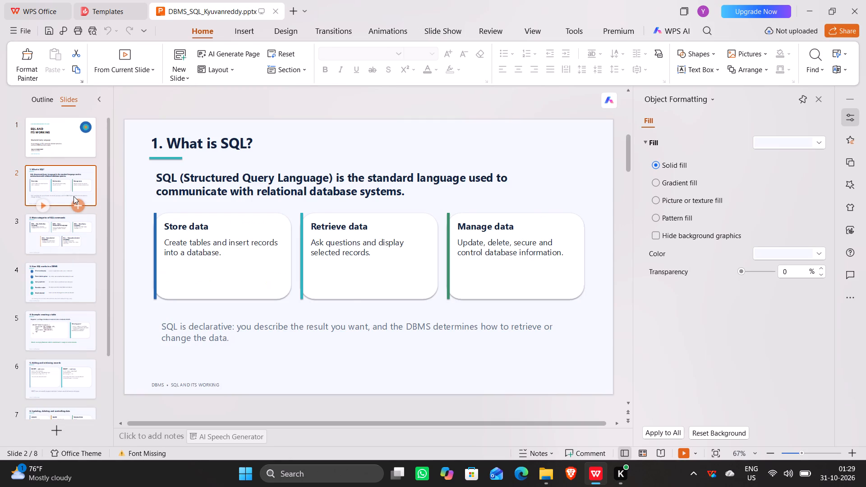
pyautogui.press('Down')
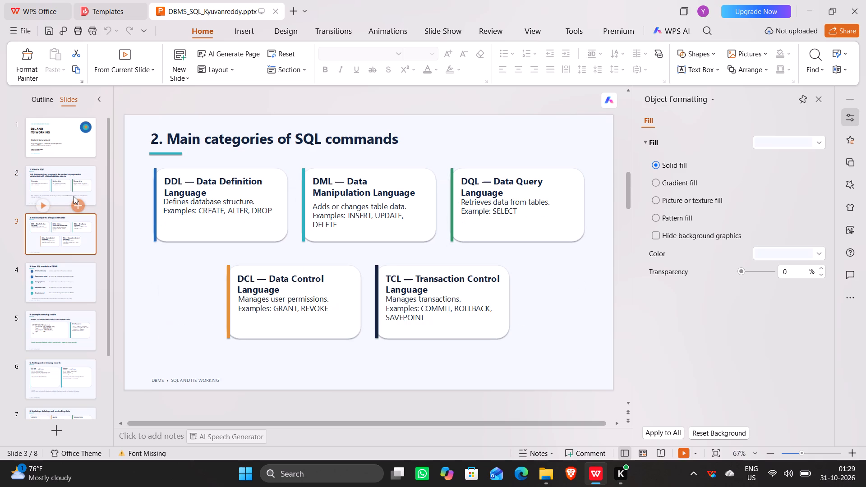
pyautogui.press('Down')
pyautogui.press('Down')
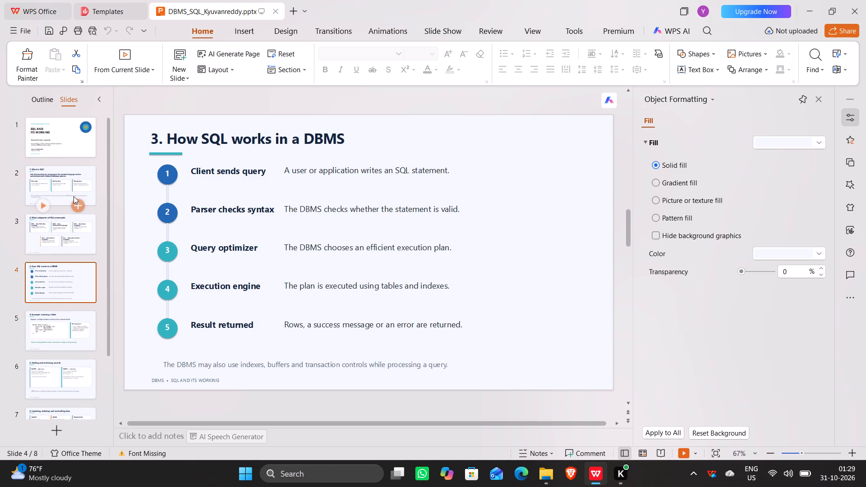
pyautogui.press('Down')
pyautogui.press('Down')
pyautogui.press('Up')
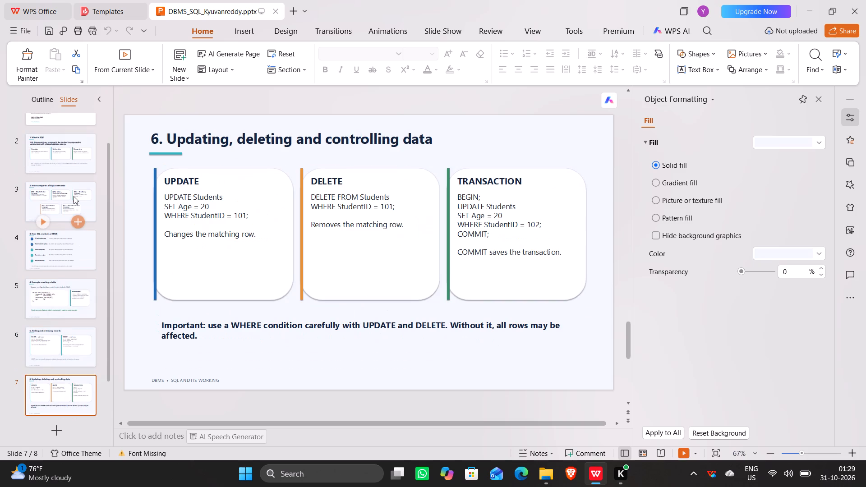
pyautogui.press('Down')
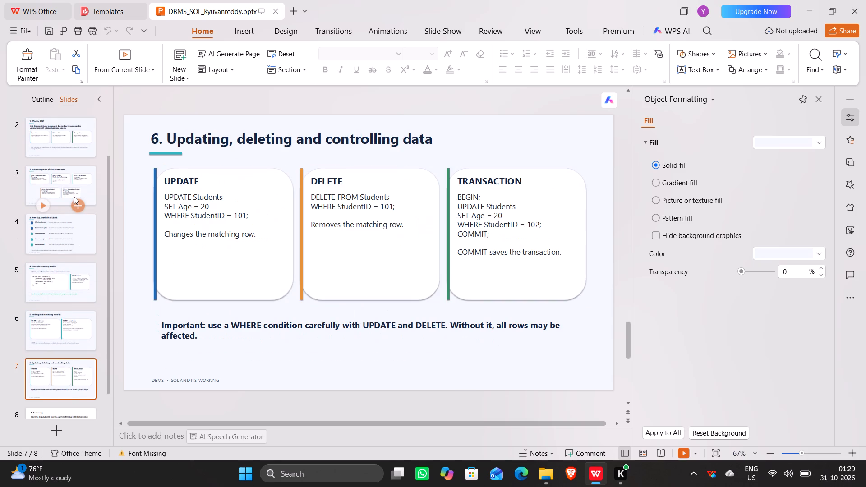
pyautogui.press('Down')
pyautogui.press('Down')
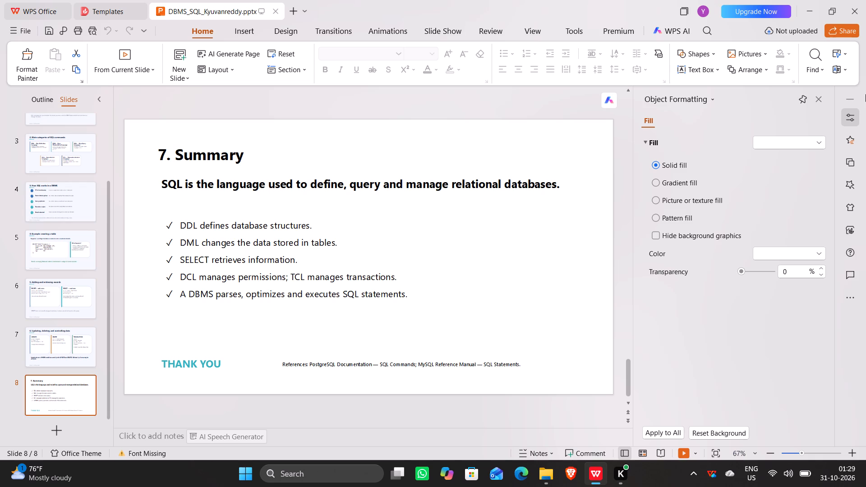
# Close the SQL deck and open the DBMS Log Files presentation from the recent files in File Explorer.
pyautogui.click(859, 0)
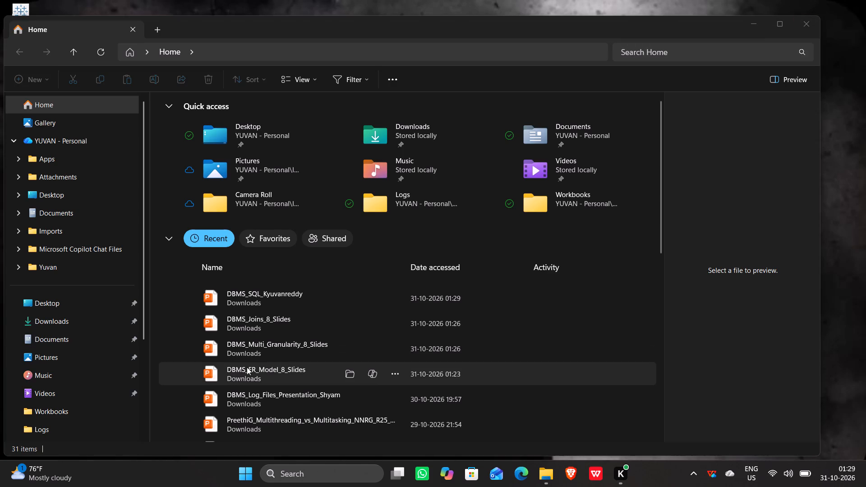
pyautogui.tripleClick(272, 407)
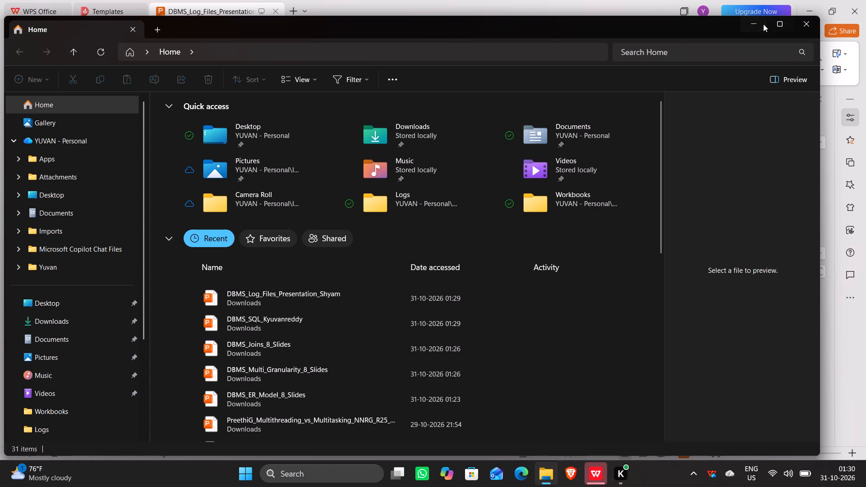
pyautogui.click(750, 28)
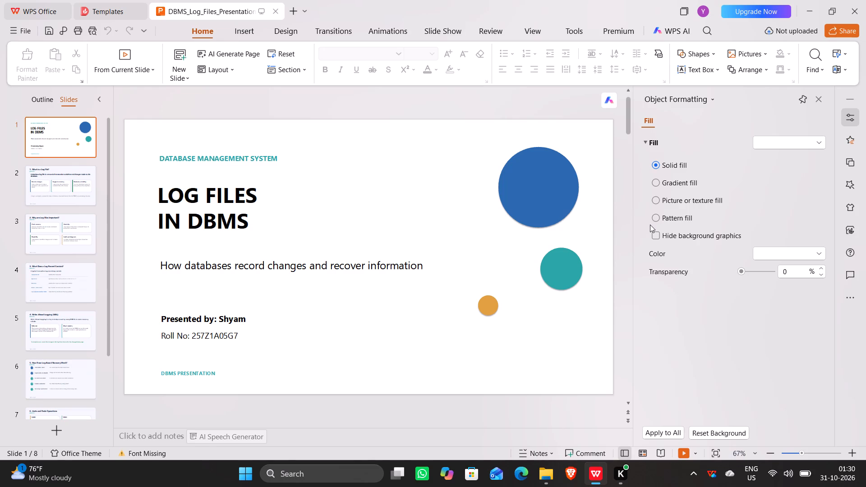
# Review the Log Files deck's slides through "6. Undo and Redo Operations" for consistent layout, and return to the title slide.
pyautogui.press('Down')
pyautogui.press('Down')
pyautogui.click(75, 187)
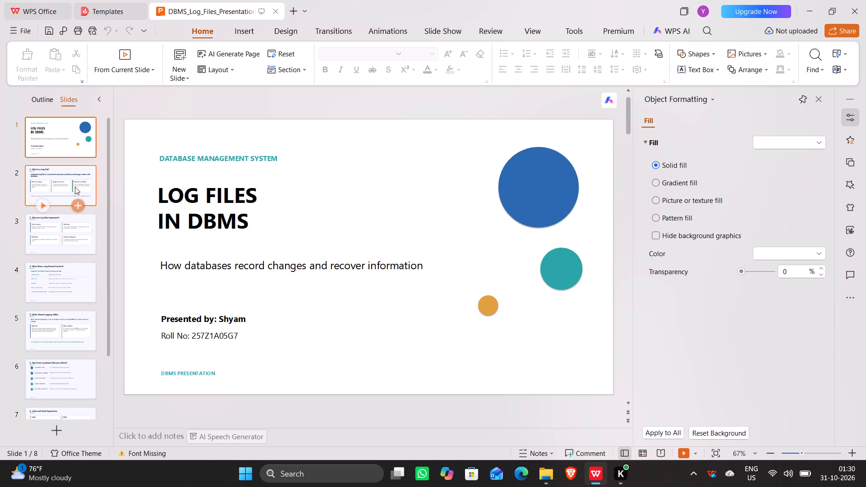
pyautogui.press('Down')
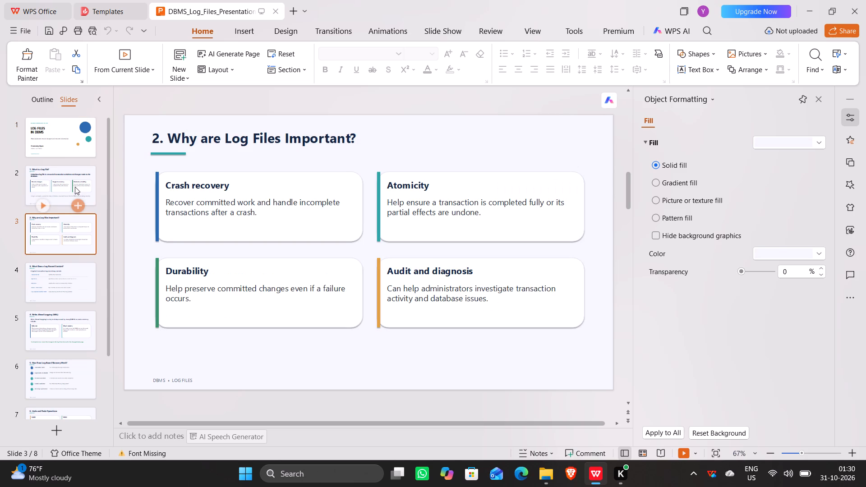
pyautogui.press('Down')
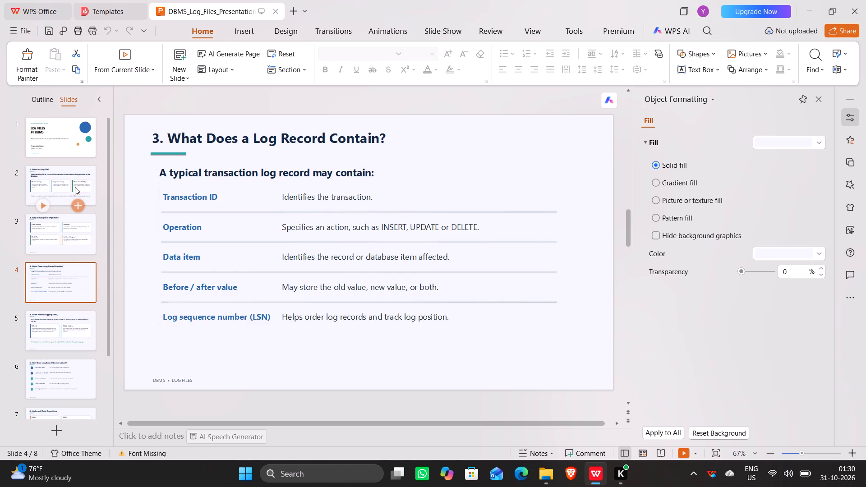
pyautogui.press('Down')
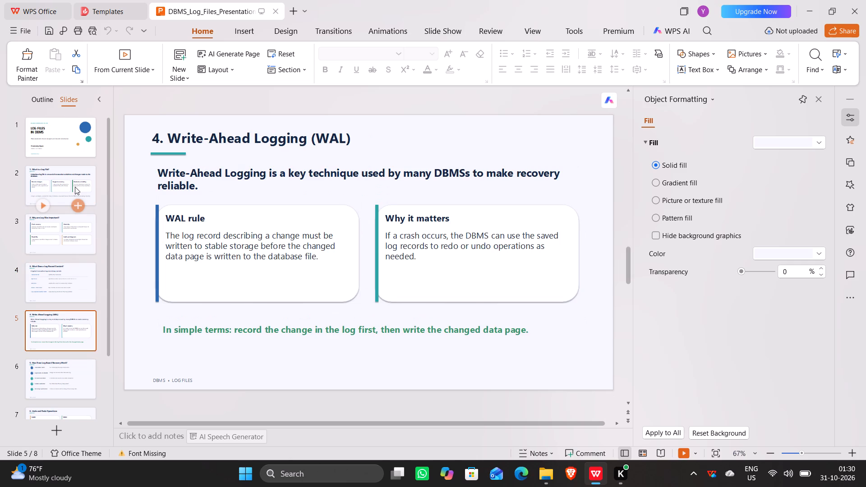
pyautogui.press('Down')
pyautogui.press('Down')
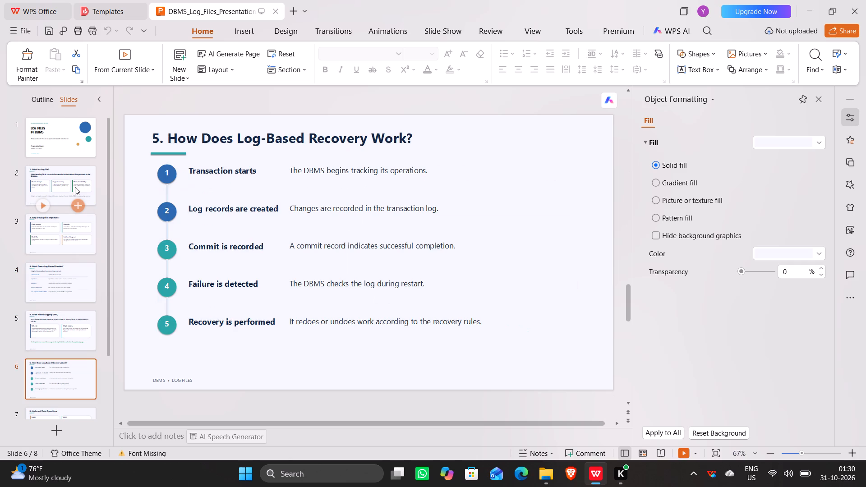
pyautogui.press('Down')
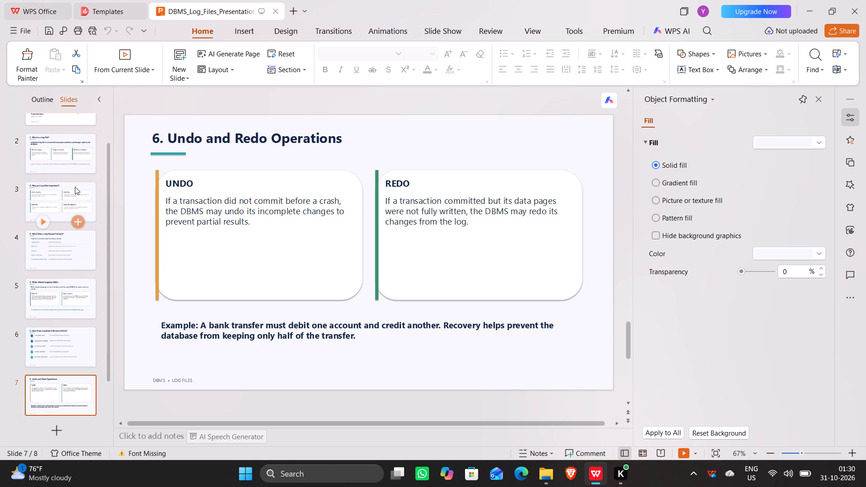
pyautogui.press('Up')
pyautogui.press('Up')
pyautogui.press('Up')
pyautogui.press('Up')
pyautogui.press('Up')
pyautogui.press('Up')
pyautogui.press('Up')
pyautogui.press('Up')
pyautogui.press('Up')
pyautogui.press('Up')
pyautogui.press('Up')
pyautogui.press('Up')
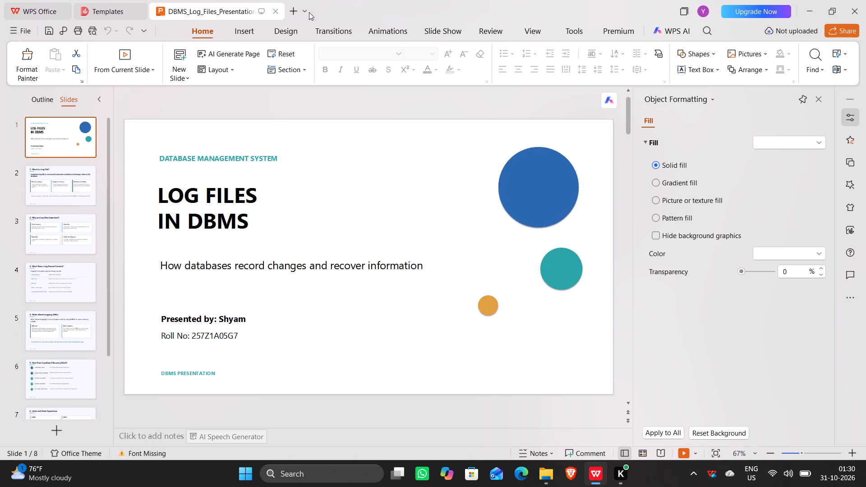
# Close the Log Files presentation window.
pyautogui.click(852, 18)
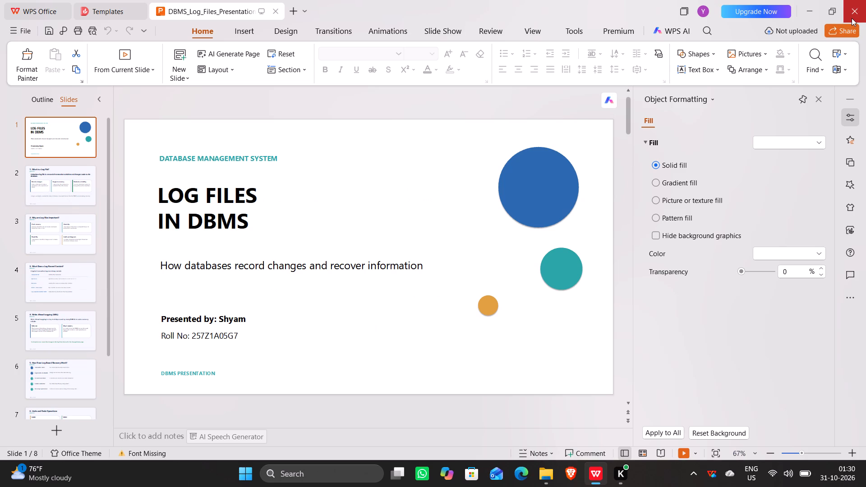